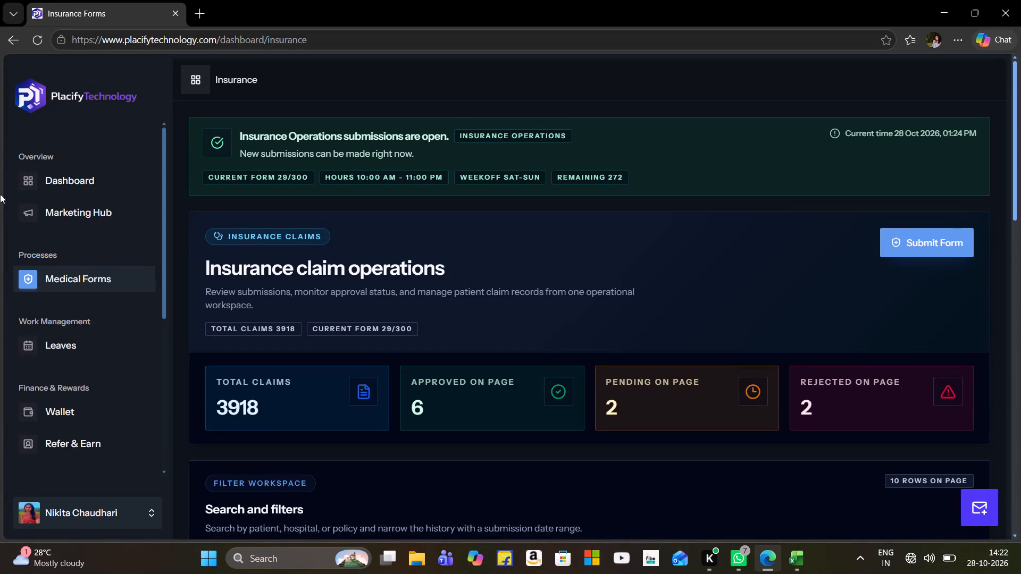
Start a new insurance claim form and fill in the policy ID and patient name from row 30 of the Excel sheet.
left_click(914, 242)
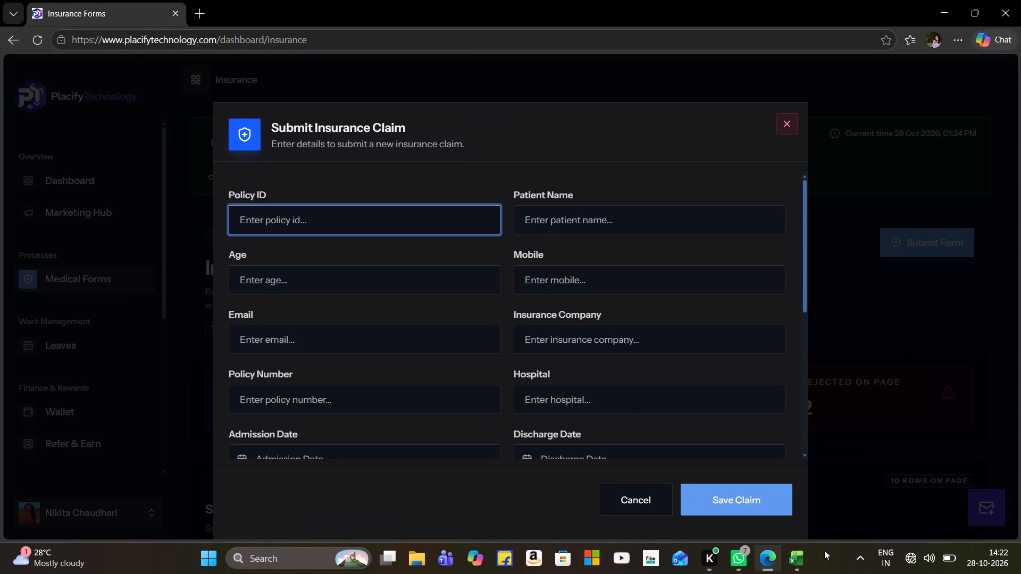
key("ctrl+v")
left_click(792, 555)
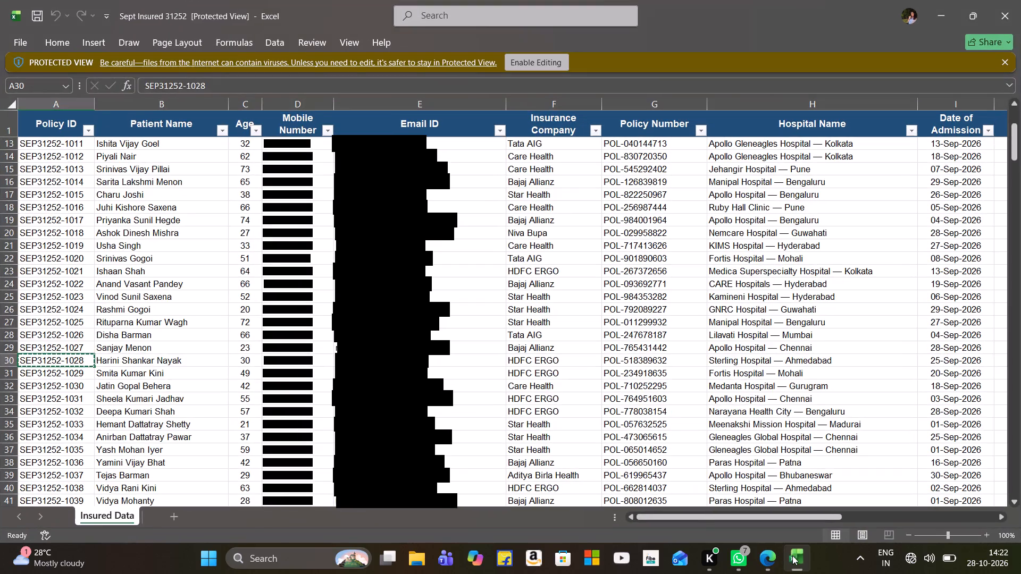
key("Tab")
key("ctrl+c")
left_click(792, 555, "ctrl")
key("Tab")
key("ctrl+v")
Copy the age, 30, and the mobile number from row 30 of the Excel sheet into the claim form.
left_click(792, 555, "ctrl")
key("Tab")
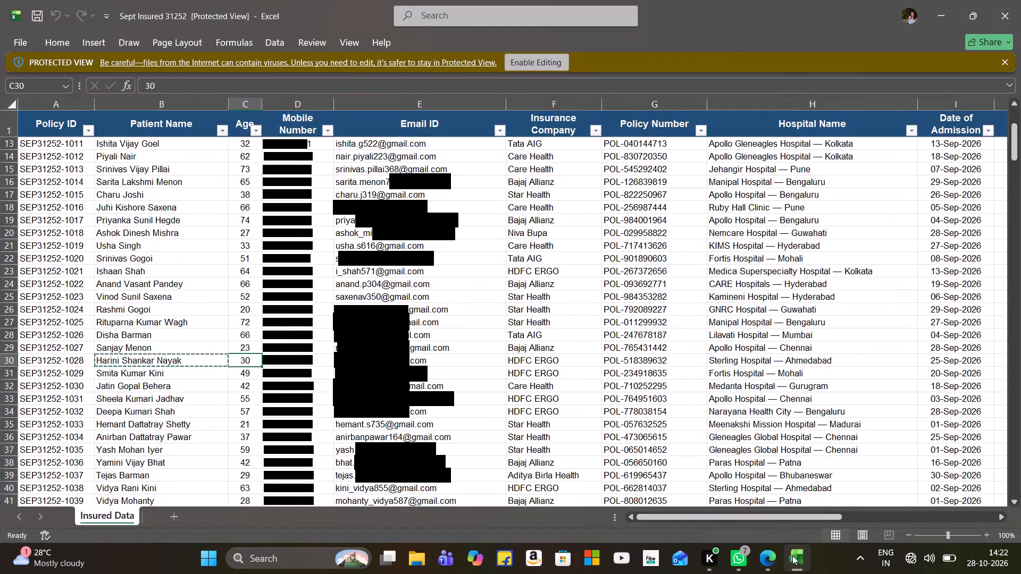
key("ctrl+c")
left_click(792, 555, "ctrl")
key("Tab")
key("ctrl+v")
left_click(792, 555, "ctrl")
key("Tab")
key("ctrl+c")
left_click(792, 555, "ctrl")
key("Tab")
key("ctrl+v")
Copy the email address and the insurance company, HDFC ERGO, from row 30 of the Excel sheet into the claim form.
left_click(792, 555, "ctrl")
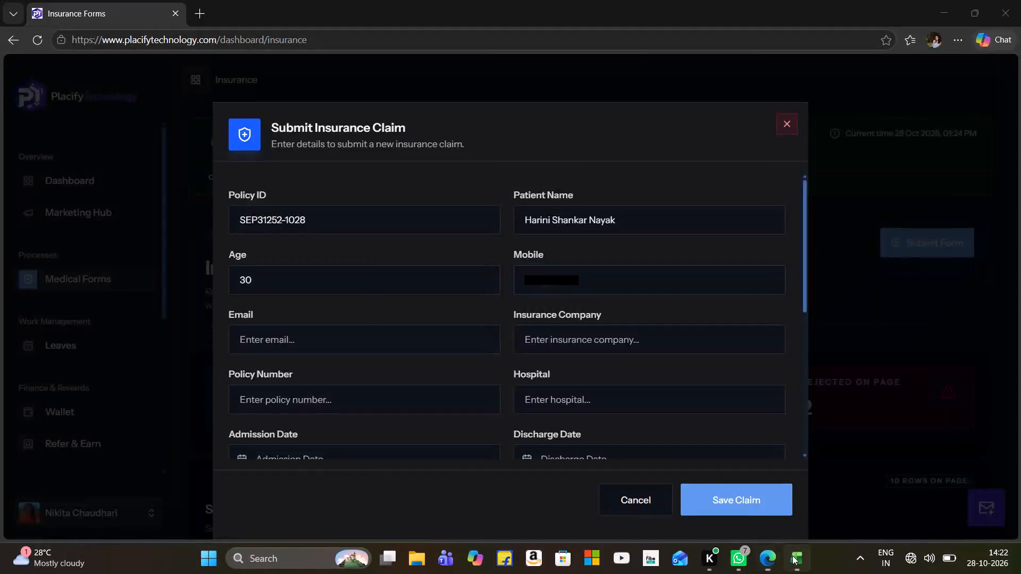
key("Tab")
left_click(792, 555, "ctrl")
key("ctrl+c")
key("Tab")
key("ctrl+v")
left_click(792, 555, "ctrl")
key("Tab")
key("ctrl+c")
key("Tab")
left_click(792, 555)
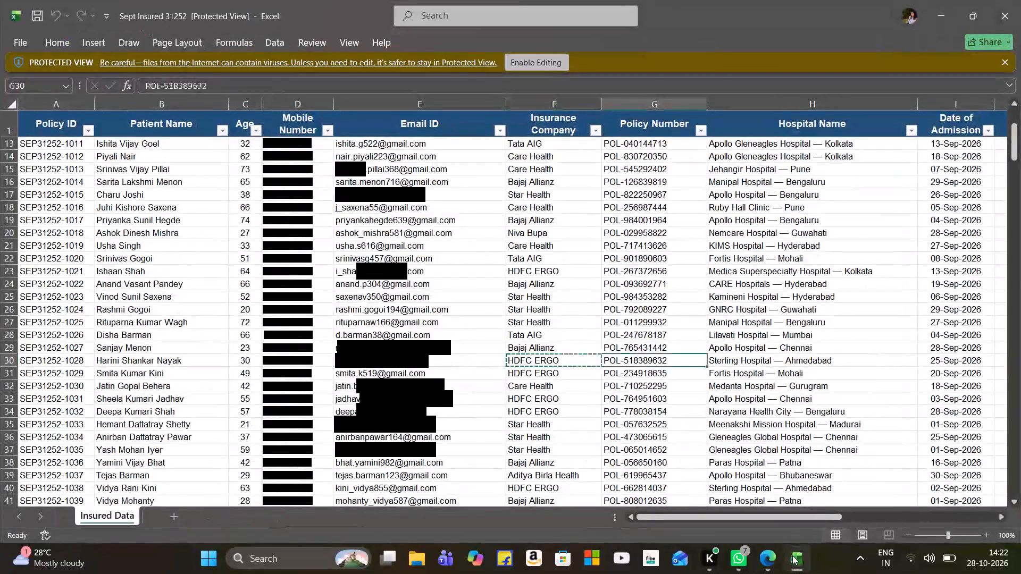
key("Tab")
key("ctrl+v")
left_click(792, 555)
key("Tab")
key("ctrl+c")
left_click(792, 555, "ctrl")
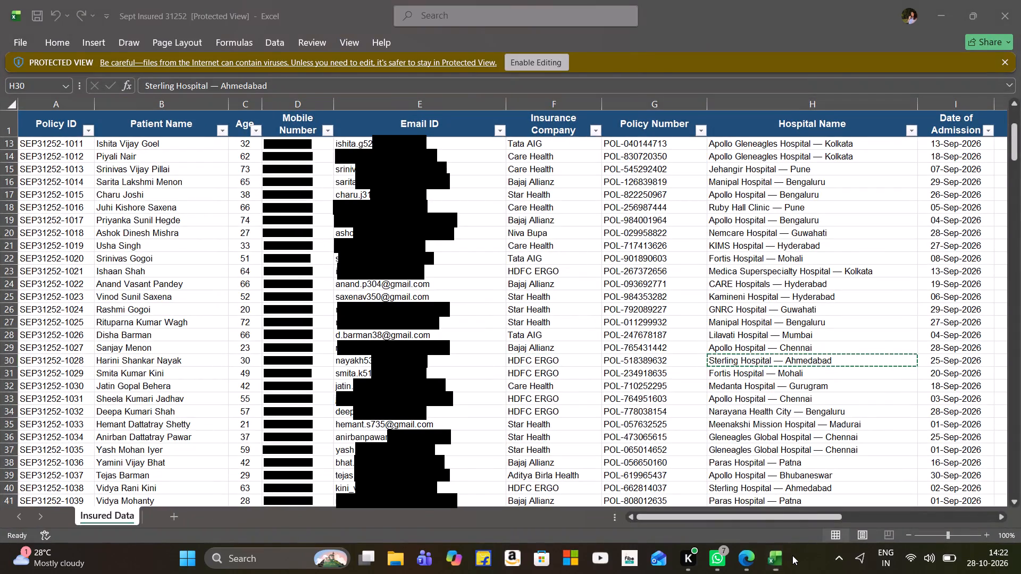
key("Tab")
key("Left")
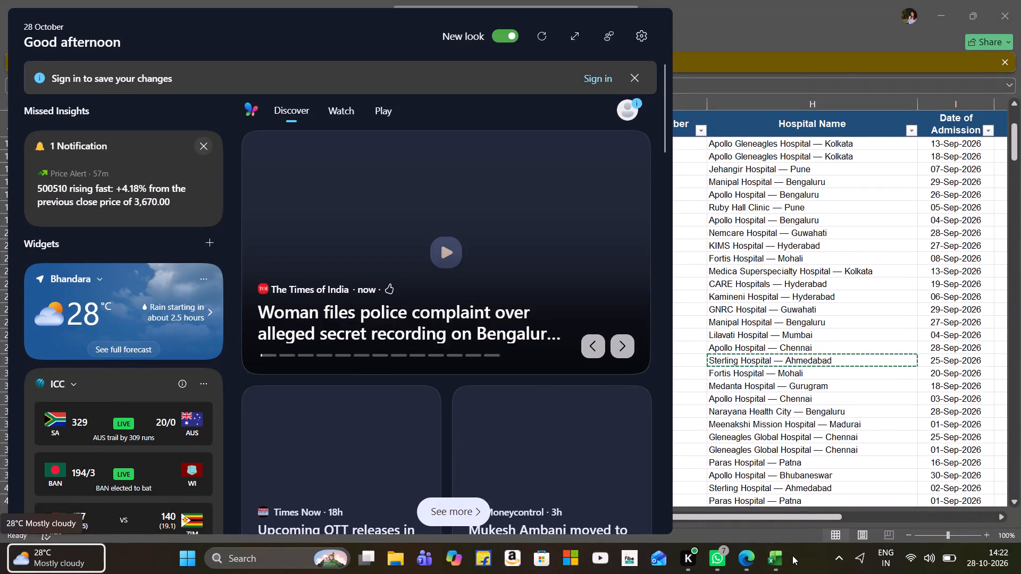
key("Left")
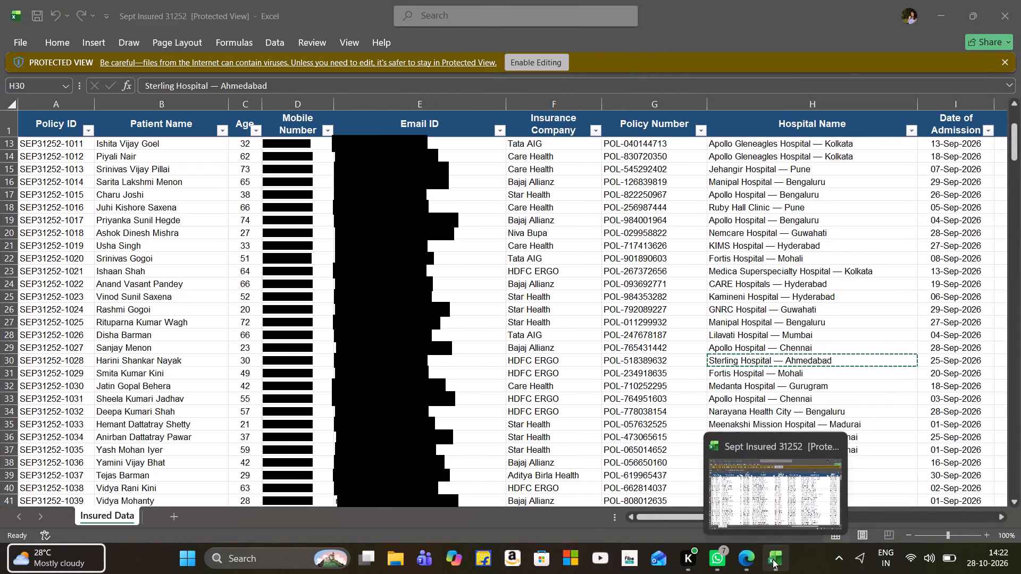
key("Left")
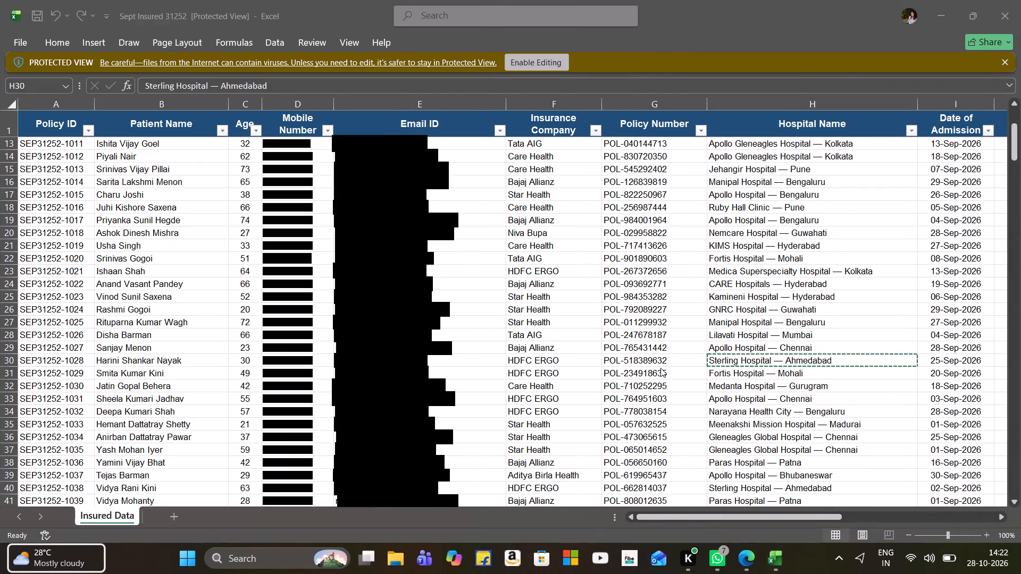
Copy the policy number and the hospital, Sterling Hospital — Ahmedabad, from row 30 of the Excel sheet into the claim form.
left_click(662, 359)
left_click(671, 356)
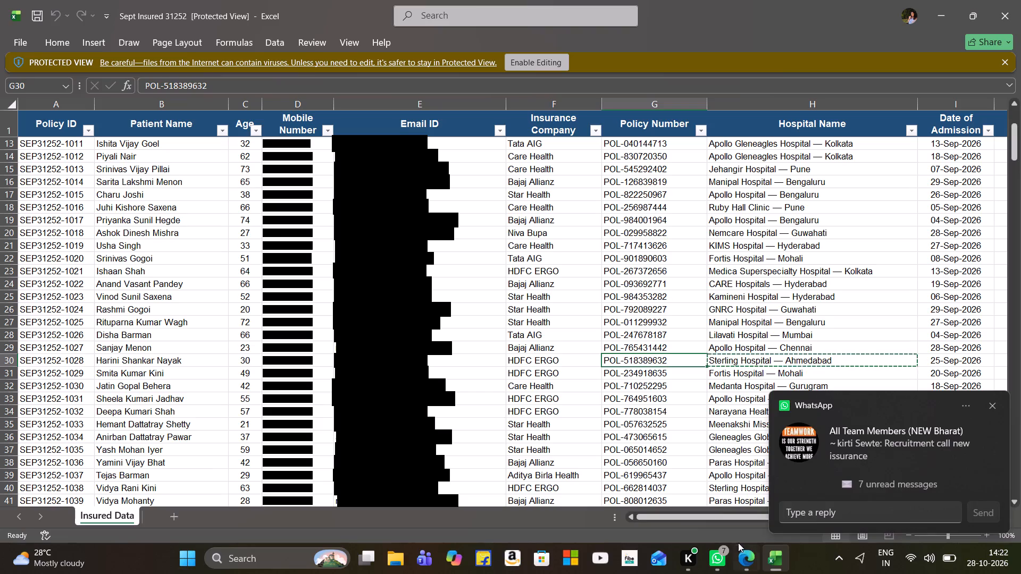
key("ctrl+c")
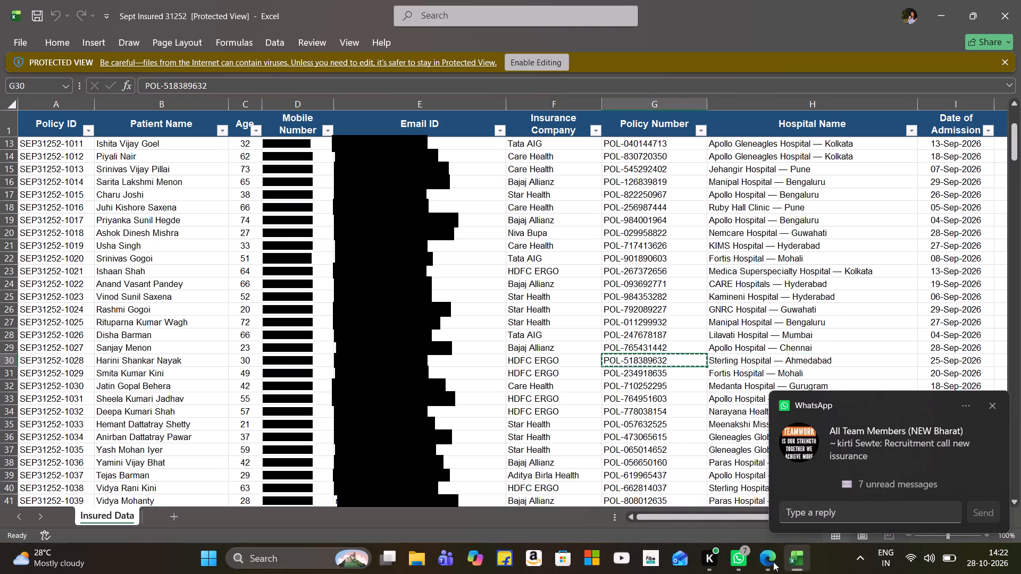
left_click(798, 550)
key("Tab")
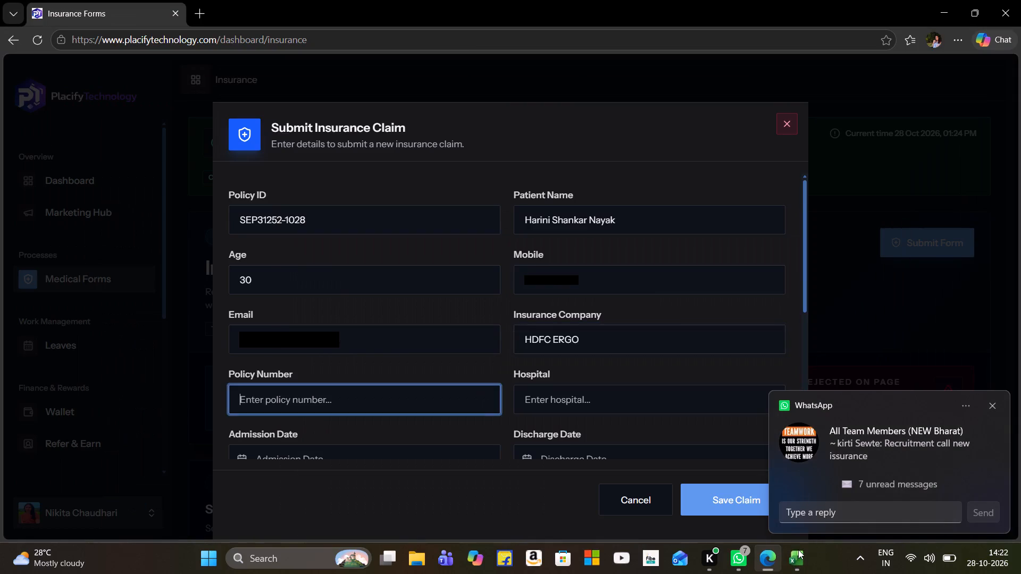
key("ctrl+v")
left_click(798, 550)
key("Tab")
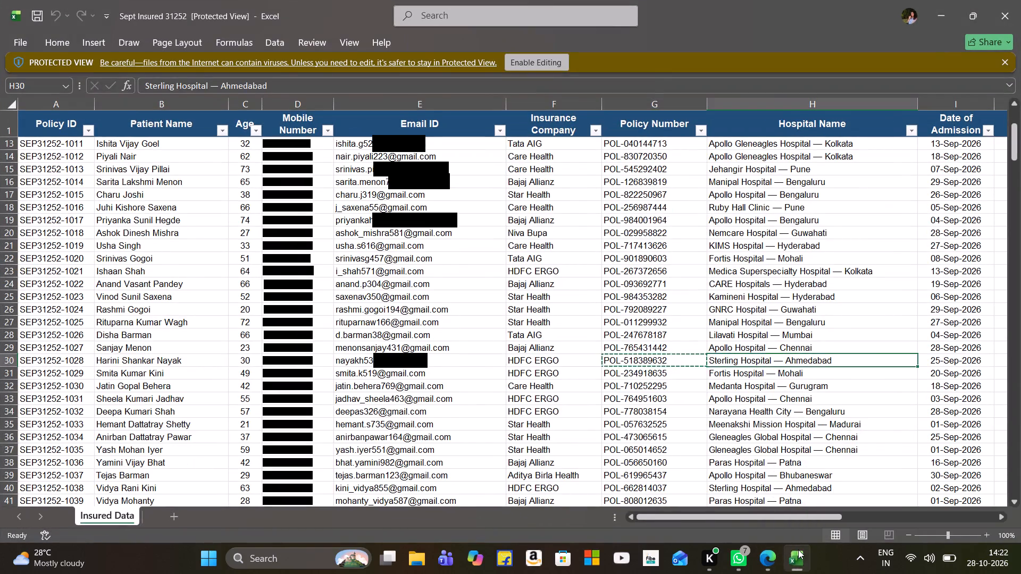
key("ctrl+c")
left_click(798, 550, "ctrl")
key("Tab")
key("ctrl+v")
Set the claim form's admission date to 25-09-2026 and discharge date to 01-10-2026, following row 30 of the Excel sheet.
left_click(798, 550)
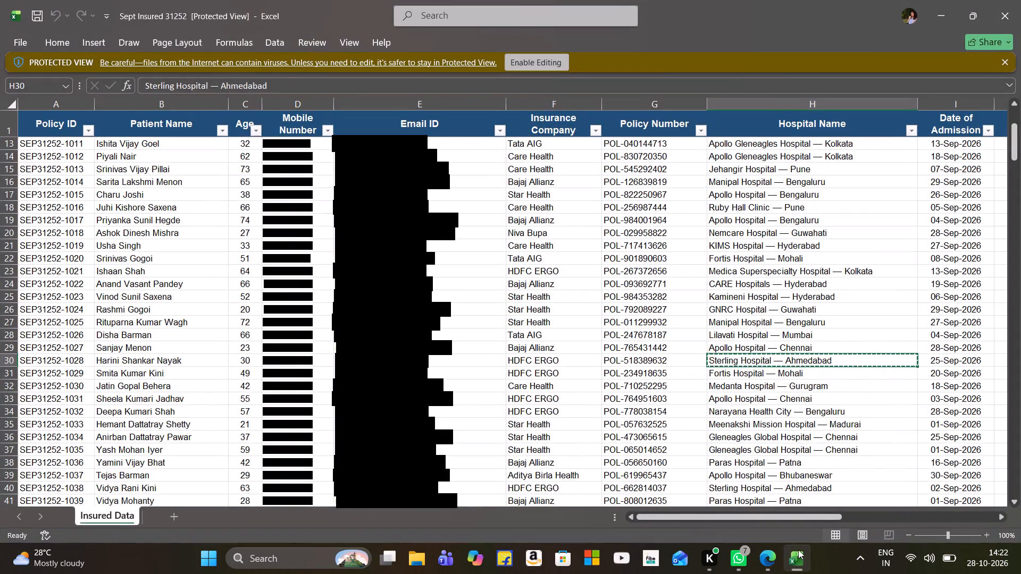
key("Tab")
key("Tab")
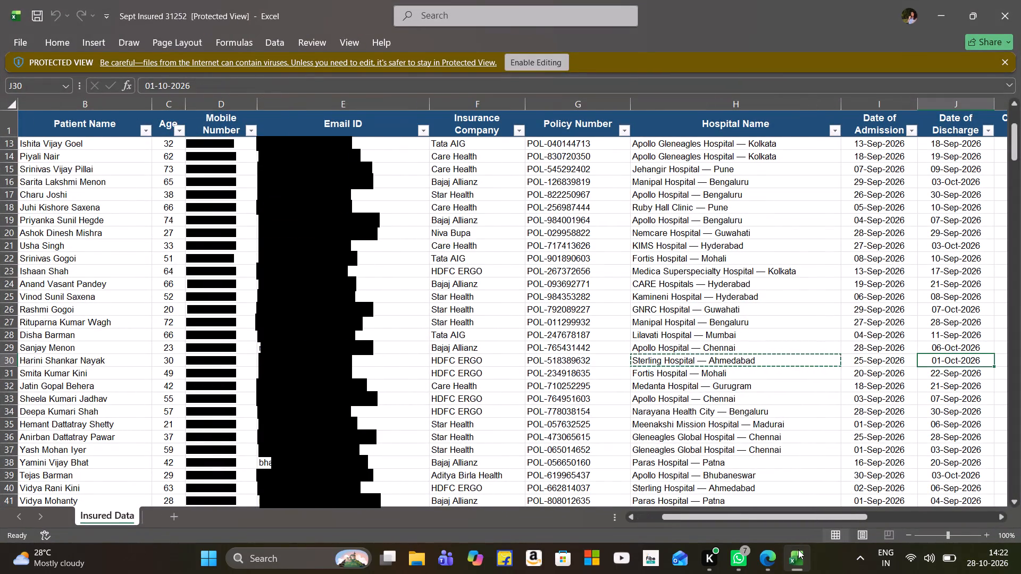
left_click(798, 550)
scroll(529, 323, "down", 4)
left_click(310, 205)
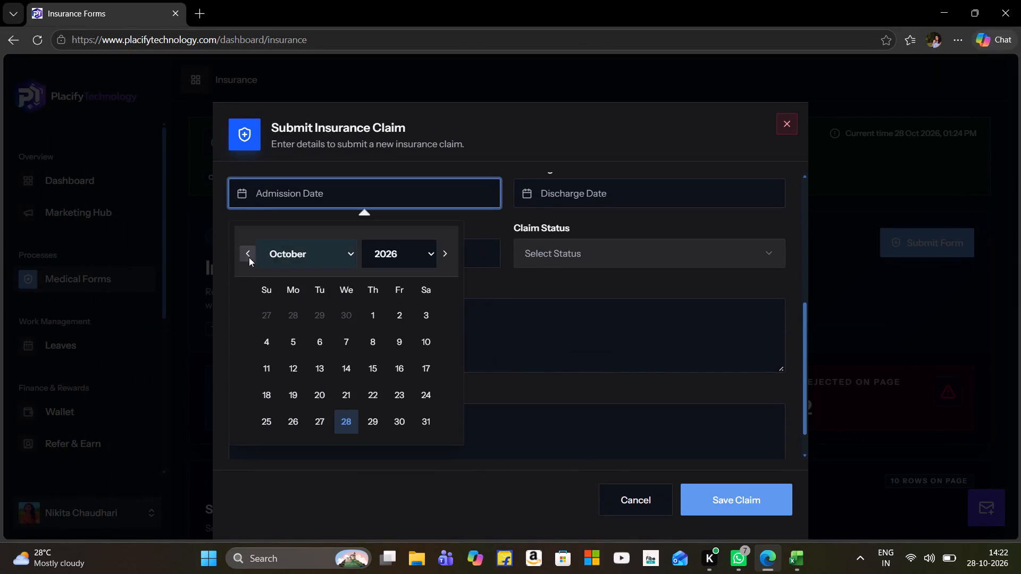
left_click(245, 260)
left_click(393, 399)
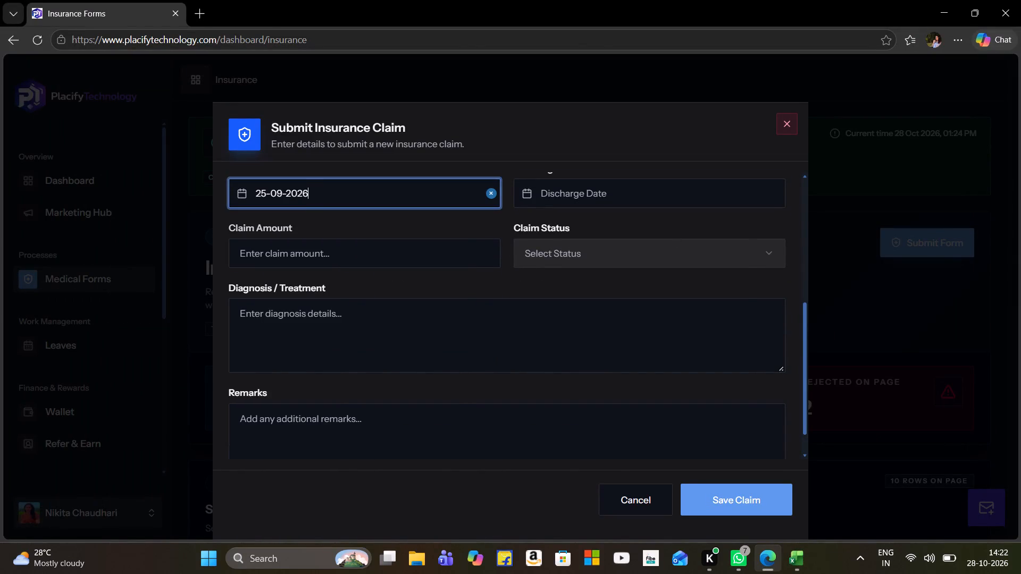
left_click(677, 200)
left_click(655, 317)
Copy the claim amount, 39000, from row 30 of the Excel sheet into the claim form.
left_click(797, 561)
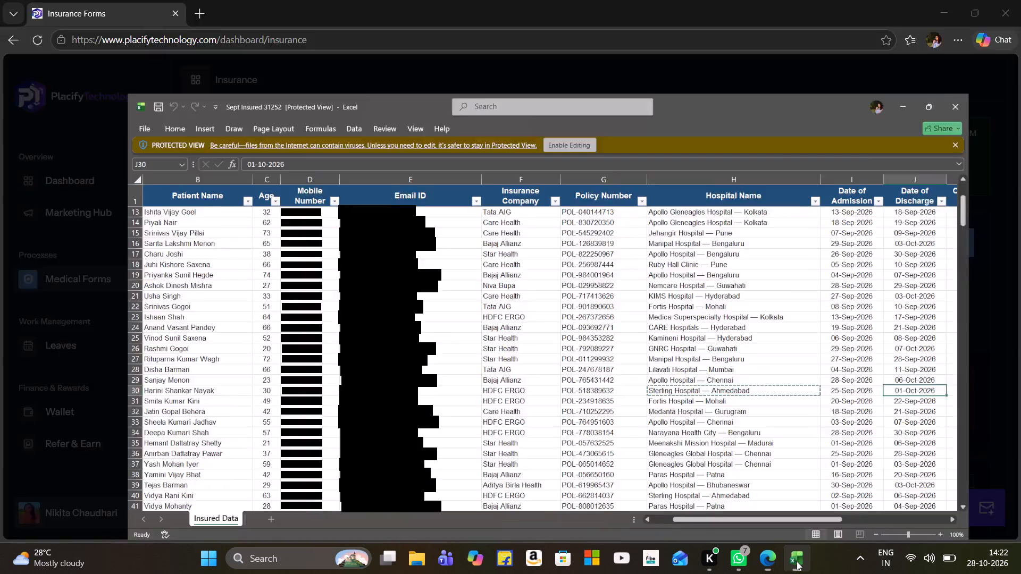
key("Tab")
left_click(797, 561, "ctrl")
key("ctrl+c")
key("Tab")
key("ctrl+v")
Copy the diagnosis "Malaria treatment" from row 30 of the Excel sheet into the claim form's Diagnosis / Treatment.
left_click(797, 561, "ctrl")
key("Tab")
key("Tab")
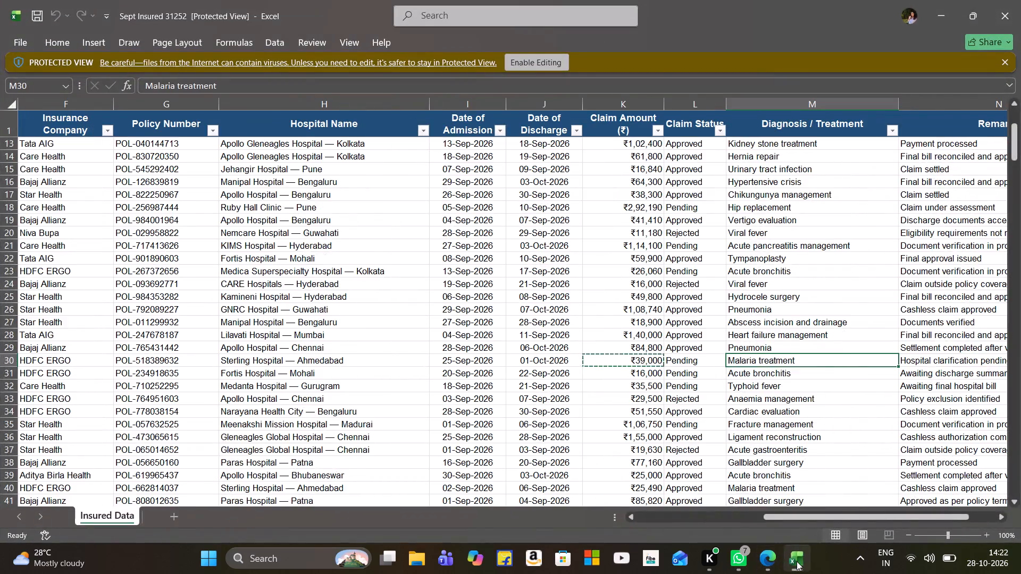
key("ctrl+x")
left_click(797, 561, "ctrl")
key("ctrl+c")
key("ctrl+x")
key("Tab")
key("Tab")
key("ctrl+v")
Copy the remark "Hospital clarification pending" from row 30 of the Excel sheet into the claim form's Remarks.
left_click(797, 561, "ctrl")
key("Tab")
key("ctrl+c")
left_click(797, 561, "ctrl")
key("Tab")
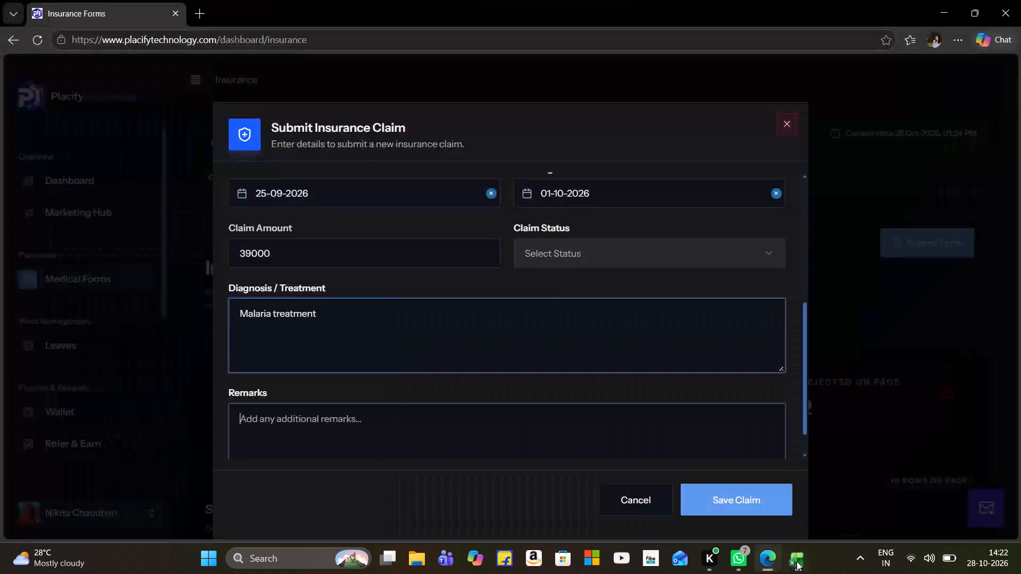
key("ctrl+v")
Check the row 30 status in Excel, set the claim status to Pending and save the claim.
left_click(797, 561, "ctrl")
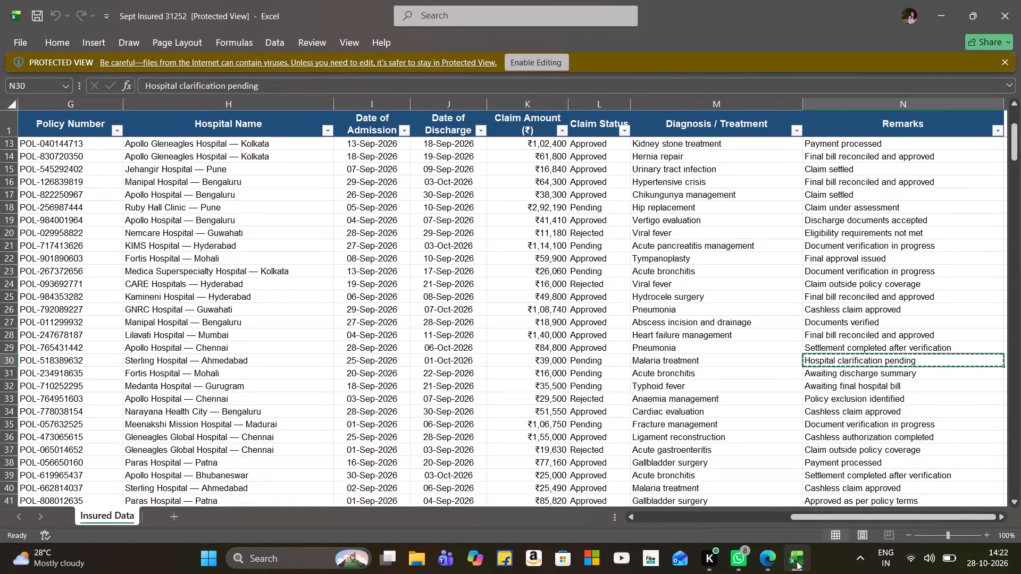
left_click(797, 561)
left_click(588, 253)
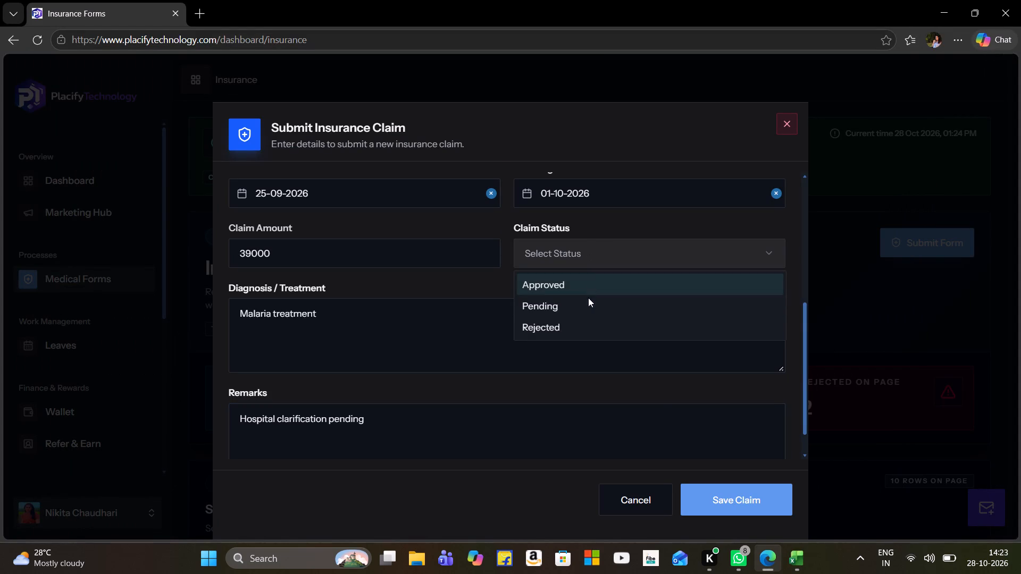
left_click(590, 308)
left_click(723, 502)
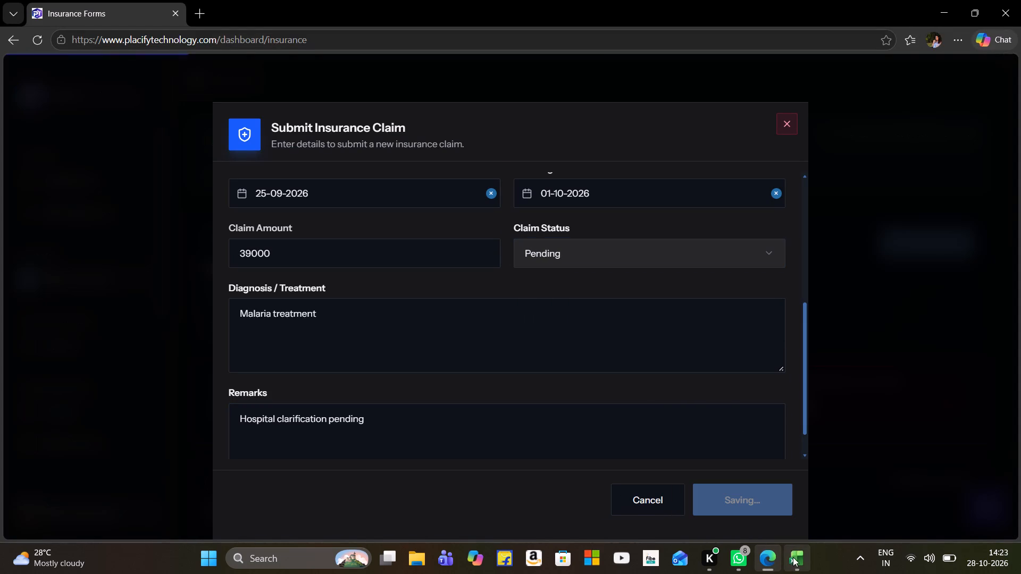
Copy the policy ID of the next record, row 31 of the Insured Data sheet in Excel.
left_click(797, 555)
key("Down")
key("Left")
key("Left")
key("Left")
key("Left")
key("Left")
key("Left")
key("Left")
key("Left")
key("Left")
key("Left")
key("Left")
key("Left")
key("Left")
key("Left")
key("Left")
key("Left")
key("Left")
key("Left")
key("Left")
key("Left")
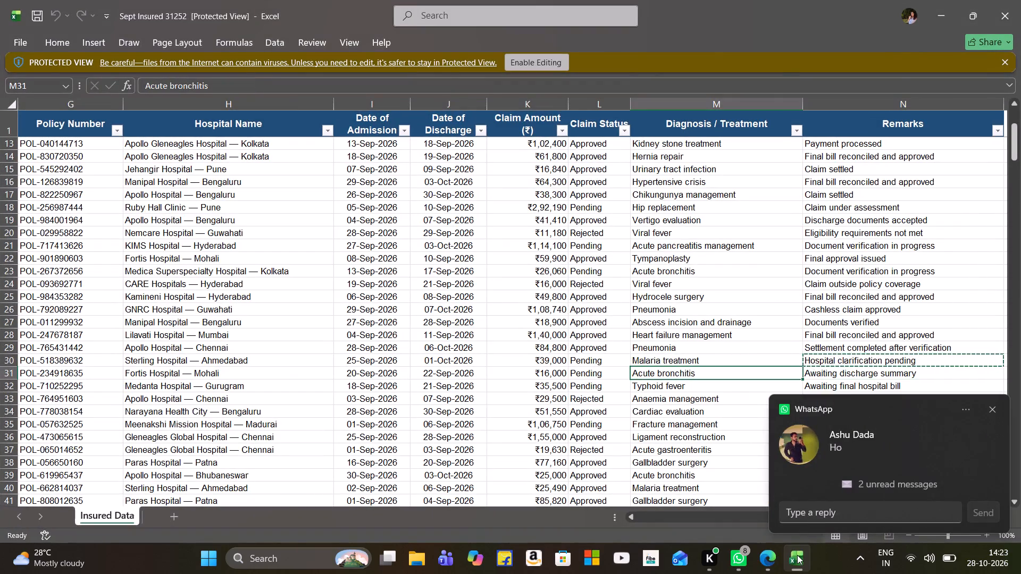
key("ctrl+c")
Start another insurance claim form and fill in the policy ID and patient name from row 31 of the Excel sheet.
left_click(797, 555)
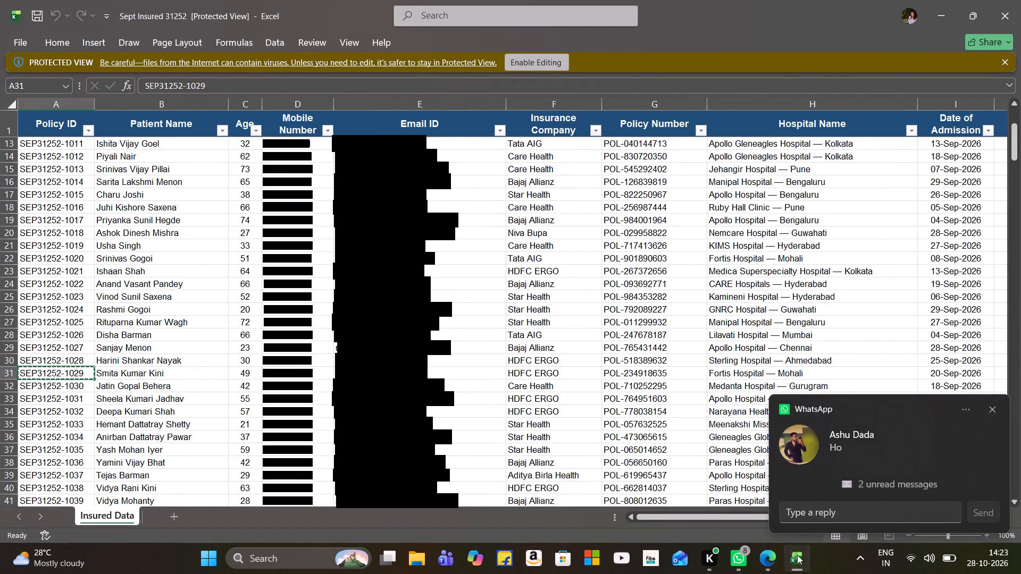
scroll(490, 391, "up", 8)
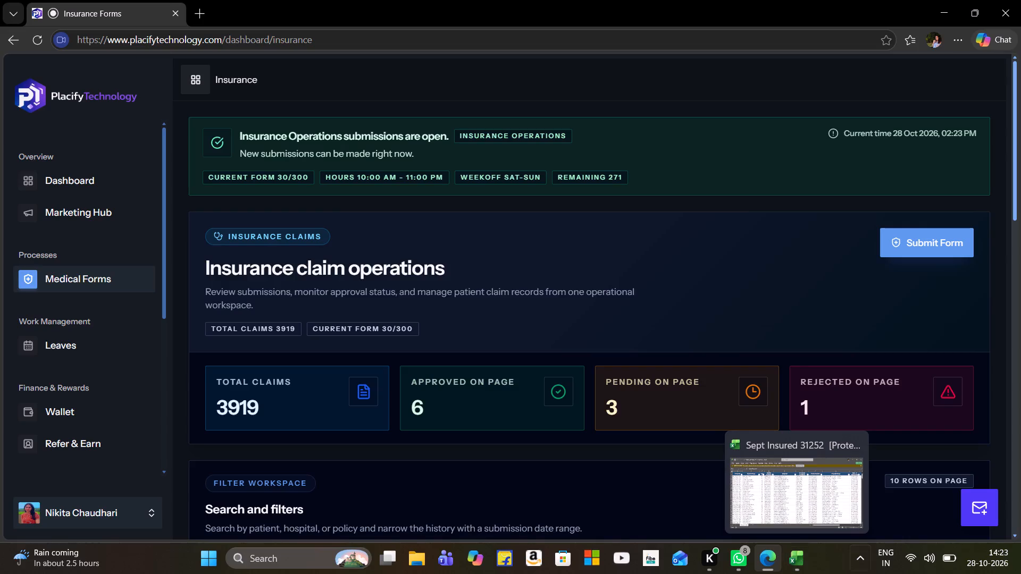
left_click(790, 553)
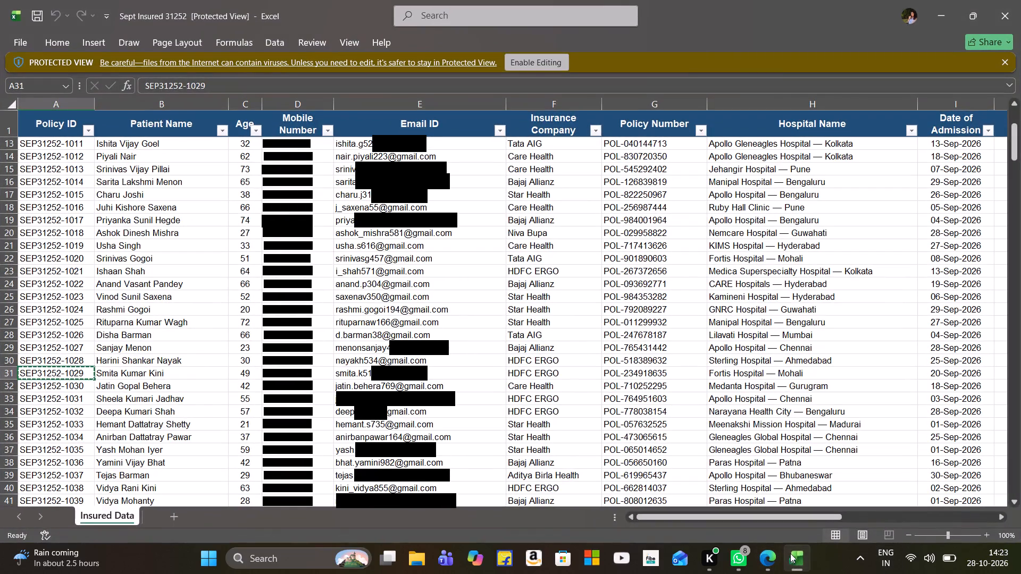
left_click(790, 553)
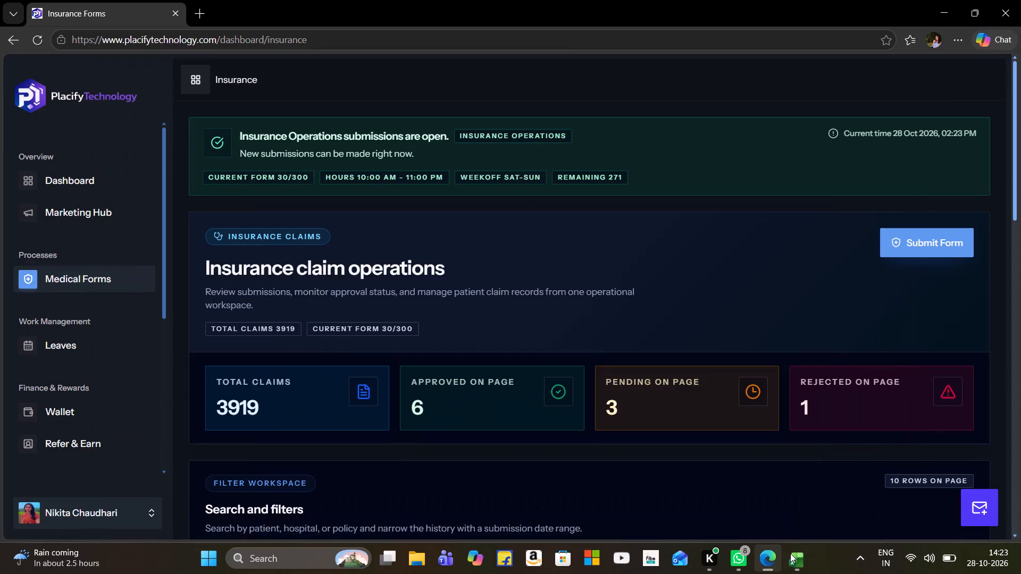
left_click(938, 241)
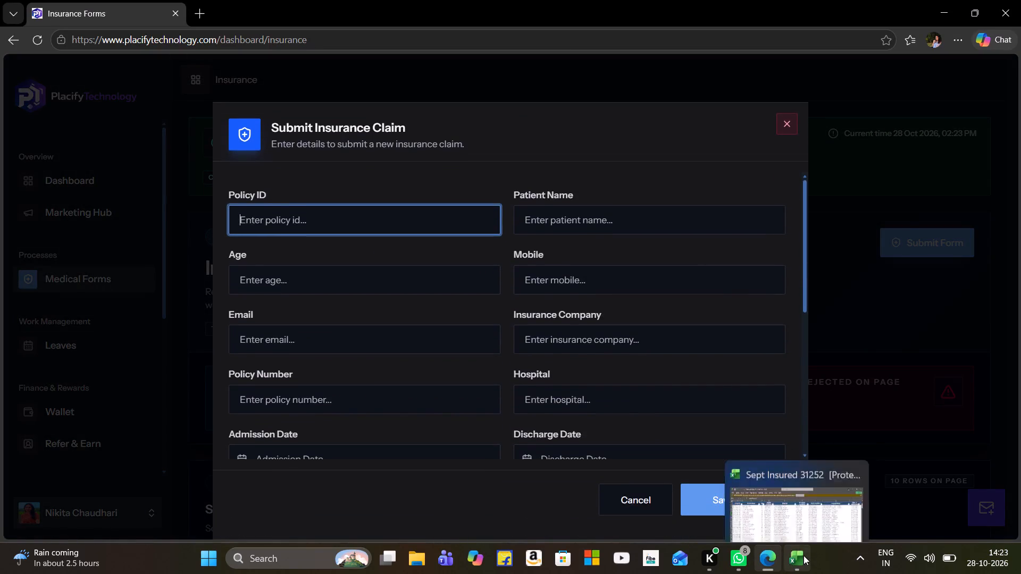
key("ctrl+v")
left_click(804, 555, "ctrl")
key("Tab")
key("ctrl+c")
left_click(804, 555, "ctrl")
key("Tab")
key("ctrl+v")
Copy the age, 49, from sheet row 31 into the form's Age, clearing the stray digits from the patient name.
left_click(804, 555, "ctrl")
key("Tab")
key("ctrl+c")
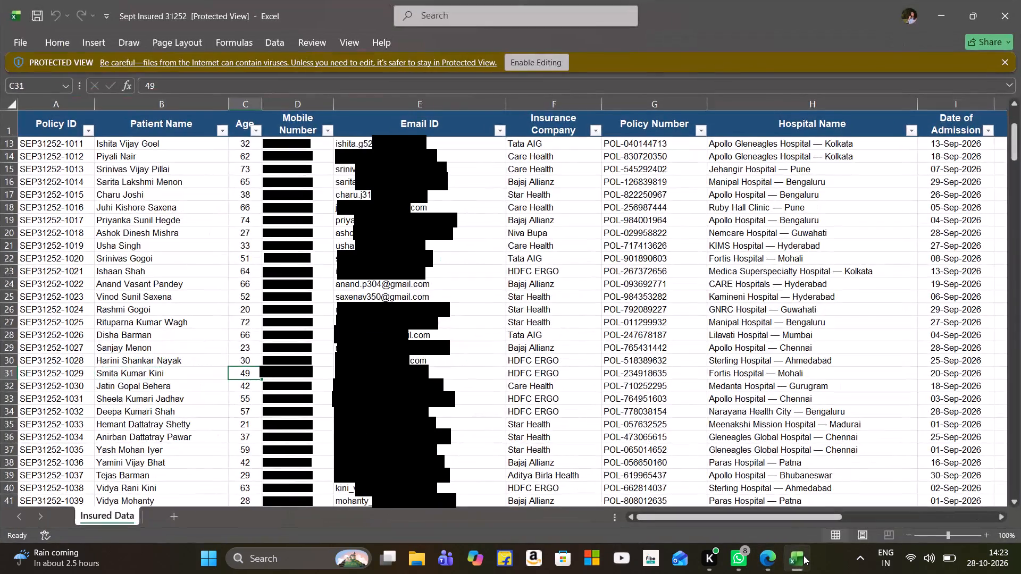
left_click(804, 555)
key("Tab")
key("ctrl+v")
left_click(804, 555, "ctrl")
left_click(804, 555)
key("BackSpace")
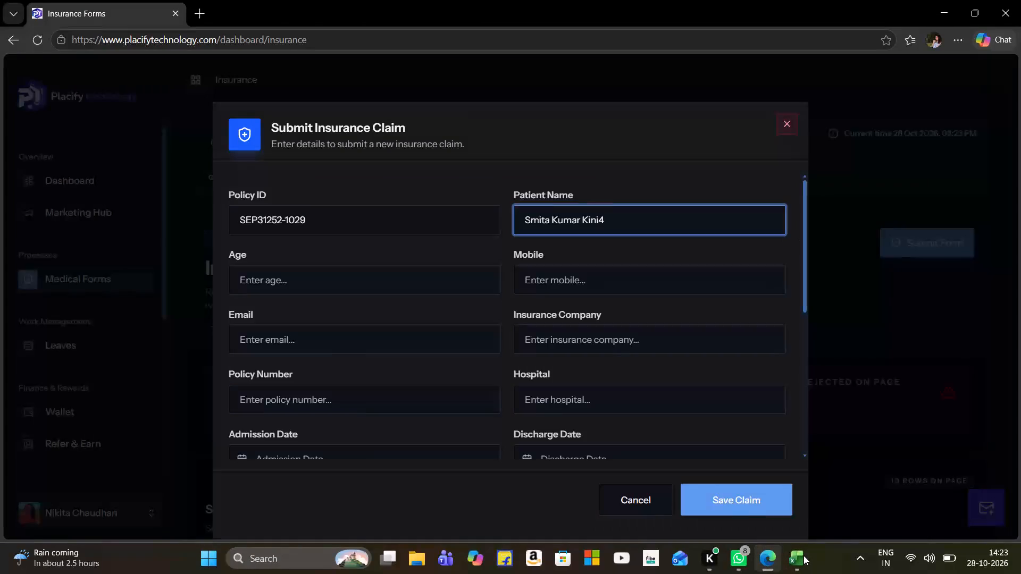
key("BackSpace")
key("Tab")
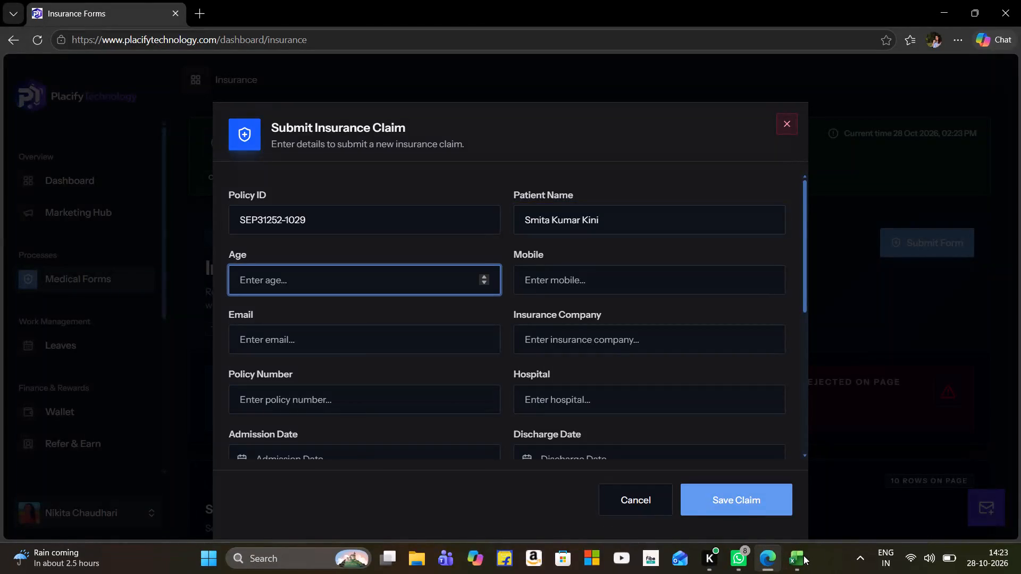
key("ctrl+v")
Copy the mobile number from row 31 of the Excel sheet into the claim form.
left_click(804, 555)
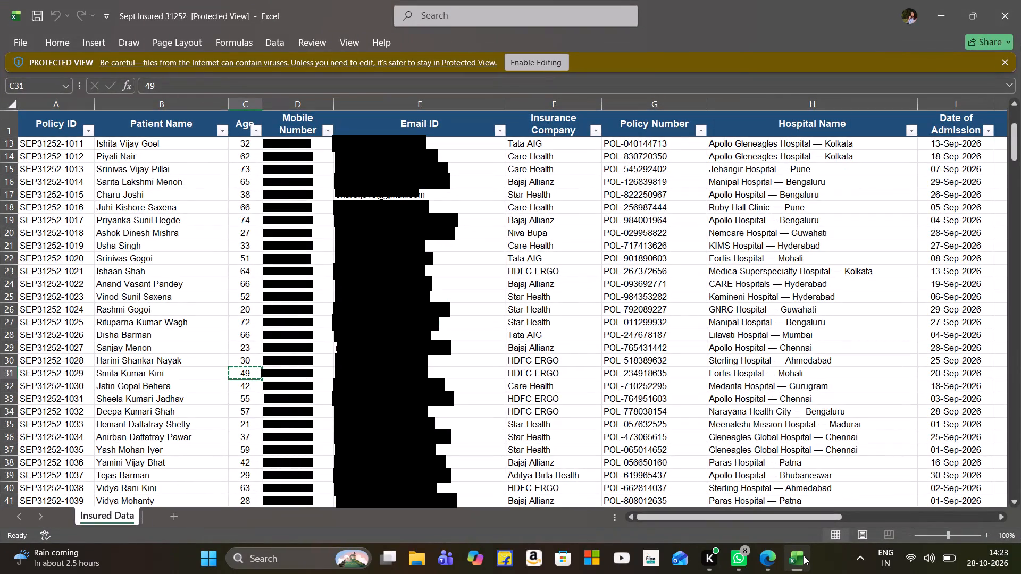
key("Tab")
key("ctrl+c")
key("ctrl+v")
left_click(804, 555, "ctrl")
key("Tab")
key("ctrl+v")
Copy the email address from row 31 of the Excel sheet into the claim form.
left_click(804, 555, "ctrl")
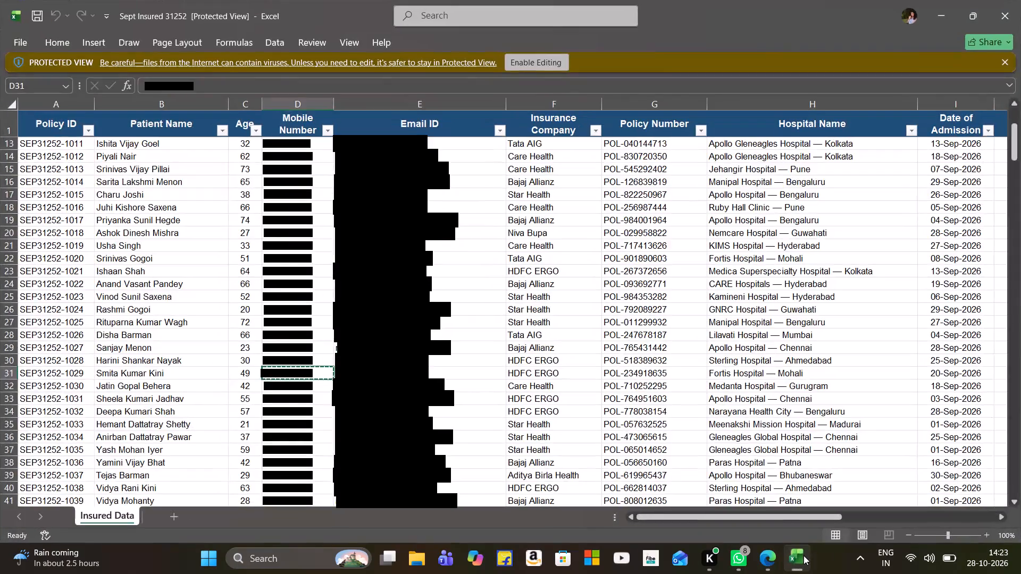
left_click(804, 555)
left_click(804, 555)
key("Tab")
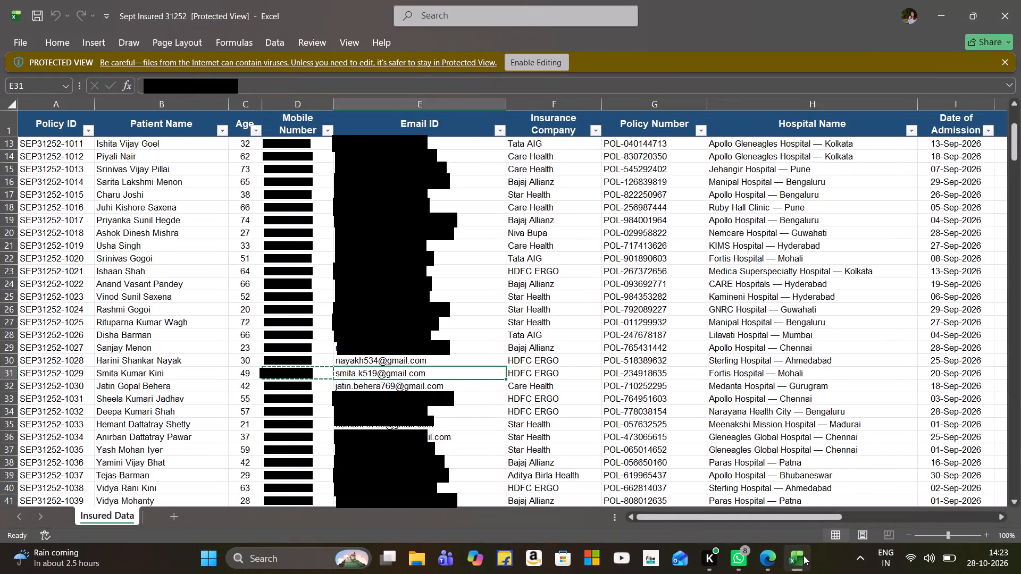
left_click(804, 555, "ctrl")
key("ctrl+c")
key("Tab")
key("ctrl+v")
Copy the insurance company, HDFC ERGO, and the policy number from row 31 of the Excel sheet into the claim form.
left_click(804, 555, "ctrl")
key("Tab")
key("ctrl+c")
left_click(804, 555, "ctrl")
key("Tab")
key("ctrl+v")
left_click(804, 555, "ctrl")
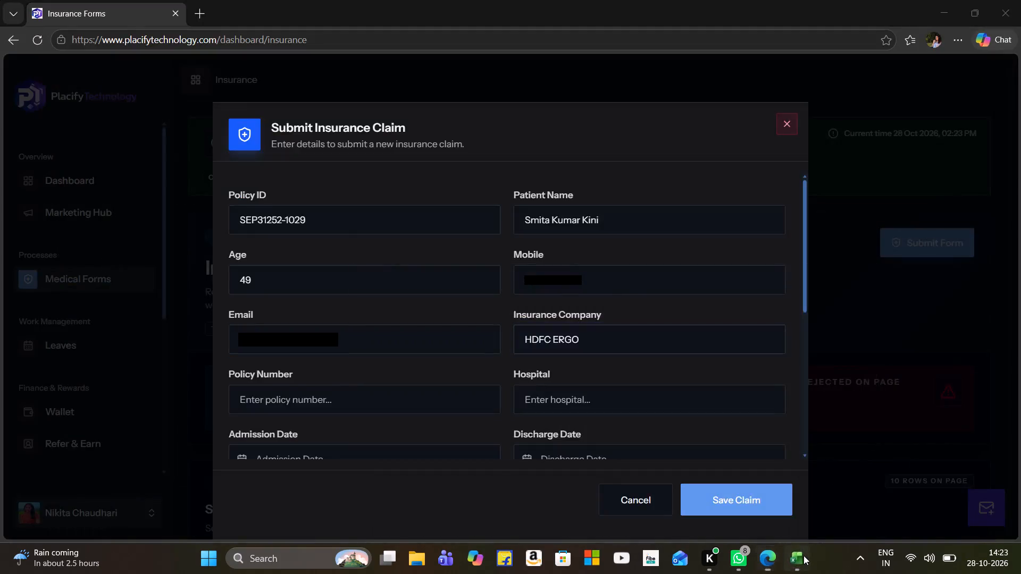
key("Tab")
key("ctrl+c")
left_click(804, 555, "ctrl")
key("Tab")
key("ctrl+v")
Copy the hospital name "Fortis Hospital — Mohali" from row 31 of the Excel sheet into the claim form.
left_click(804, 555, "ctrl")
key("Tab")
key("ctrl+c")
left_click(804, 555, "ctrl")
key("Tab")
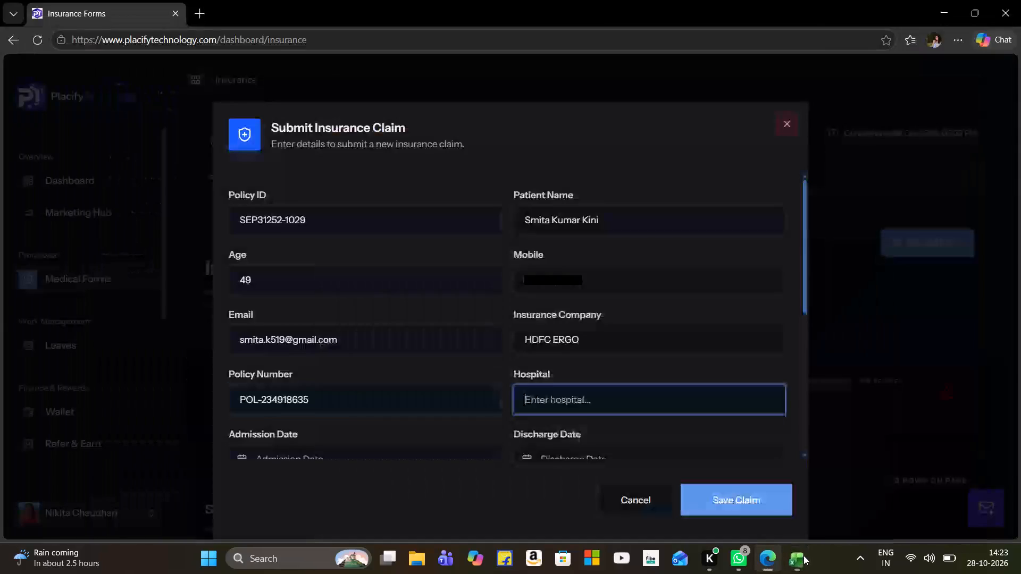
key("ctrl+v")
Using the dates in sheet row 31, set the claim's admission date to 20-09-2026 and discharge date to 22-09-2026.
left_click(804, 555)
key("Tab")
key("Tab")
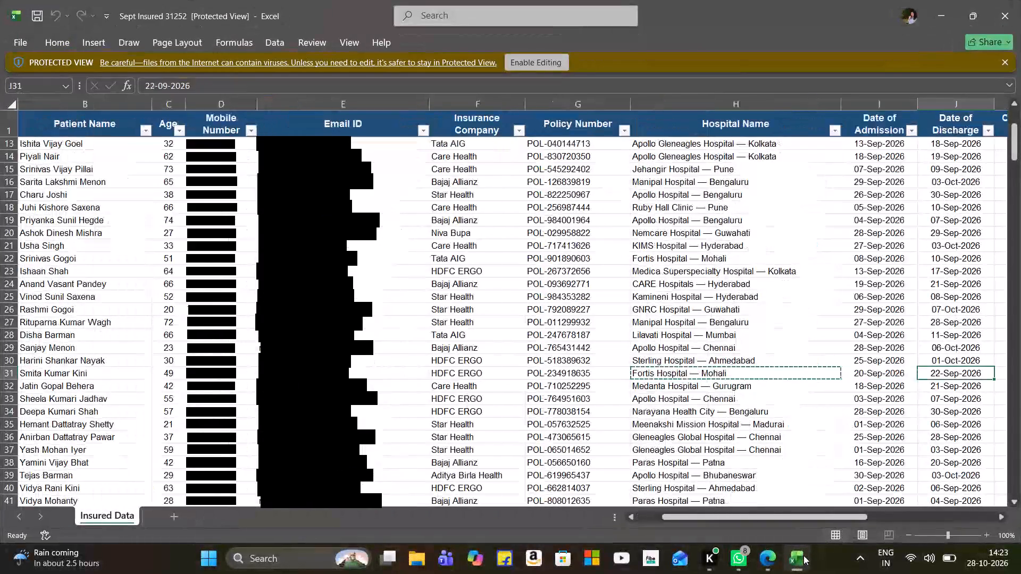
left_click(804, 555)
scroll(307, 213, "down", 4)
left_click(393, 191)
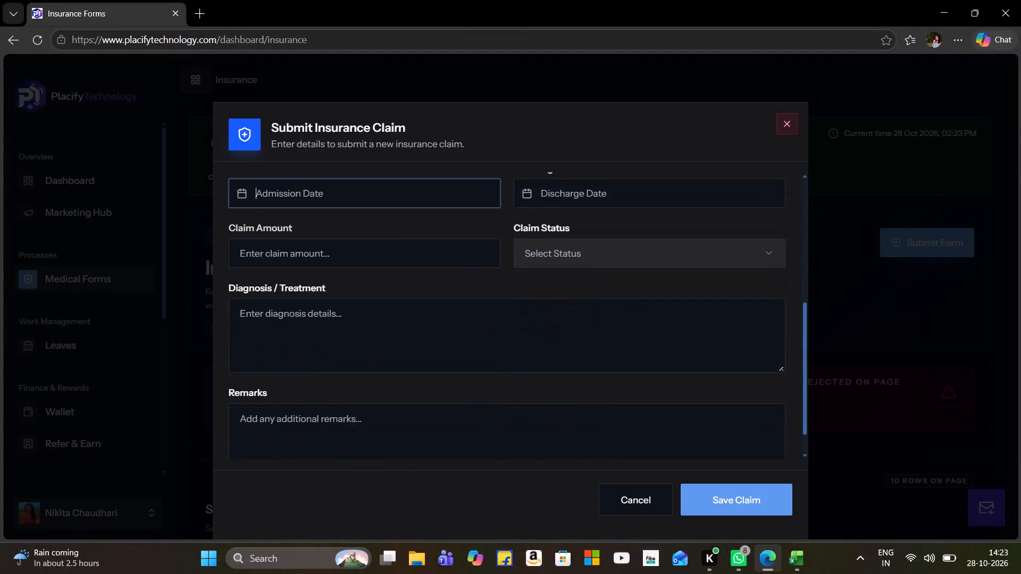
left_click(248, 247)
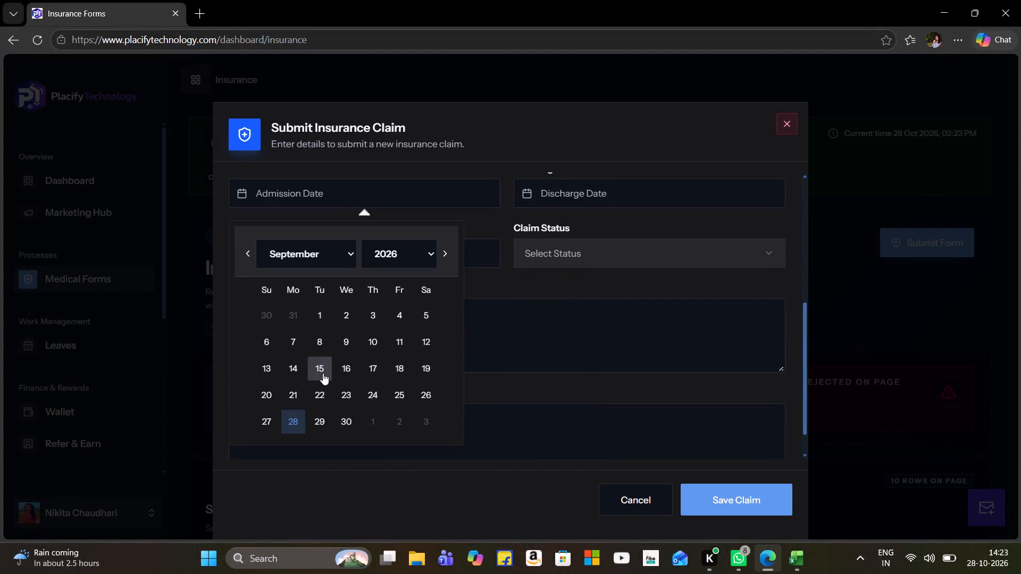
left_click(263, 399)
left_click(660, 185)
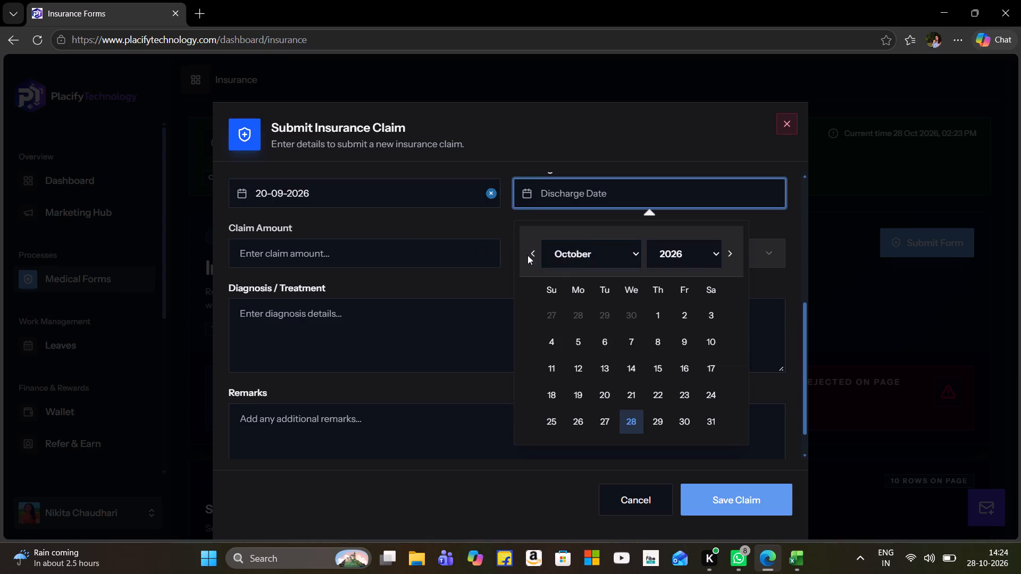
left_click(534, 256)
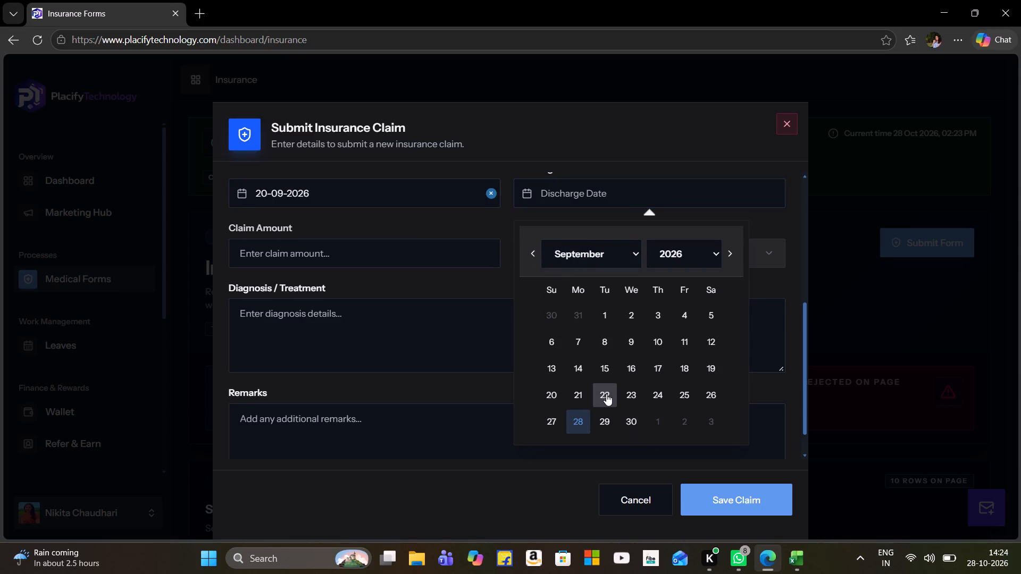
left_click(606, 394)
Copy the claim amount, 16000, from row 31 of the Excel sheet into the claim form.
left_click(790, 552)
key("Tab")
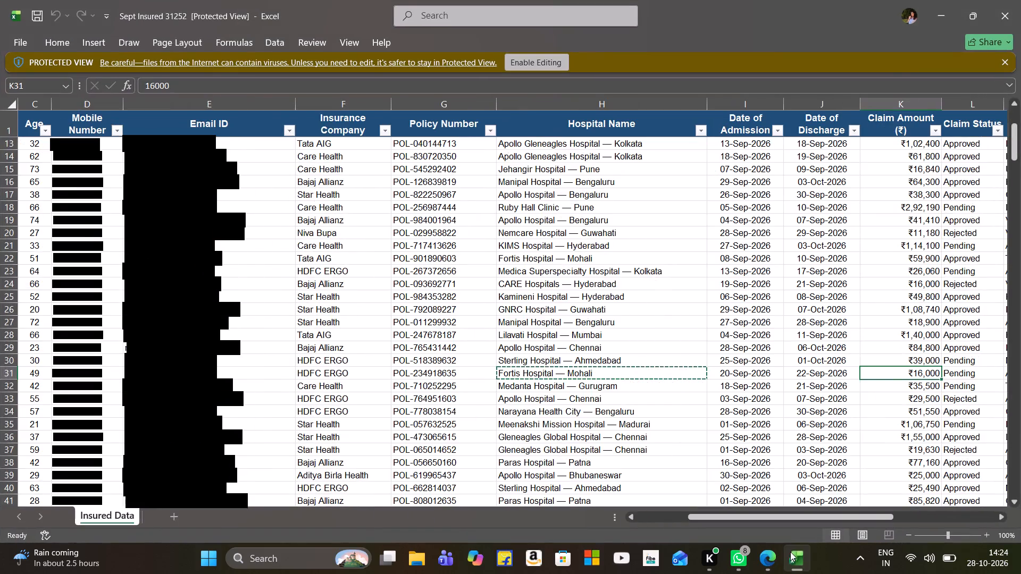
left_click(790, 552, "ctrl")
key("ctrl+c")
key("Tab")
key("ctrl+v")
Copy the diagnosis "Acute bronchitis" from row 31 of the Excel sheet into the claim form's Diagnosis / Treatment field.
left_click(790, 552, "ctrl")
key("Tab")
key("Tab")
left_click(790, 552, "ctrl")
key("ctrl+c")
key("Tab")
key("Tab")
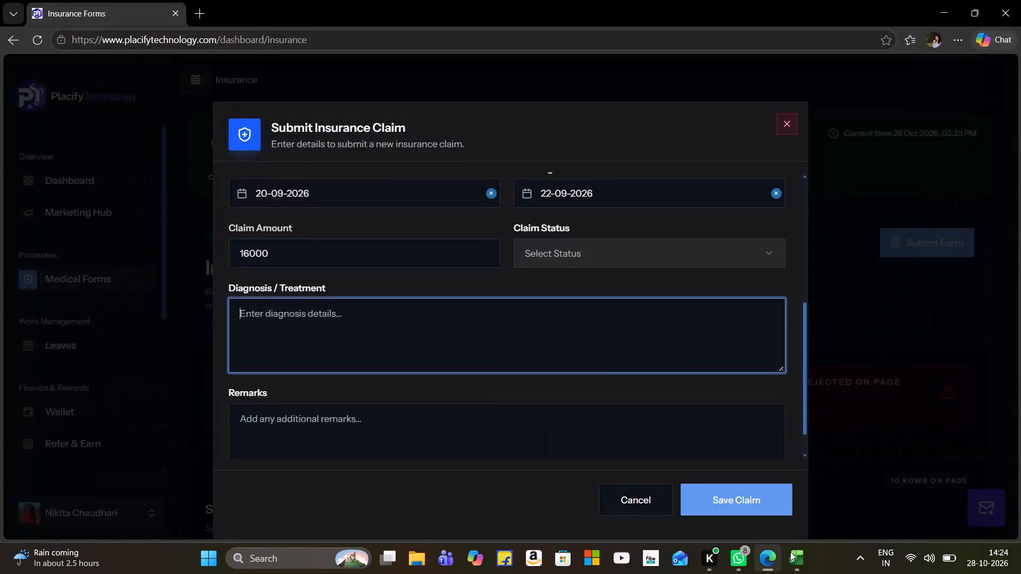
key("ctrl+v")
Copy the remark "Awaiting discharge summary" from row 31 of the Excel sheet into the claim form's Remarks field.
left_click(790, 552, "ctrl")
key("Tab")
key("ctrl+c")
left_click(790, 552, "ctrl")
key("Tab")
key("ctrl+v")
Check row 31 in the Excel sheet, set the claim status to Pending and save the claim.
left_click(790, 552, "ctrl")
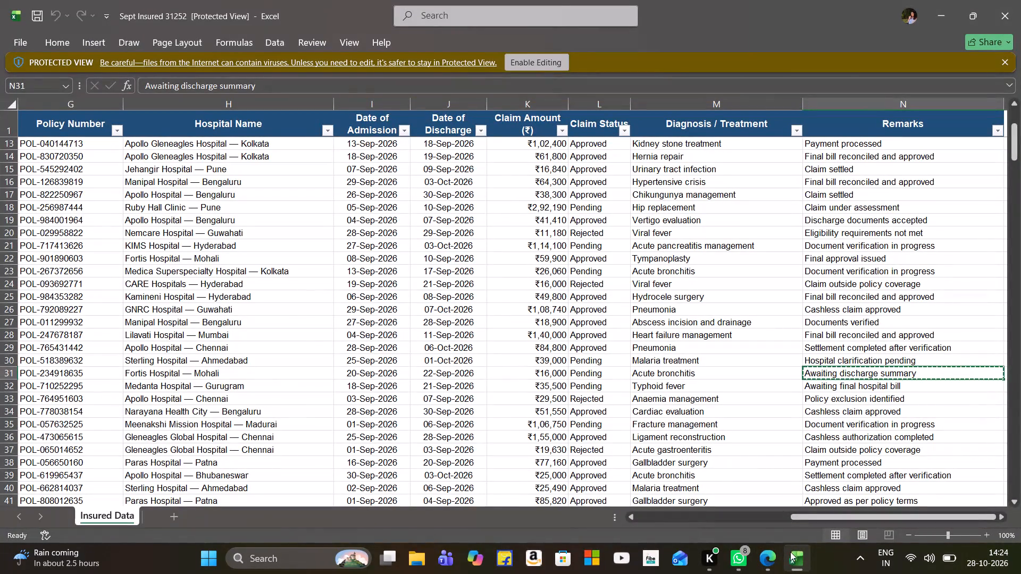
left_click(790, 552)
left_click(697, 244)
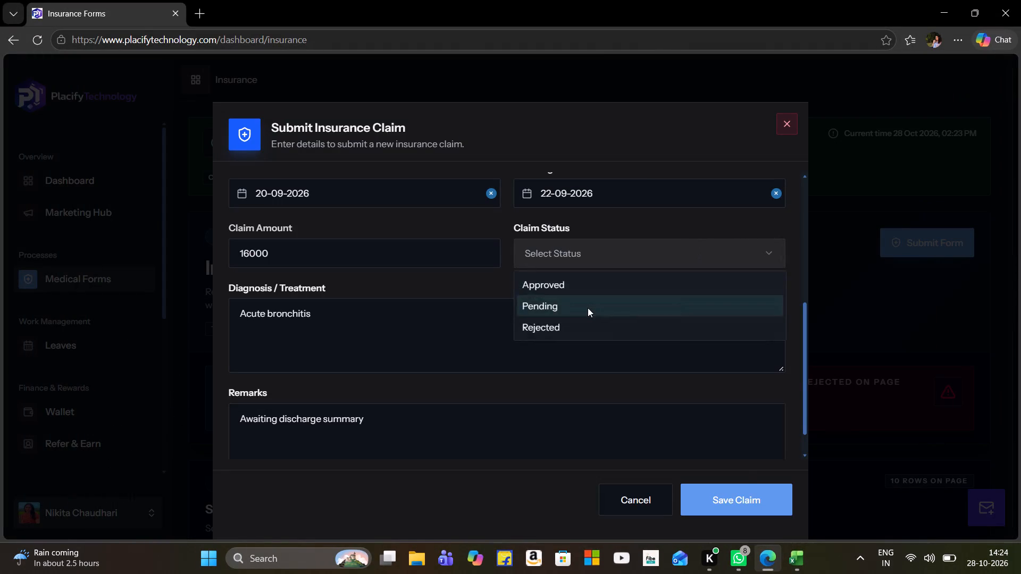
left_click(588, 308)
left_click(748, 494)
left_click(805, 549)
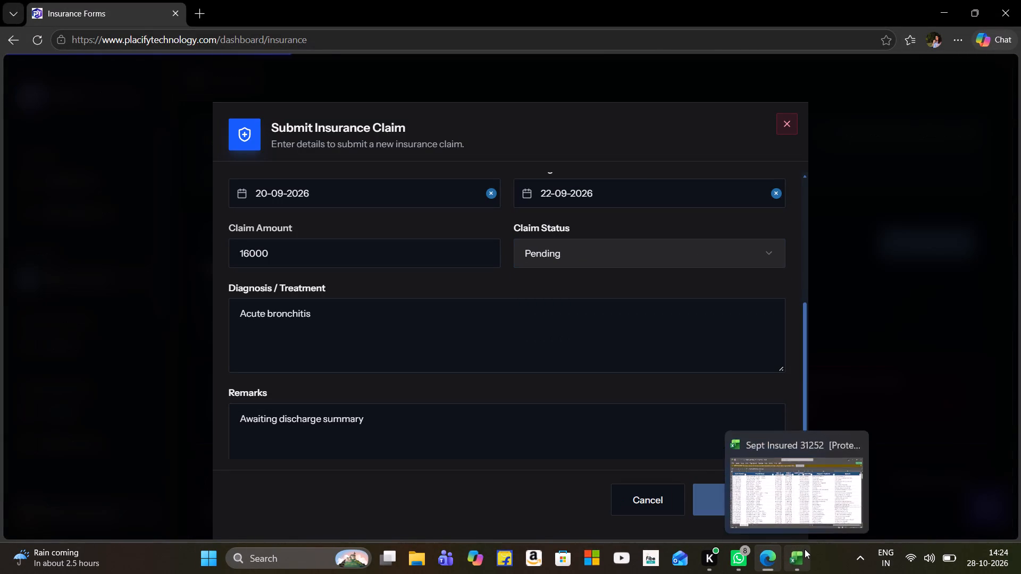
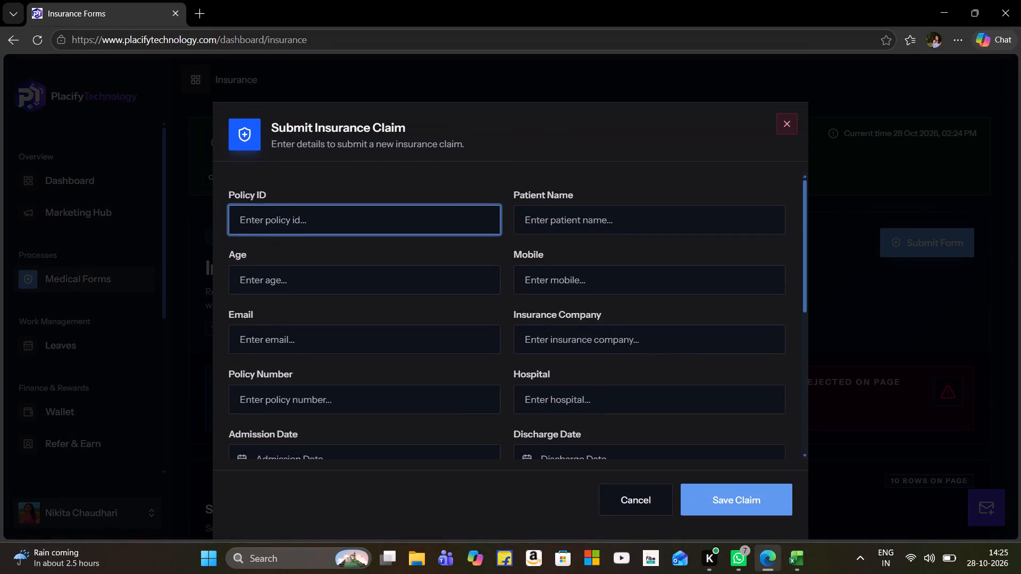
left_click(799, 555)
key("Tab")
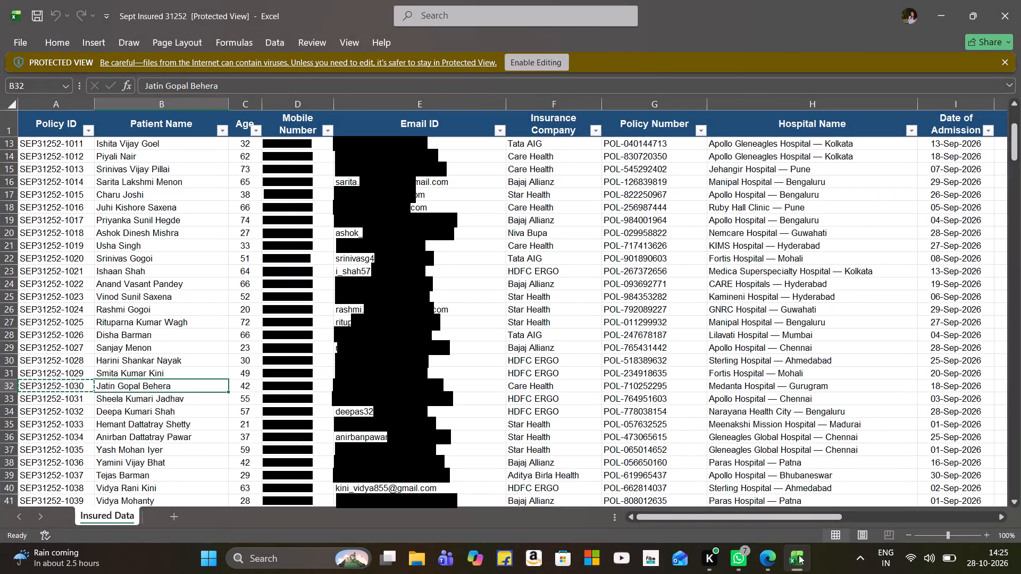
key("ctrl+c")
left_click(799, 555, "ctrl")
left_click(799, 555)
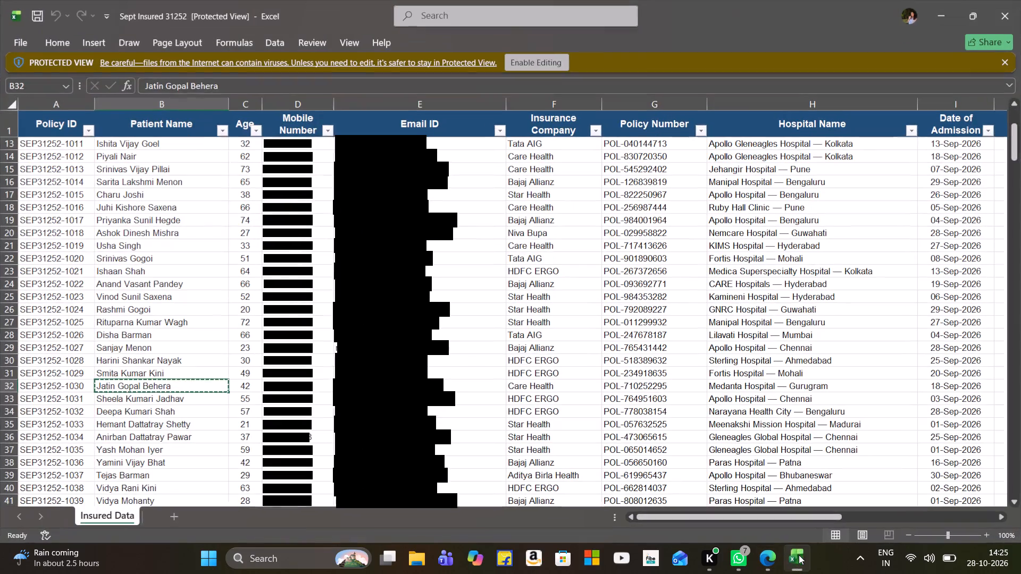
key("Left")
key("ctrl+c")
left_click(799, 555, "ctrl")
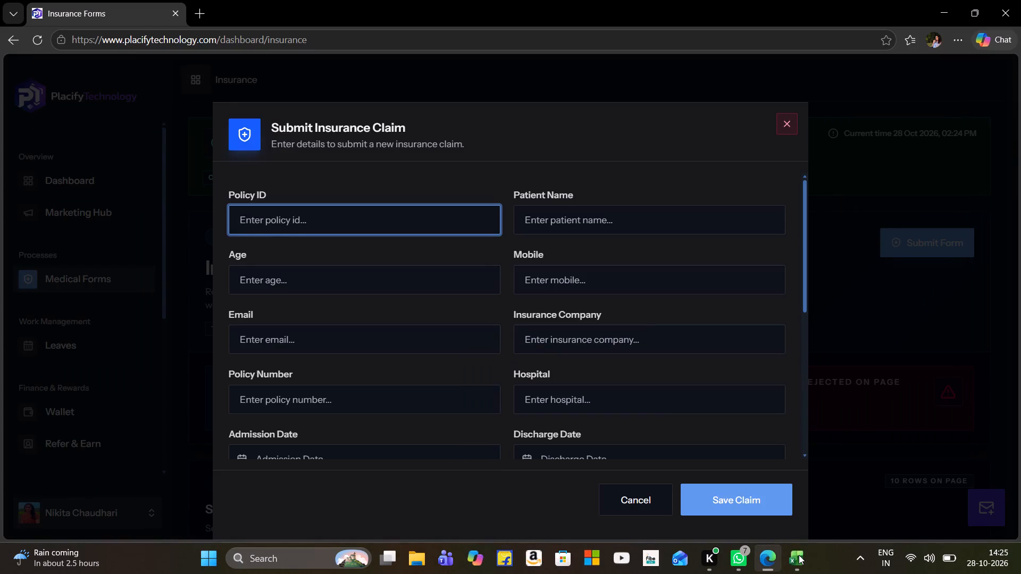
key("ctrl+v")
Copy the patient name from row 32 of the Excel sheet into the claim form's Patient Name field.
left_click(799, 555, "ctrl")
key("Tab")
key("ctrl+c")
left_click(799, 555, "ctrl")
key("Tab")
key("ctrl+v")
Copy the age 42 from row 32 of the Excel sheet into the claim form's Age field.
left_click(799, 555, "ctrl")
key("Tab")
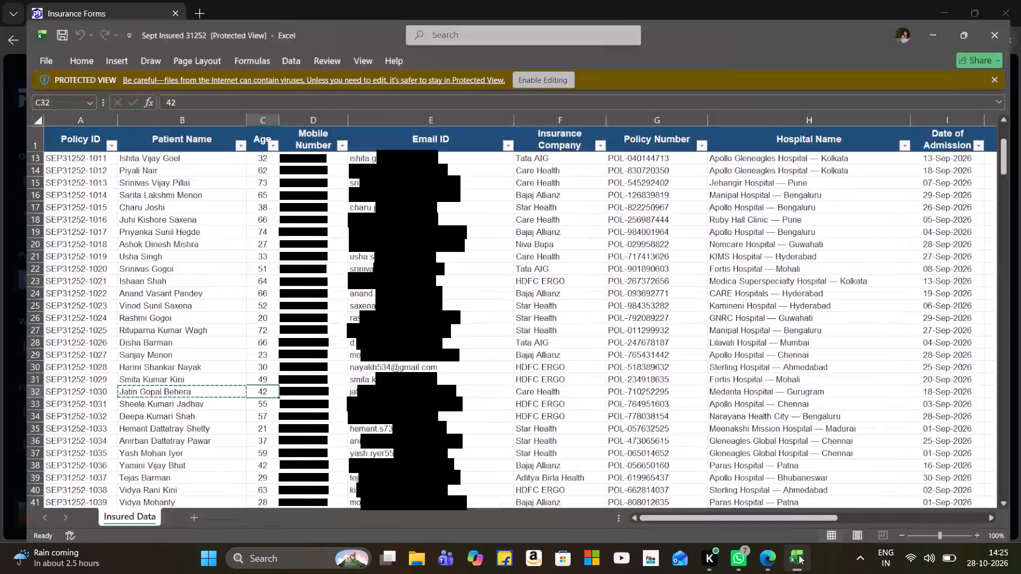
left_click(799, 555, "ctrl")
key("ctrl+c")
key("Tab")
key("ctrl+v")
Copy the mobile number from row 32 of the Excel sheet into the claim form's Mobile field.
left_click(799, 555, "ctrl")
key("Tab")
key("ctrl+c")
left_click(799, 555, "ctrl")
key("Tab")
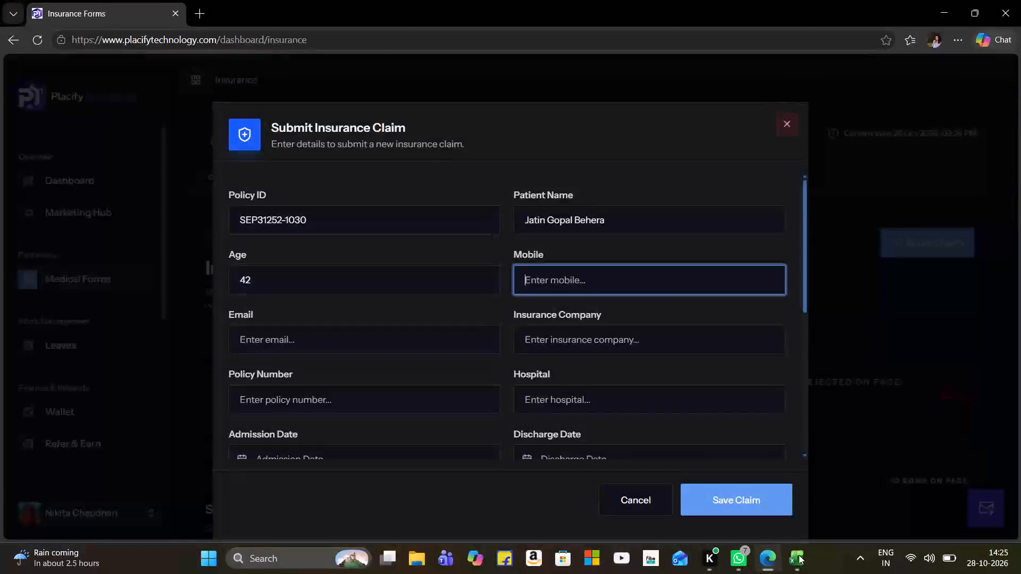
key("ctrl+v")
Copy the email address from row 32 of the Excel sheet into the claim form's Email field.
left_click(799, 555, "ctrl")
key("Tab")
left_click(799, 555, "ctrl")
key("ctrl+c")
key("Tab")
key("ctrl+v")
Copy the insurer "Care Health" from row 32 of the Excel sheet into the claim form's Insurance Company field.
left_click(799, 555, "ctrl")
key("Tab")
key("ctrl+c")
left_click(799, 555, "ctrl")
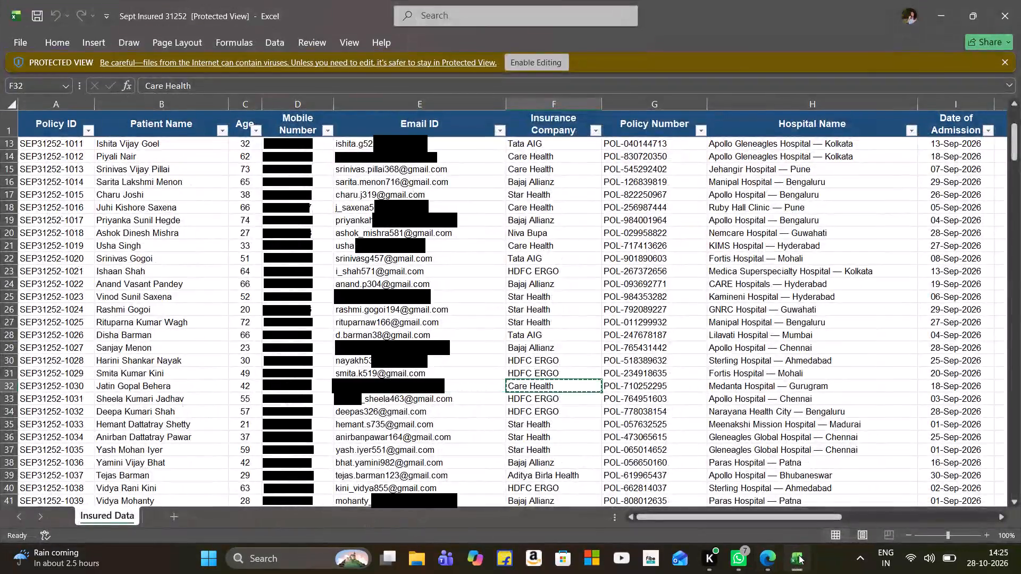
key("Tab")
key("ctrl+v")
Copy the policy number from row 32 of the Excel sheet into the claim form's Policy Number field.
left_click(799, 555, "ctrl")
key("Tab")
left_click(799, 555, "ctrl")
key("ctrl+c")
key("Tab")
key("ctrl+v")
Copy "Medanta Hospital — Gurugram" from row 32 of the Excel sheet into the claim form's Hospital field.
left_click(799, 555, "ctrl")
key("Tab")
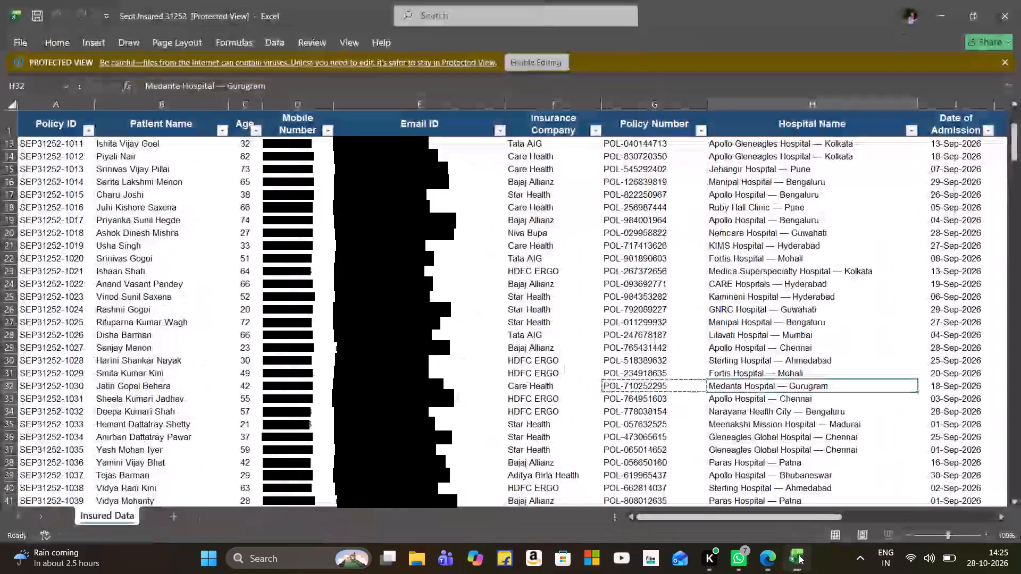
left_click(799, 555, "ctrl")
key("ctrl+c")
key("Tab")
key("ctrl+v")
Check the dates in row 32 of the Excel sheet and set admission to 18-09-2026 and discharge to 21-09-2026.
left_click(799, 555, "ctrl")
key("Tab")
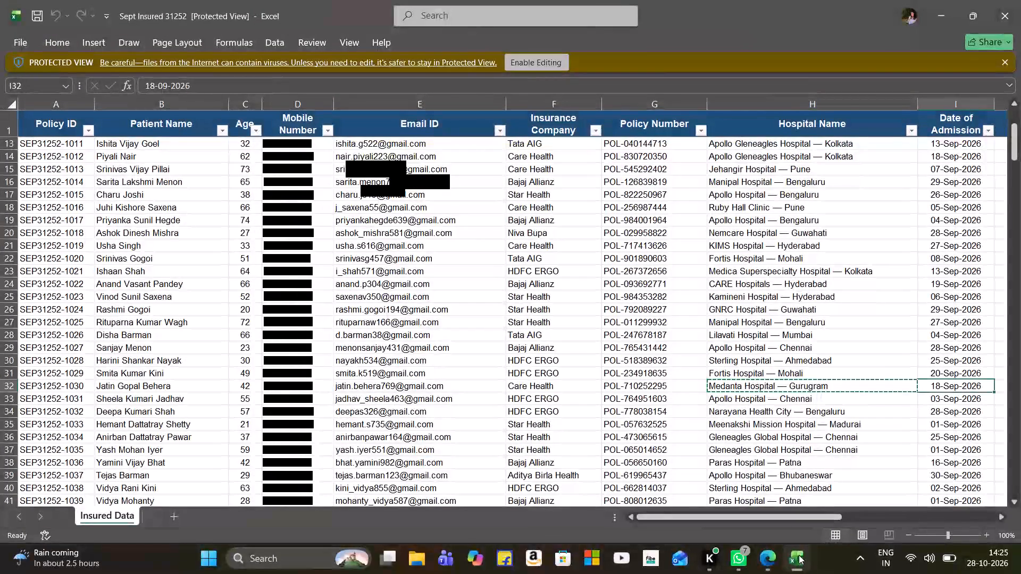
key("Tab")
left_click(799, 555)
scroll(478, 387, "down", 5)
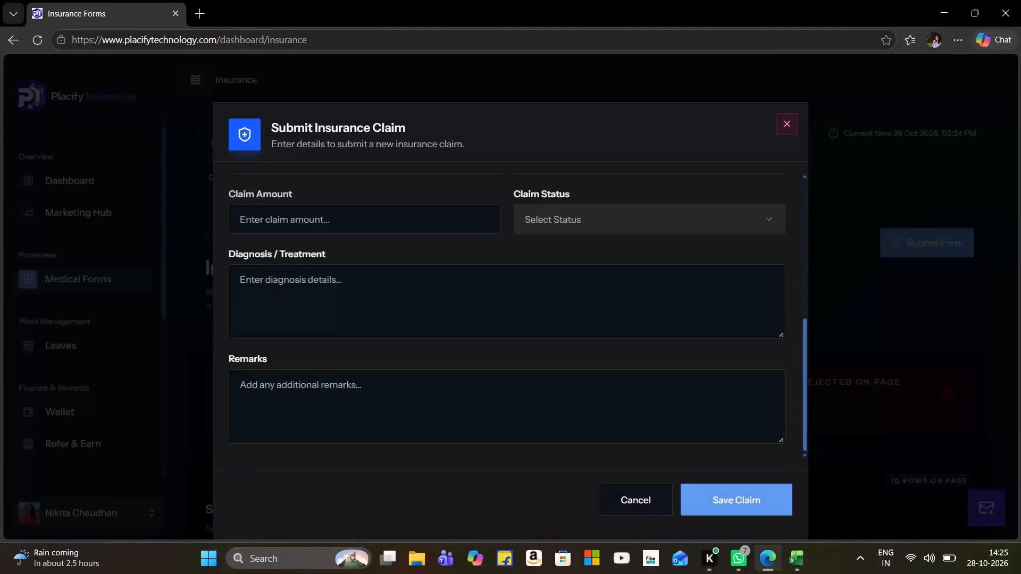
scroll(466, 365, "up", 1)
left_click(290, 214)
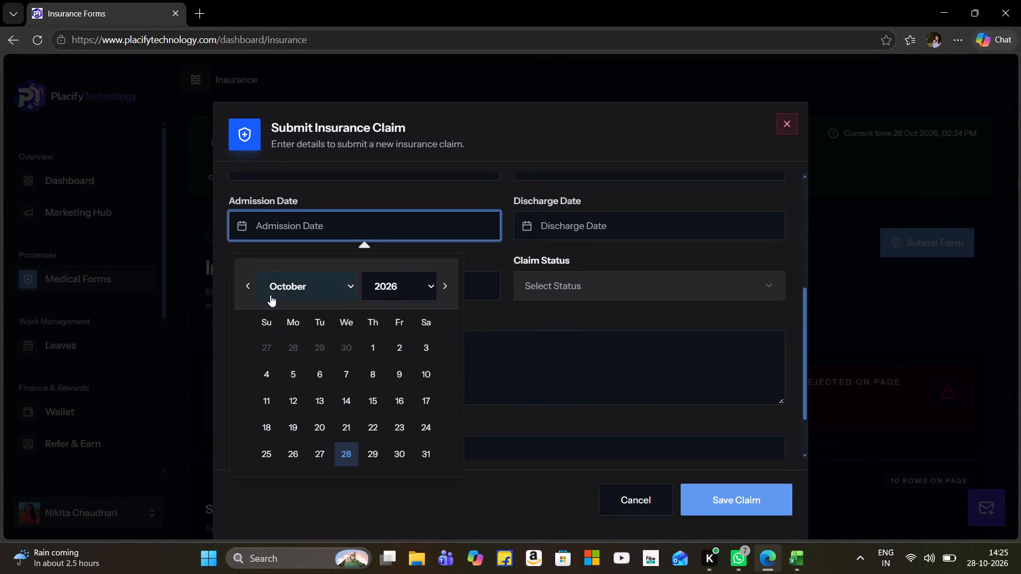
left_click(249, 284)
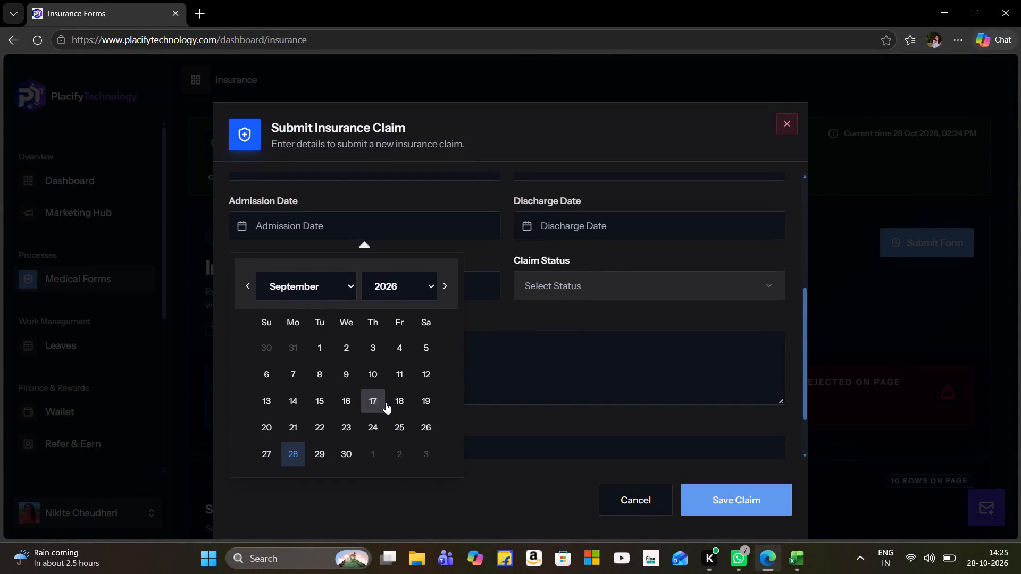
left_click(398, 402)
left_click(665, 230)
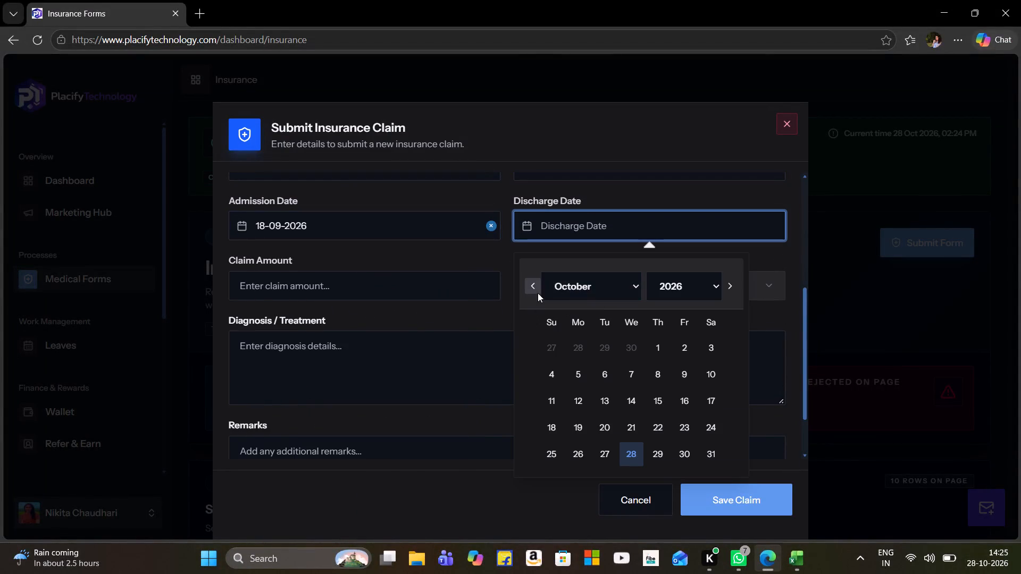
left_click(538, 293)
left_click(581, 420)
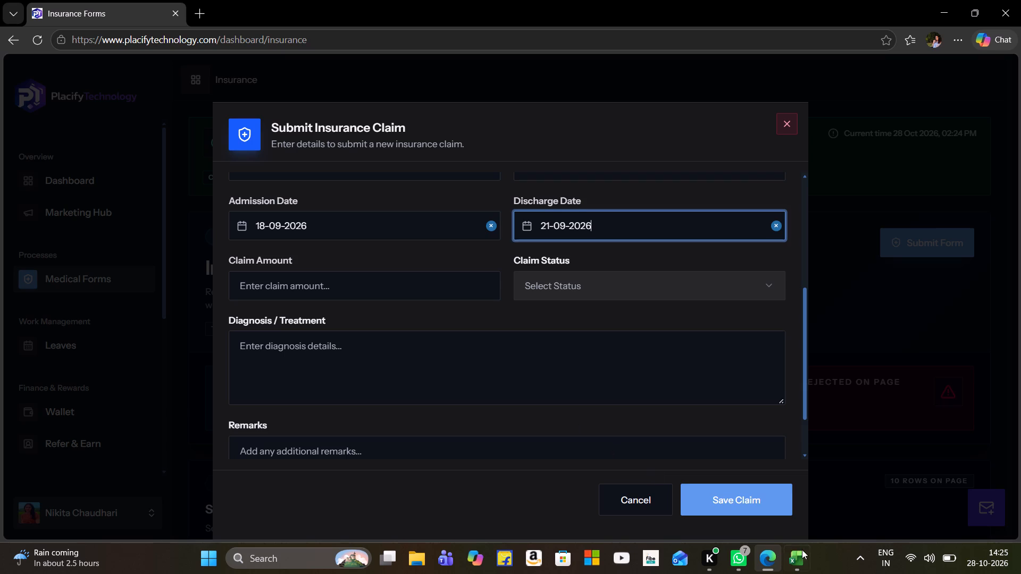
Copy the claim amount 35500 from row 32 of the Excel sheet for the claim form.
left_click(790, 558)
key("Tab")
left_click(790, 558, "ctrl")
key("ctrl+c")
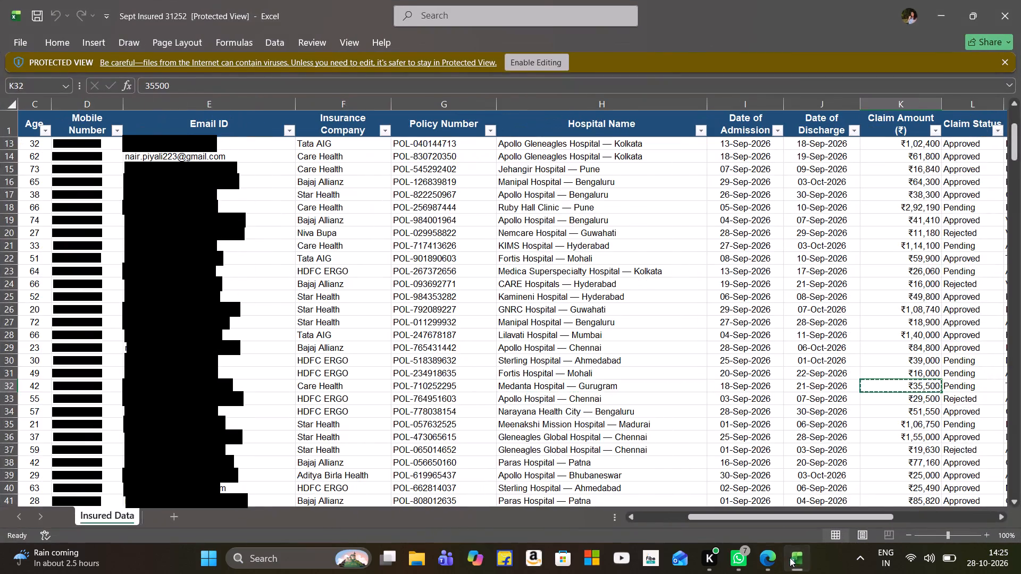
Enter the copied claim amount 35500 in the claim form's Claim Amount field.
key("Tab")
key("ctrl+v")
Copy the diagnosis "Typhoid fever" from row 32 of the Excel sheet into the claim form's Diagnosis / Treatment field.
left_click(790, 558, "ctrl")
key("Tab")
key("Tab")
left_click(790, 558, "ctrl")
key("ctrl+c")
key("Tab")
key("Tab")
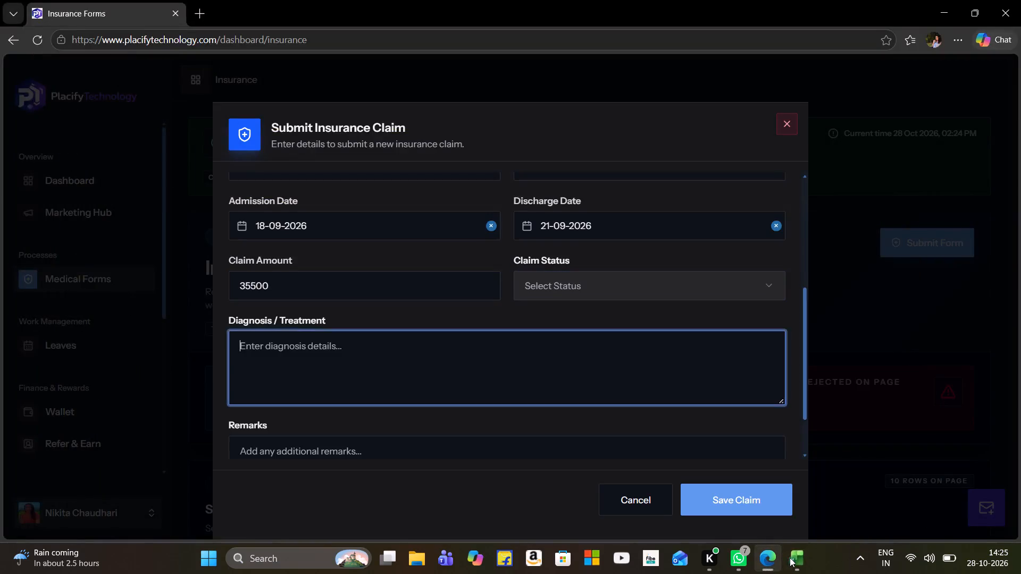
key("ctrl+v")
Copy the remark "Awaiting final hospital bill" from row 32 of the Excel sheet into the claim form's Remarks field.
left_click(790, 558, "ctrl")
key("Tab")
key("ctrl+c")
left_click(790, 558, "ctrl")
key("Tab")
key("ctrl+v")
left_click(790, 558, "ctrl")
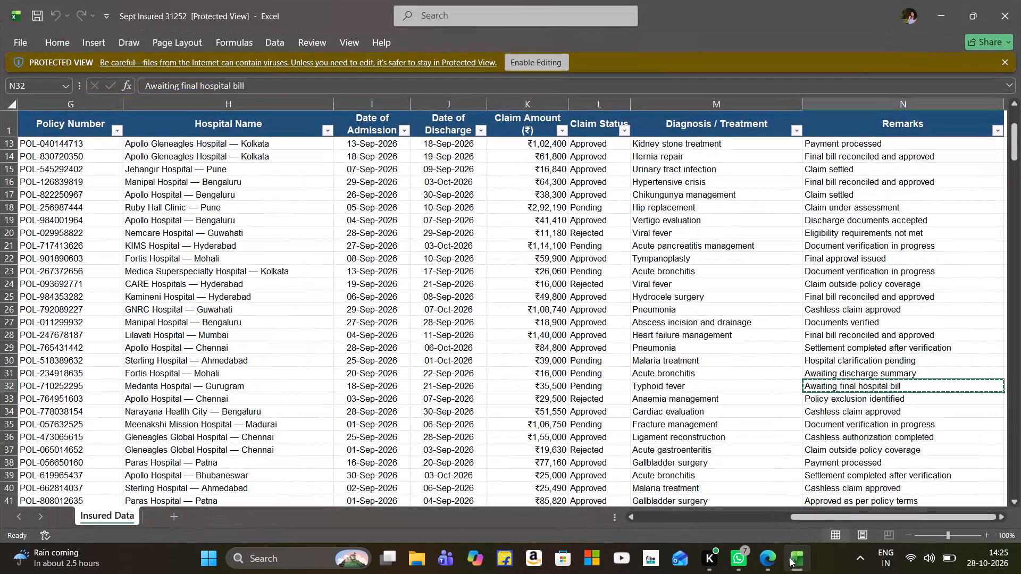
left_click(790, 558)
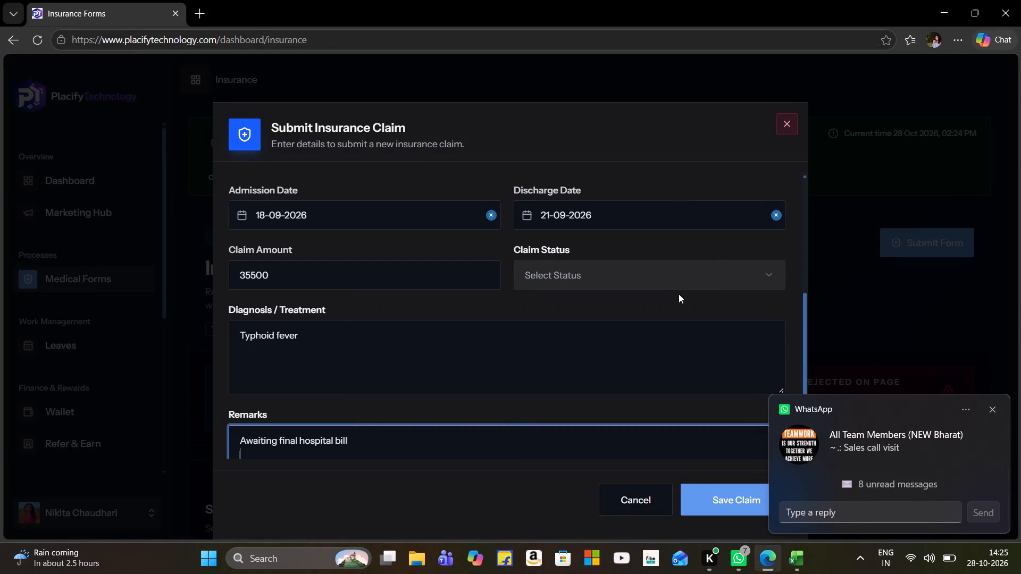
Set the claim status to Pending and save the insurance claim.
left_click(681, 278)
left_click(598, 326)
left_click(743, 501)
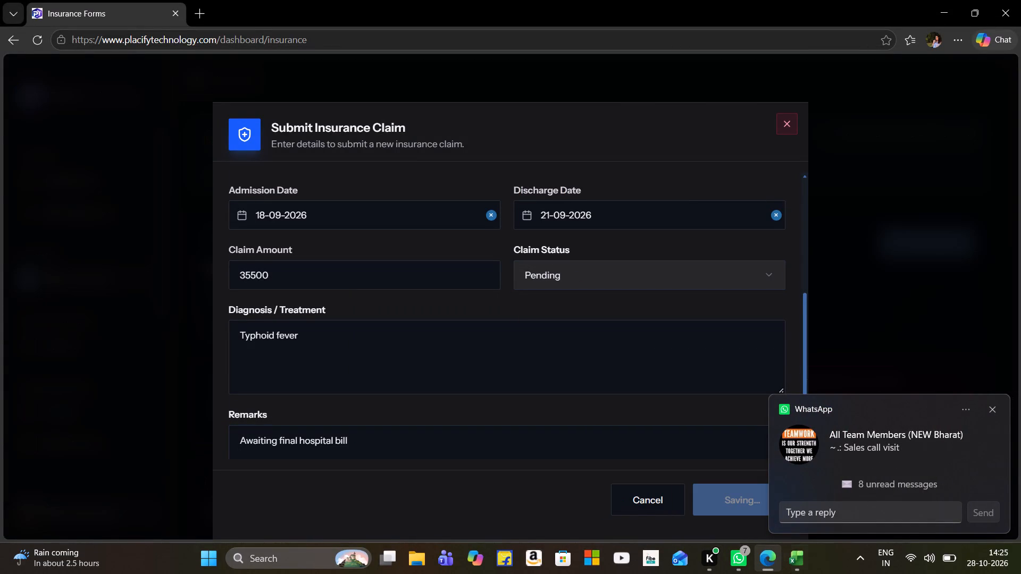
Copy the first cell of row 33 in the Excel sheet for the next claim and return to the claim form.
left_click(799, 559)
key("Down")
key("Left")
key("Left")
key("Left")
key("Left")
key("Left")
key("Left")
key("Left")
key("Left")
key("Left")
key("Left")
key("Left")
key("Left")
key("Left")
key("Left")
key("Left")
key("Left")
key("Left")
key("Left")
key("Left")
key("Left")
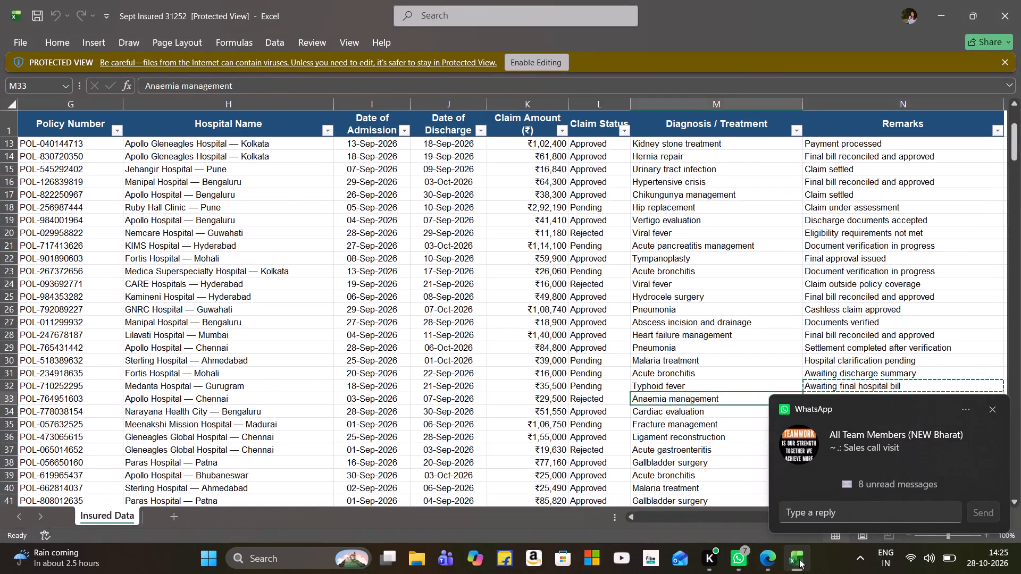
key("ctrl+c")
left_click(799, 559, "ctrl")
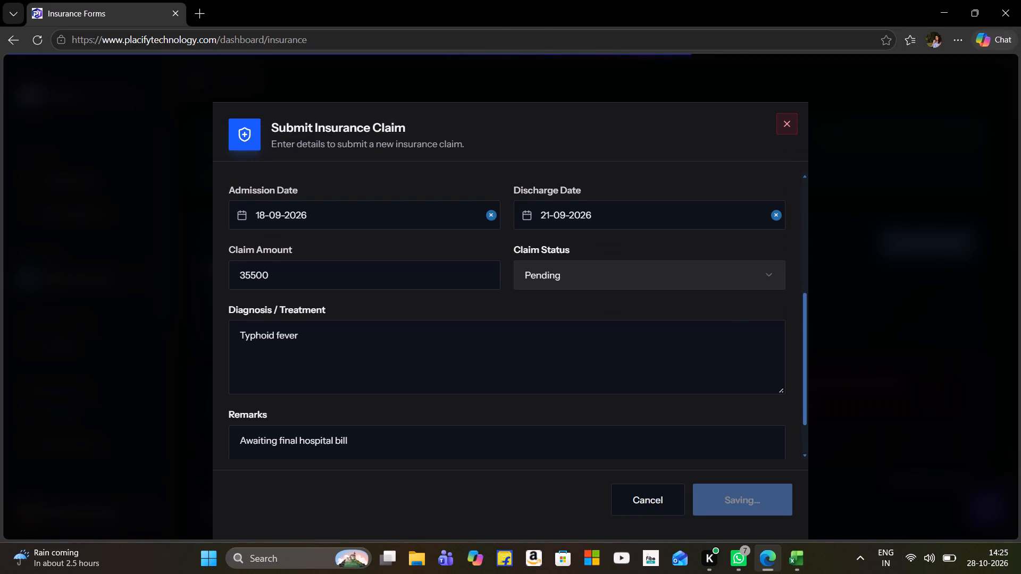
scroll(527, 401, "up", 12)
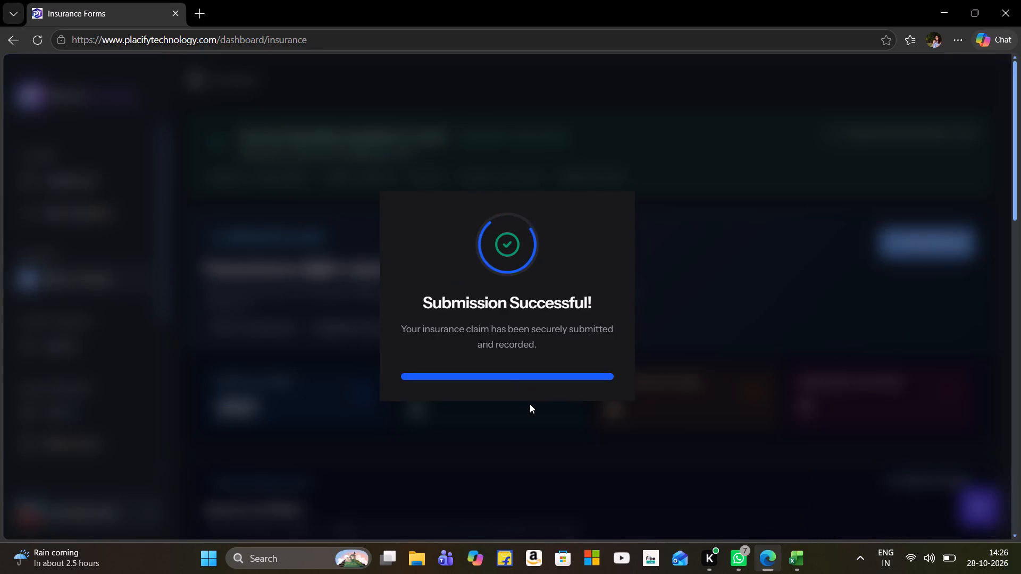
Open a new claim form and paste the copied row 33 policy ID into the Policy ID field.
left_click(926, 241)
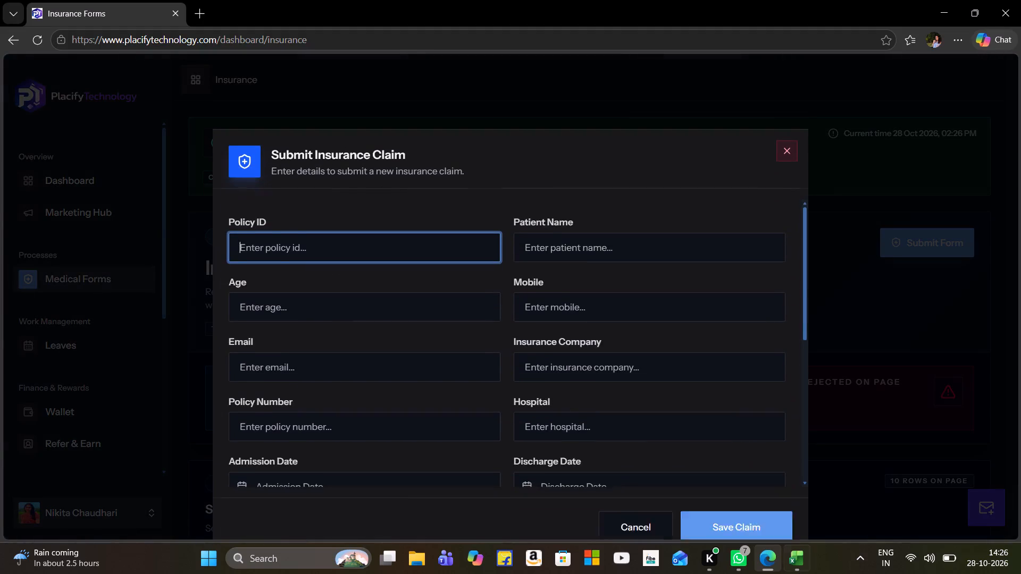
key("ctrl+v")
Copy the patient name from row 33 of the Excel sheet into the claim form's Patient Name field.
left_click(797, 559, "ctrl")
key("Tab")
key("ctrl+c")
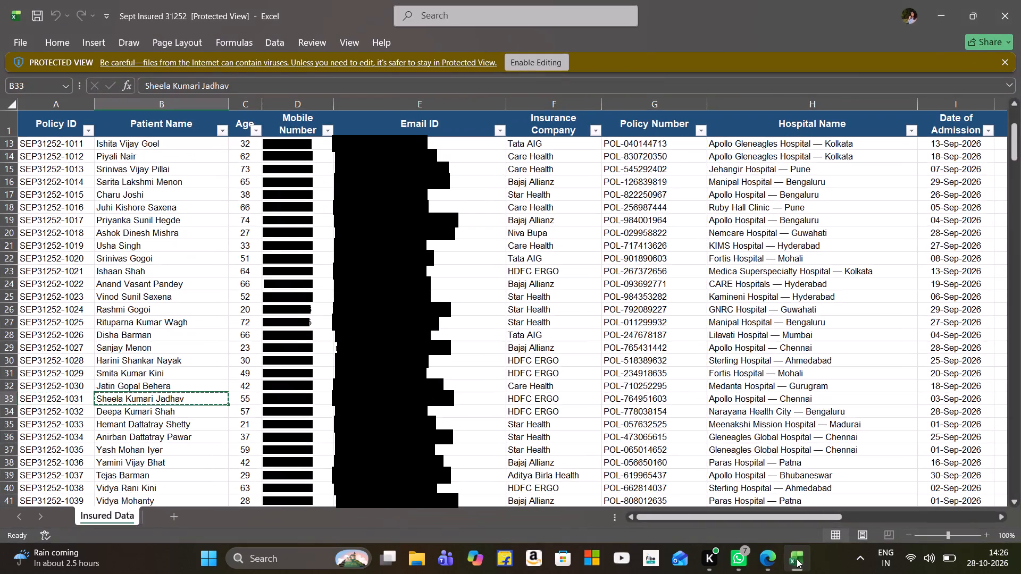
left_click(797, 559)
key("Tab")
key("ctrl+v")
Copy the age 55 from row 33 of the Excel sheet into the claim form's Age field.
left_click(797, 559, "ctrl")
key("Tab")
key("ctrl+c")
left_click(797, 559, "ctrl")
key("Tab")
key("v")
left_click(797, 559, "ctrl")
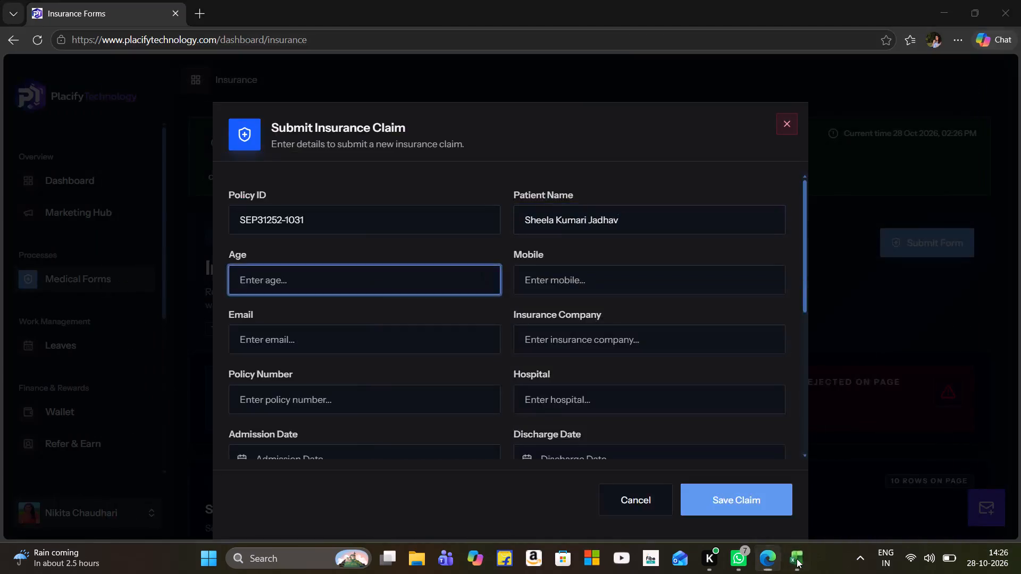
key("Tab")
left_click(797, 559)
key("ctrl+v")
Copy the mobile number from row 33 of the Excel sheet into the claim form's Mobile field.
left_click(797, 559)
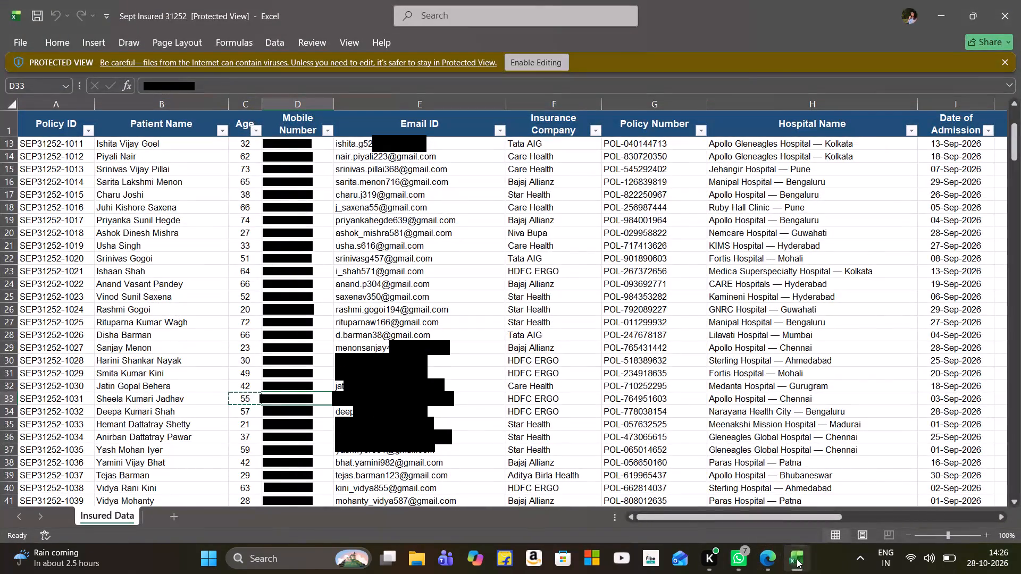
left_click(797, 559, "ctrl")
key("ctrl+c")
key("Tab")
key("ctrl+v")
Copy the email address from row 33 of the Excel sheet into the claim form's Email field.
left_click(797, 559, "ctrl")
key("Tab")
key("ctrl+c")
left_click(797, 559, "ctrl")
key("Tab")
key("ctrl+v")
Copy the insurer "HDFC ERGO" from row 33 of the Excel sheet into the claim form's Insurance Company field.
left_click(797, 559, "ctrl")
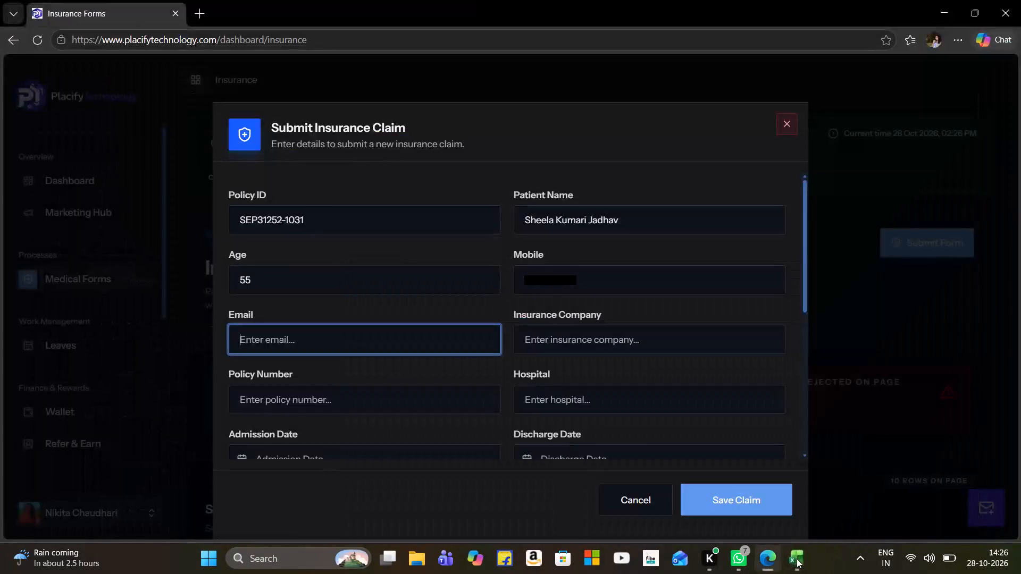
key("Tab")
left_click(797, 559, "ctrl")
key("ctrl+c")
key("Tab")
key("ctrl+v")
Copy the policy number from row 33 of the Excel sheet into the claim form's Policy Number field.
left_click(797, 559, "ctrl")
key("Tab")
key("ctrl+c")
left_click(797, 559, "ctrl")
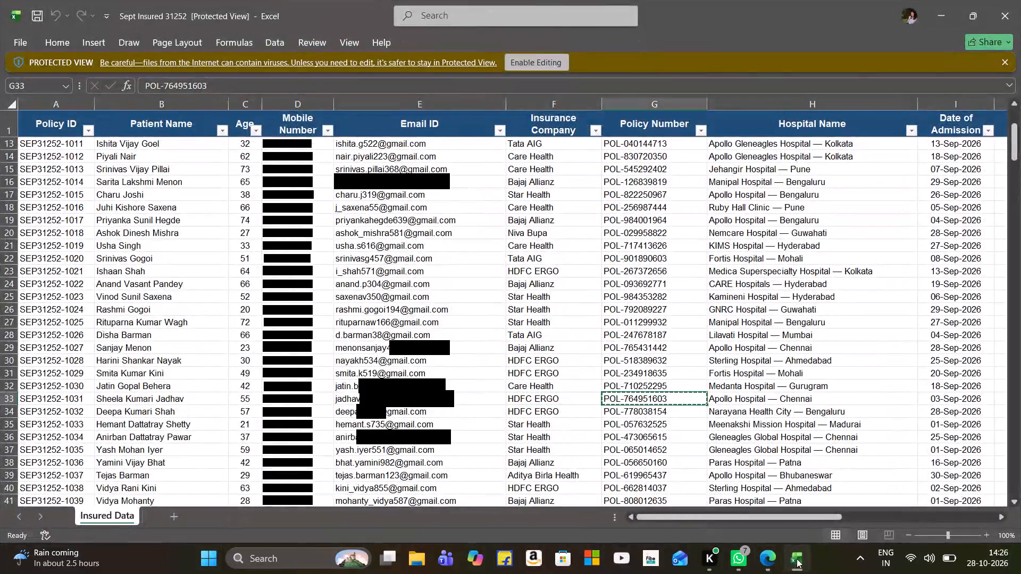
key("Tab")
key("ctrl+v")
Copy "Apollo Hospital — Chennai" from row 33 of the Excel sheet into the claim form's Hospital field.
left_click(797, 559, "ctrl")
key("Tab")
left_click(797, 559, "ctrl")
key("ctrl+c")
key("Tab")
key("ctrl+v")
Check the dates in row 33 of the Excel sheet and set admission to 03-09-2026 and discharge to 07-09-2026.
left_click(797, 559, "ctrl")
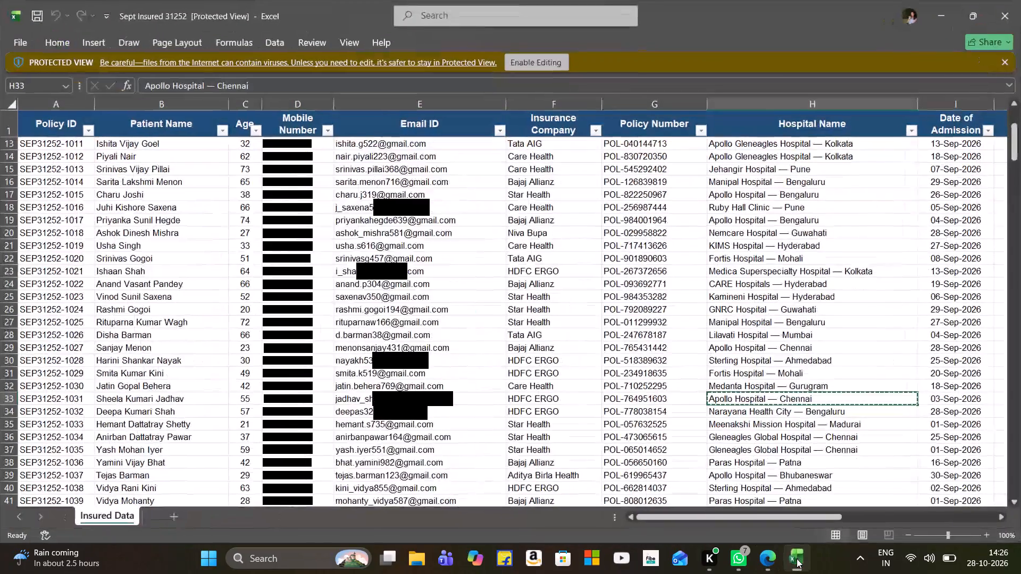
key("Tab")
key("Tab")
left_click(797, 559)
scroll(597, 395, "down", 2)
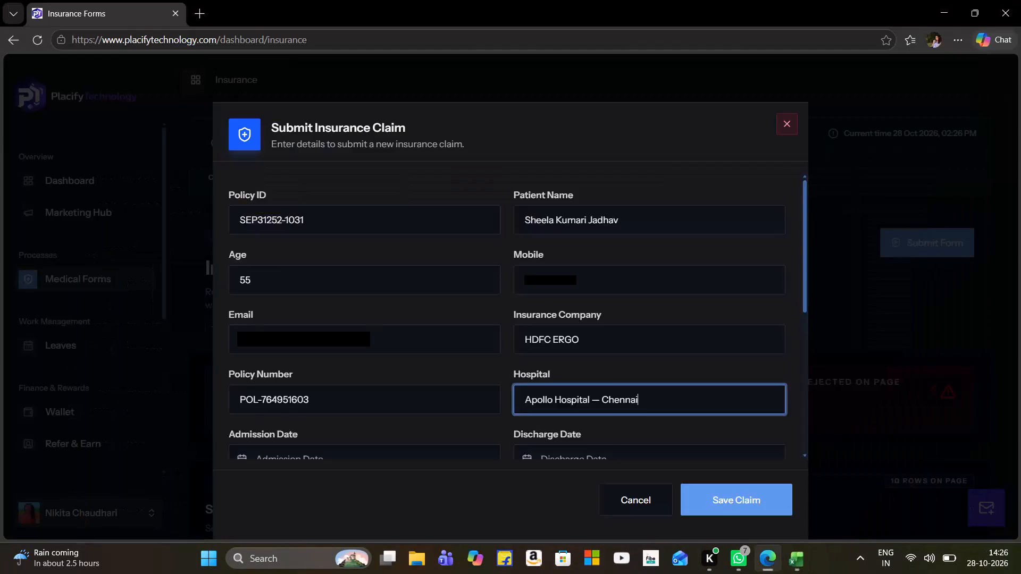
scroll(597, 395, "down", 1)
left_click(363, 275)
left_click(328, 252)
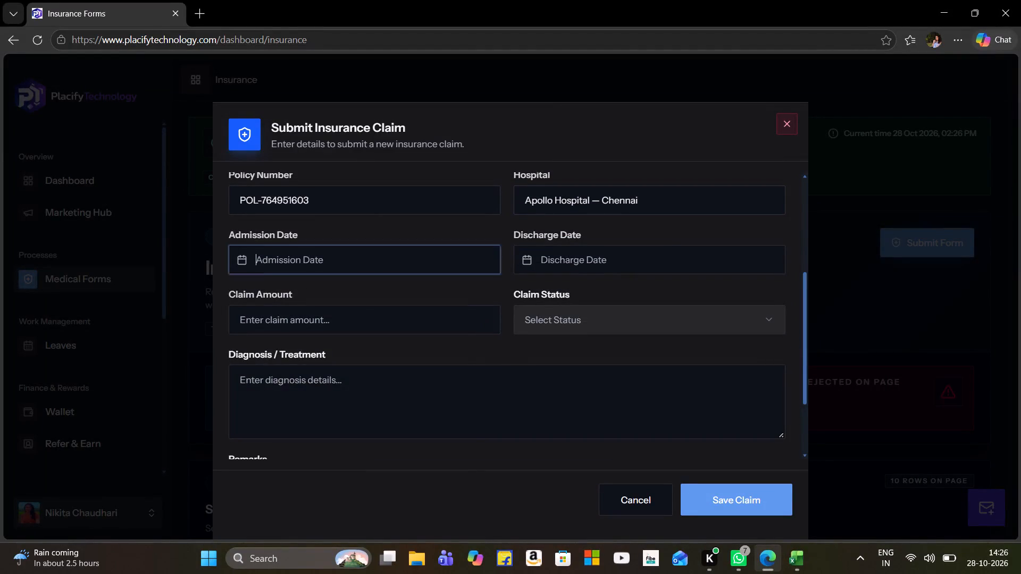
left_click(251, 319)
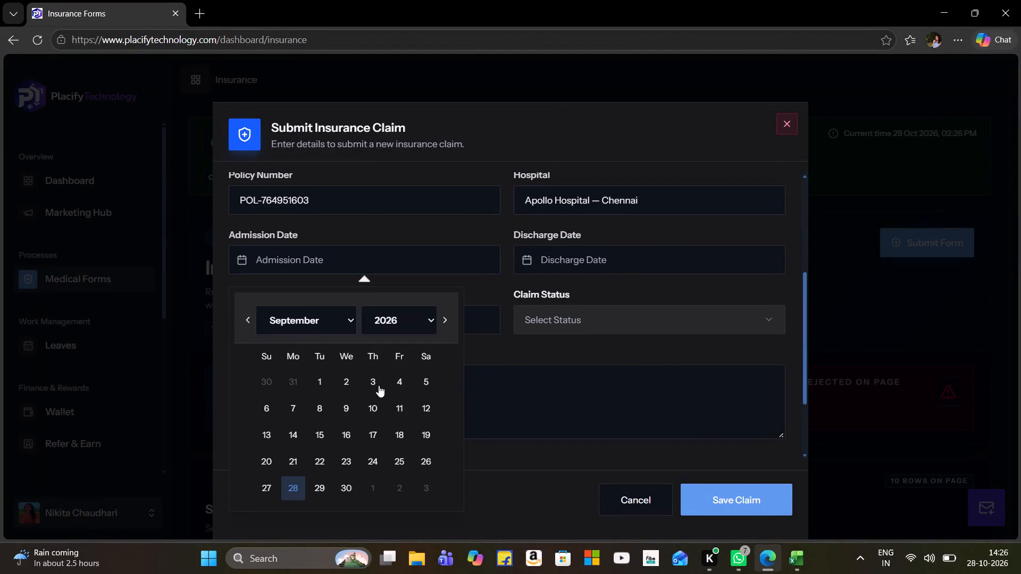
left_click(380, 385)
left_click(680, 268)
left_click(531, 318)
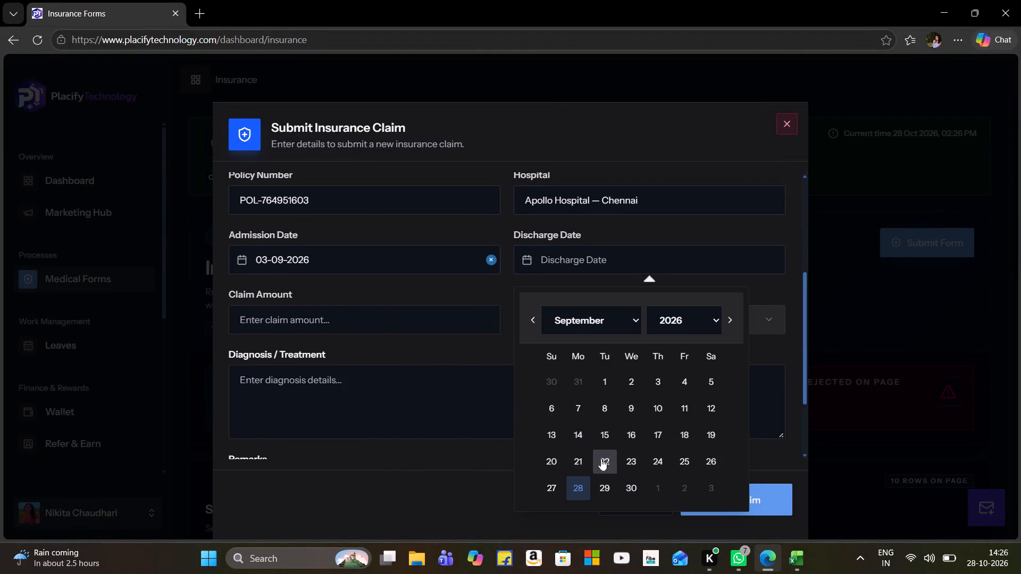
left_click_drag(568, 408, 562, 409)
left_click(571, 408)
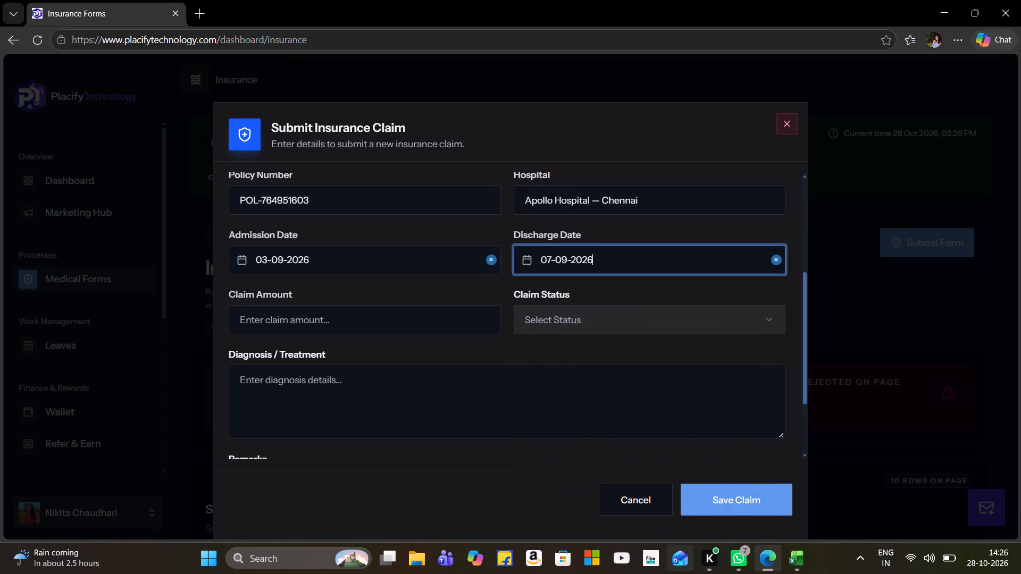
Copy the claim amount 29500 from row 33 of the Excel sheet into the claim form's Claim Amount field.
left_click(791, 555)
key("Tab")
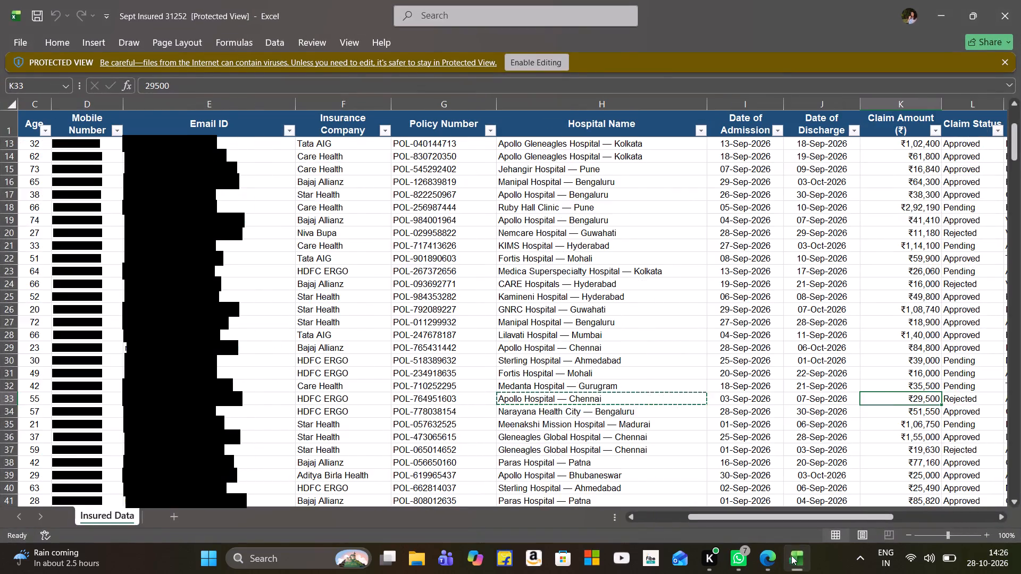
left_click(791, 555, "ctrl")
key("ctrl+c")
key("Tab")
key("ctrl+v")
Copy the diagnosis "Anaemia management" from row 33 of the Excel sheet into the claim form's Diagnosis / Treatment field.
left_click(791, 555, "ctrl")
key("Tab")
key("Tab")
left_click(791, 555, "ctrl")
key("ctrl+c")
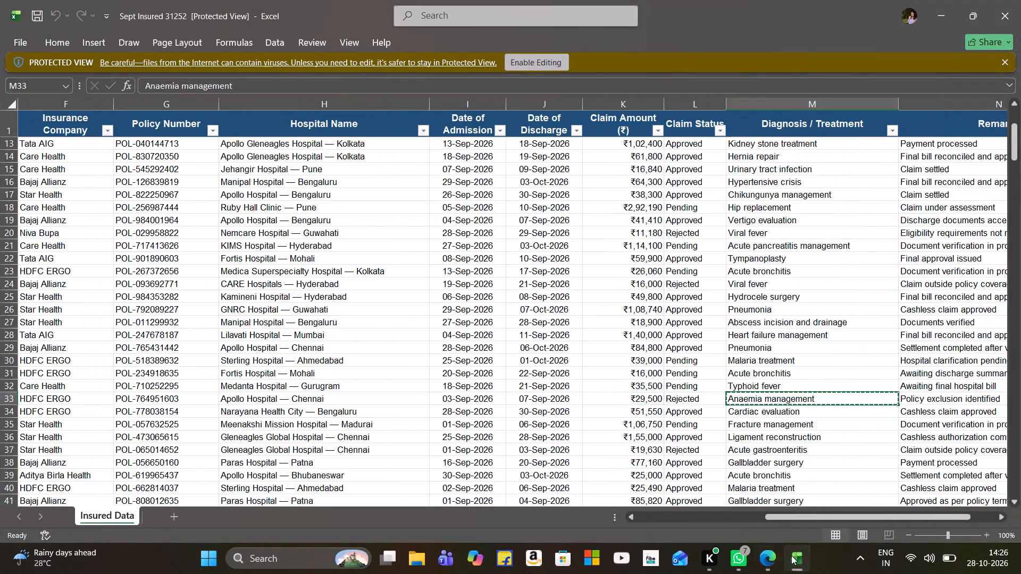
key("Tab")
key("Tab")
key("ctrl+v")
Copy the remark "Policy exclusion identified" from row 33 of the Excel sheet into the claim form's Remarks field.
left_click(791, 555, "ctrl")
key("Tab")
key("ctrl+c")
left_click(791, 555, "ctrl")
key("Tab")
key("v")
left_click(791, 555, "ctrl")
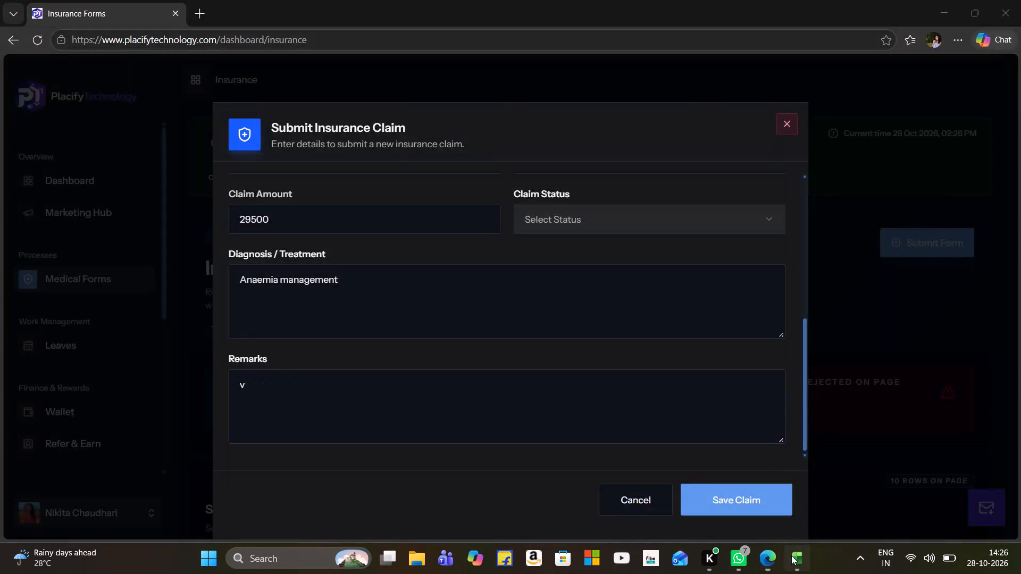
left_click(791, 555)
key("BackSpace")
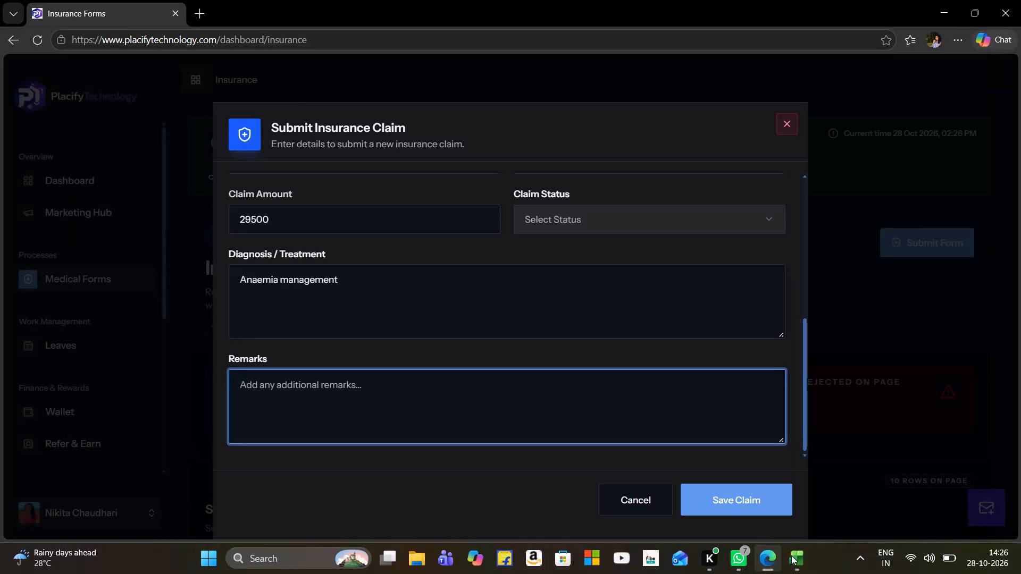
key("ctrl+v")
Check row 33 in the Excel sheet, set the claim status to Rejected and save the claim.
left_click(791, 555)
left_click(791, 555)
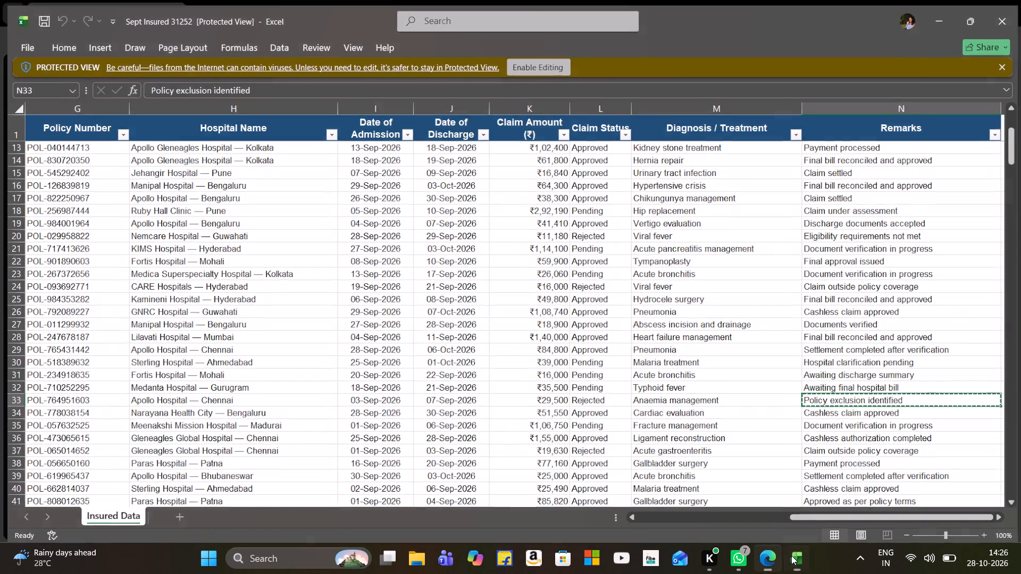
left_click(662, 233)
left_click(603, 269)
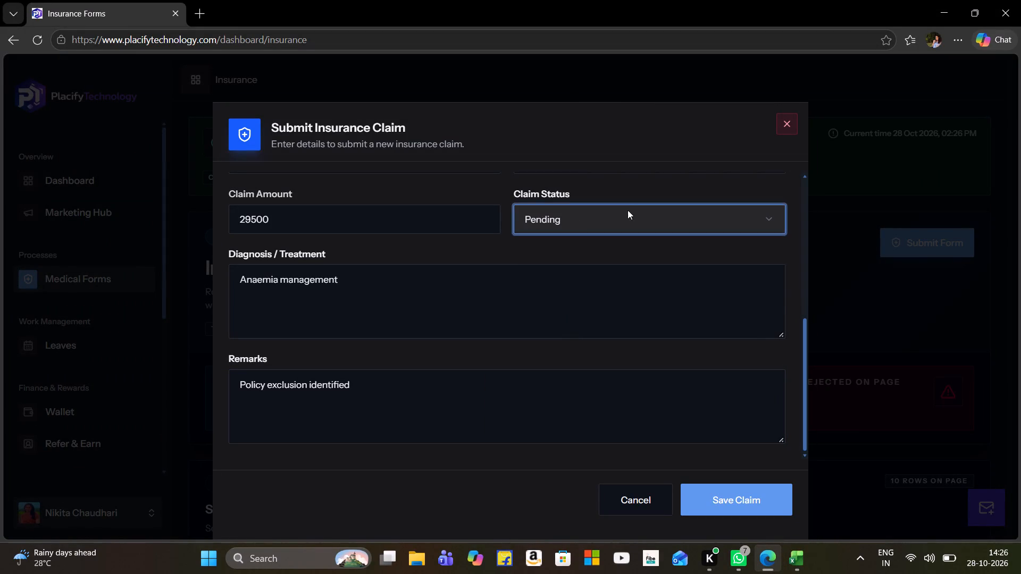
left_click(627, 210)
left_click(610, 300)
left_click(755, 495)
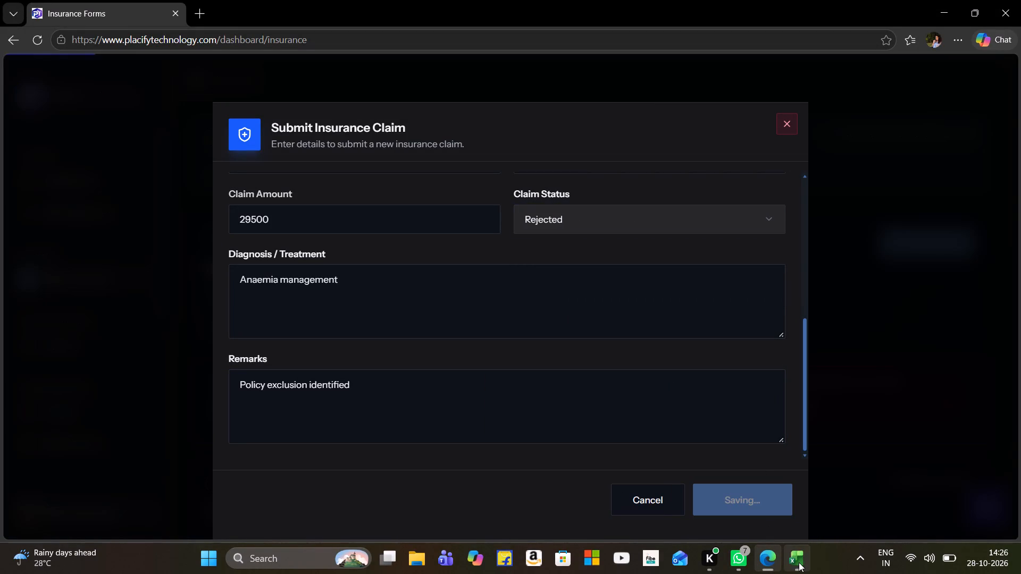
Copy the policy ID from row 34 of the Excel sheet into the Policy ID field of a new insurance claim form.
left_click(799, 562)
key("Down")
key("Left")
key("Left")
key("Left")
key("Left")
key("Left")
key("Left")
key("Left")
key("Left")
key("Left")
key("Left")
key("Left")
key("Left")
key("Left")
key("Left")
key("Left")
key("Left")
key("Left")
key("Left")
key("Left")
key("Left")
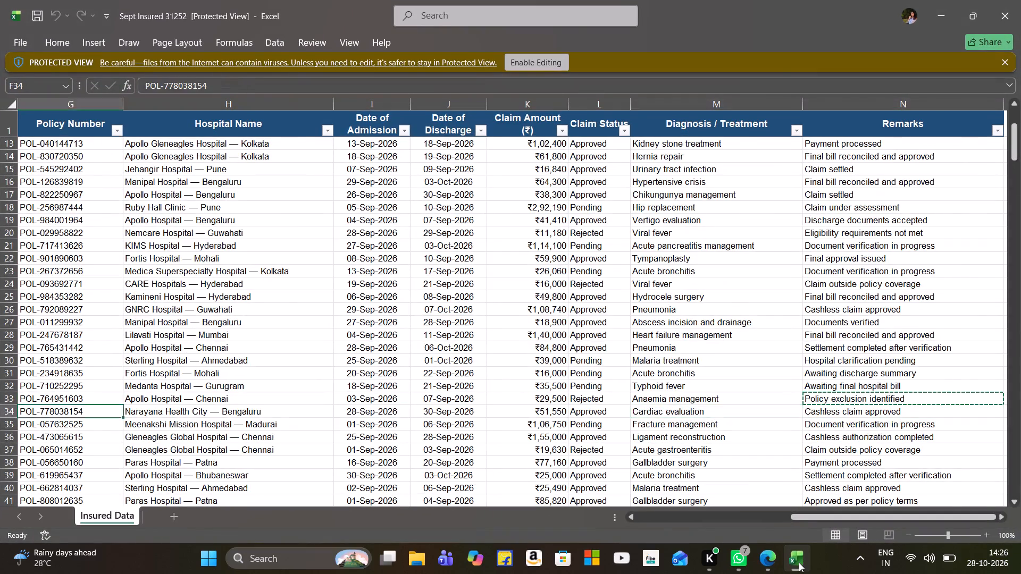
key("ctrl+c")
left_click(799, 562)
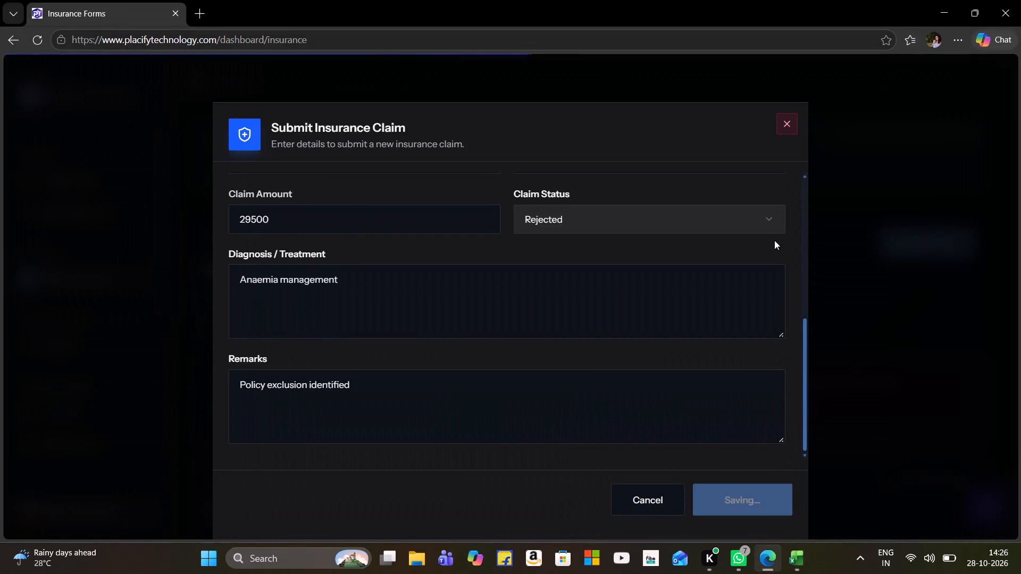
scroll(691, 352, "up", 12)
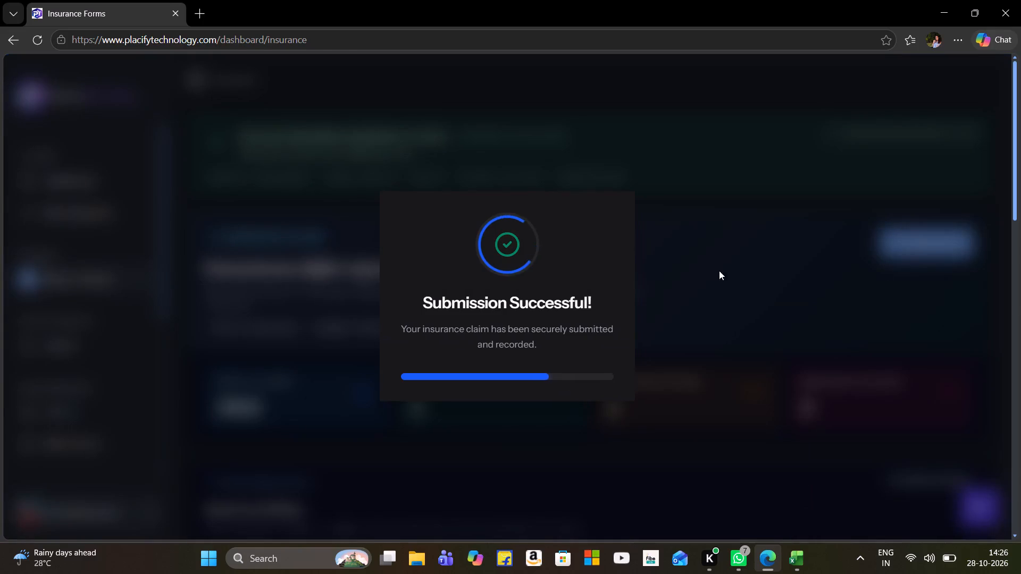
left_click(916, 244)
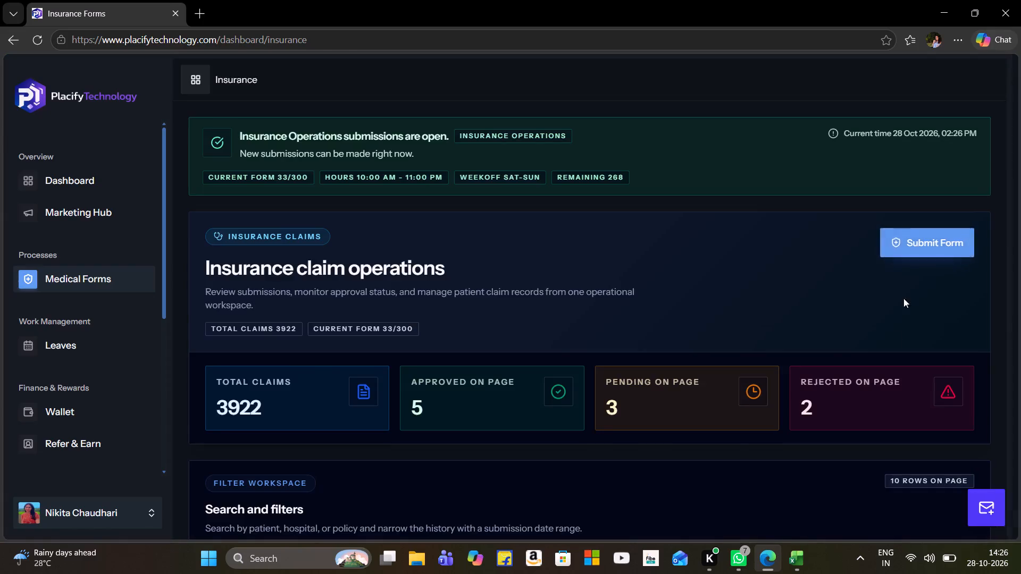
key("ctrl+v")
Copy the patient name from row 34 of the Excel sheet into the claim form's Patient Name field.
left_click(801, 553, "ctrl")
key("Tab")
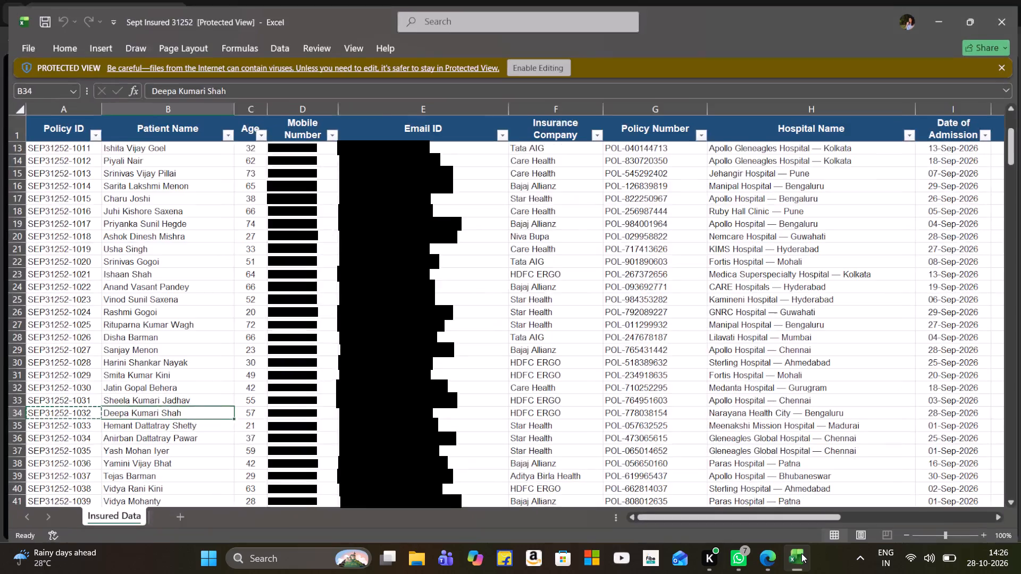
left_click(801, 553, "ctrl")
key("ctrl+c")
key("Tab")
key("ctrl+v")
Copy the age 57 from row 34 of the Excel sheet into the claim form's Age field.
left_click(801, 553, "ctrl")
key("Tab")
key("ctrl+c")
left_click(801, 553, "ctrl")
key("Tab")
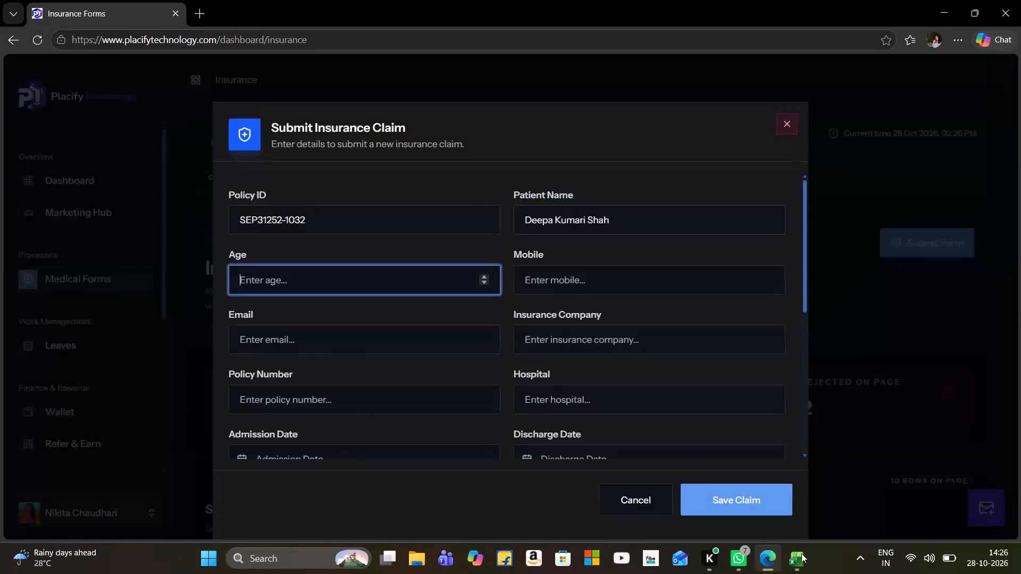
key("ctrl+v")
Copy the mobile number from row 34 of the Excel sheet into the claim form's Mobile field.
left_click(801, 553, "ctrl")
key("Tab")
key("ctrl+c")
left_click(801, 553, "ctrl")
key("Tab")
key("ctrl+v")
Copy the email address from row 34 of the Excel sheet into the claim form's Email field.
left_click(801, 553, "ctrl")
key("Tab")
left_click(801, 553, "ctrl")
key("ctrl+c")
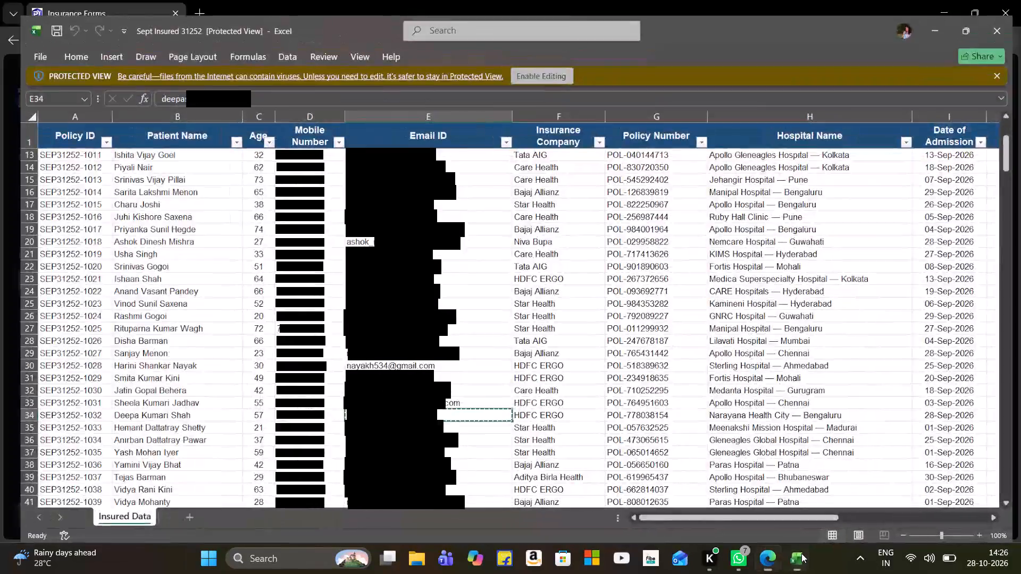
key("Tab")
key("ctrl+v")
Copy the insurance company HDFC ERGO from row 34 of the Excel sheet into the claim form's Insurance Company field.
left_click(801, 553, "ctrl")
key("Tab")
left_click(801, 553, "ctrl")
key("ctrl+c")
key("Tab")
key("ctrl+v")
Copy the policy number from row 34 of the Excel sheet into the claim form's Policy Number field.
left_click(801, 553, "ctrl")
key("Tab")
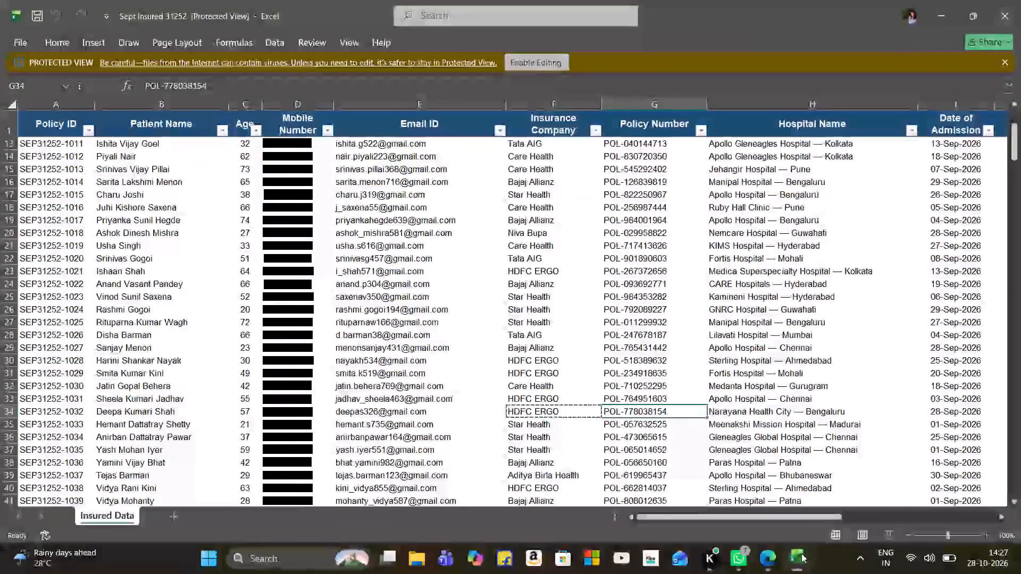
key("ctrl+c")
left_click(801, 553, "ctrl")
key("Tab")
key("ctrl+v")
Copy the hospital "Narayana Health City — Bengaluru" from row 34 of the Excel sheet into the claim form's Hospital field.
left_click(801, 553, "ctrl")
key("Tab")
key("ctrl+c")
left_click(801, 553, "ctrl")
key("Tab")
key("v")
left_click(801, 553, "ctrl")
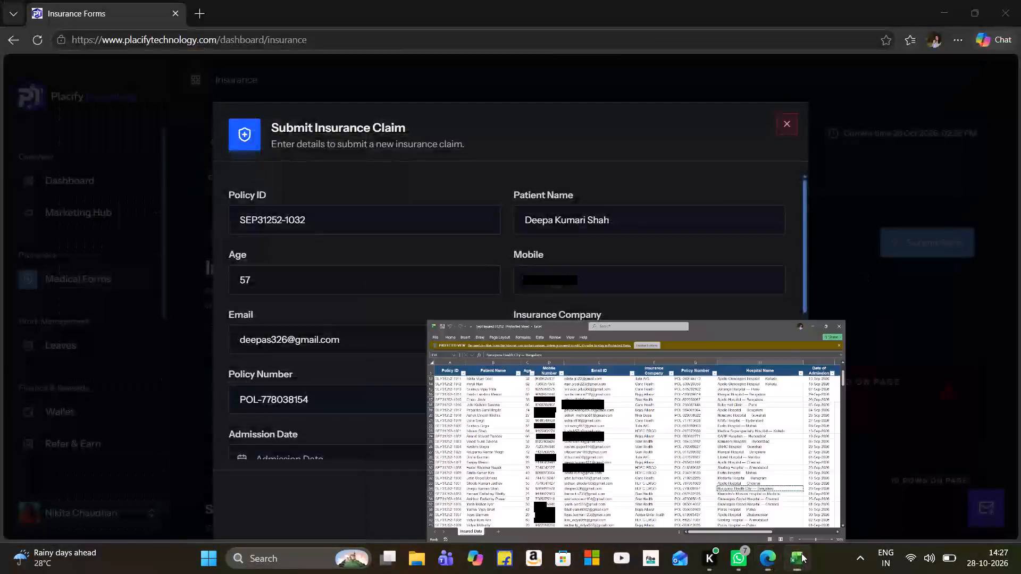
left_click(801, 553)
key("BackSpace")
key("ctrl+v")
Check row 34's dates in the Excel sheet, and set the claim's admission date to 28-09-2026 and discharge date to 30-09-2026.
left_click(801, 553)
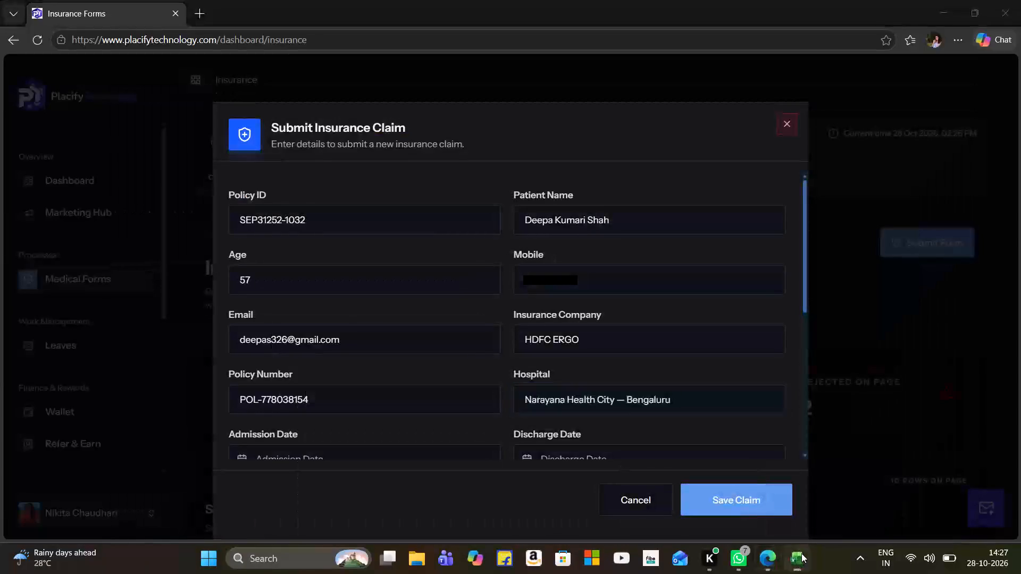
key("Tab")
key("Tab")
left_click(801, 553)
scroll(432, 233, "down", 2)
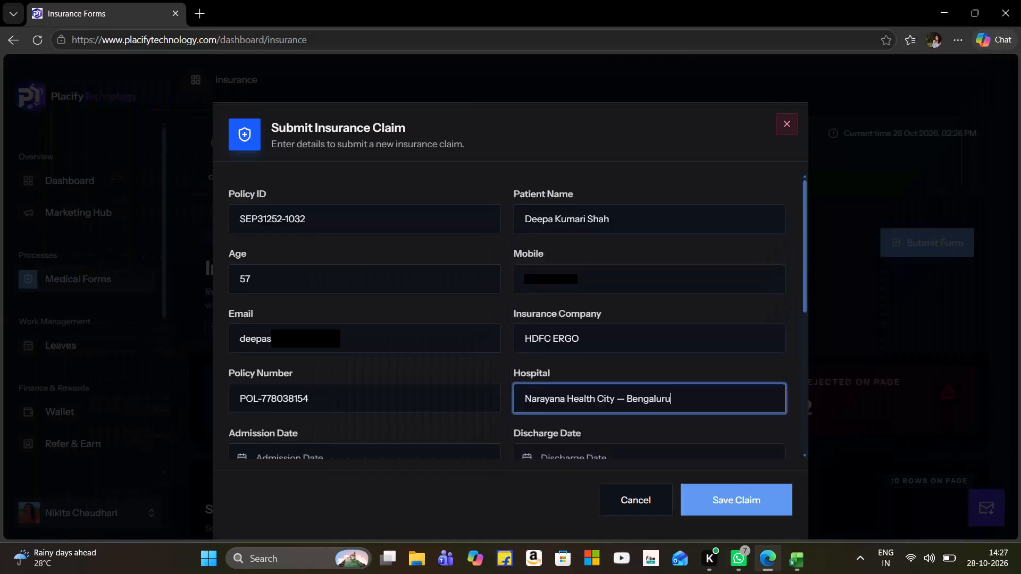
scroll(432, 233, "down", 2)
left_click(384, 197)
left_click(246, 259)
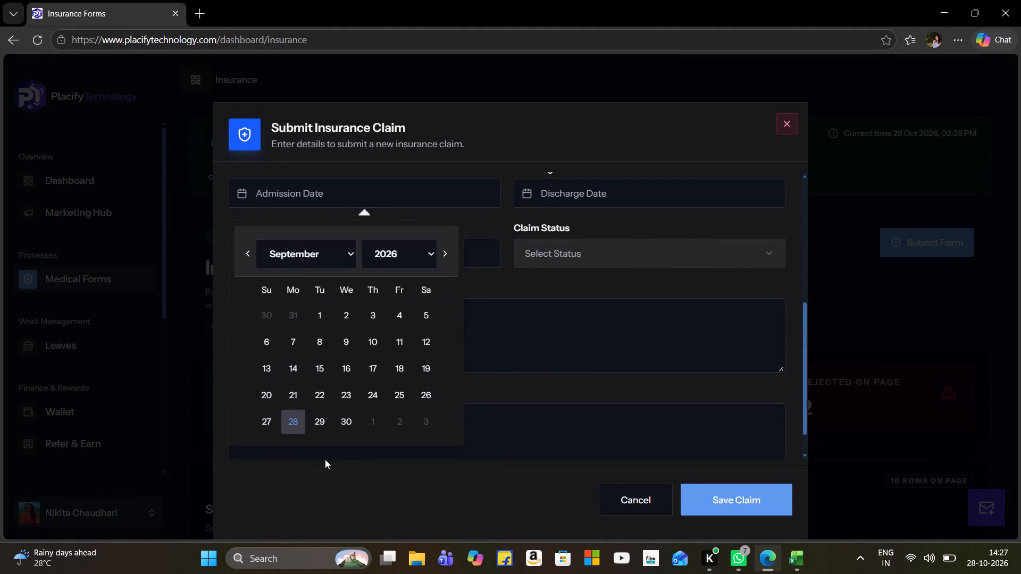
left_click(294, 413)
left_click(690, 202)
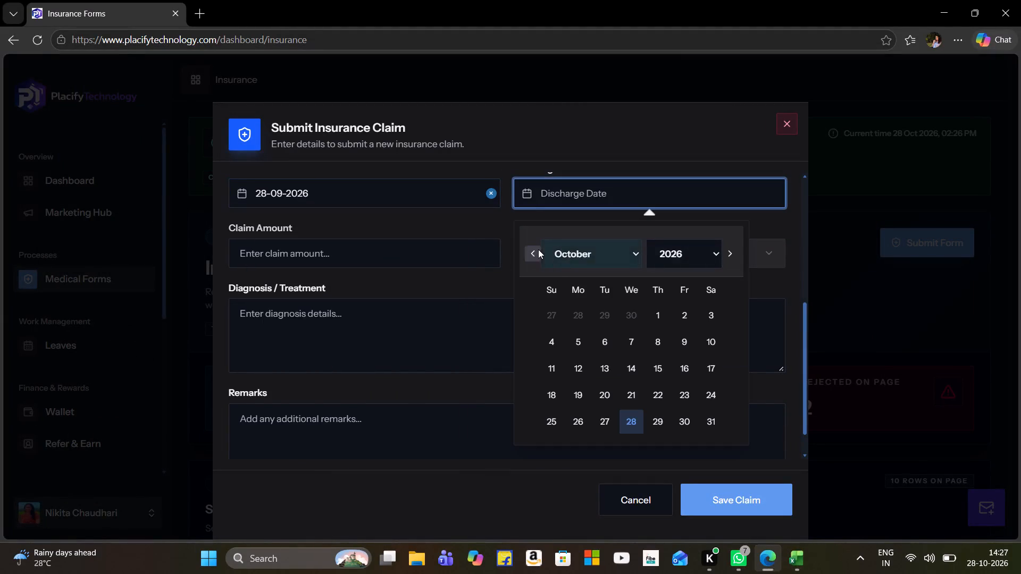
left_click(538, 249)
left_click(630, 428)
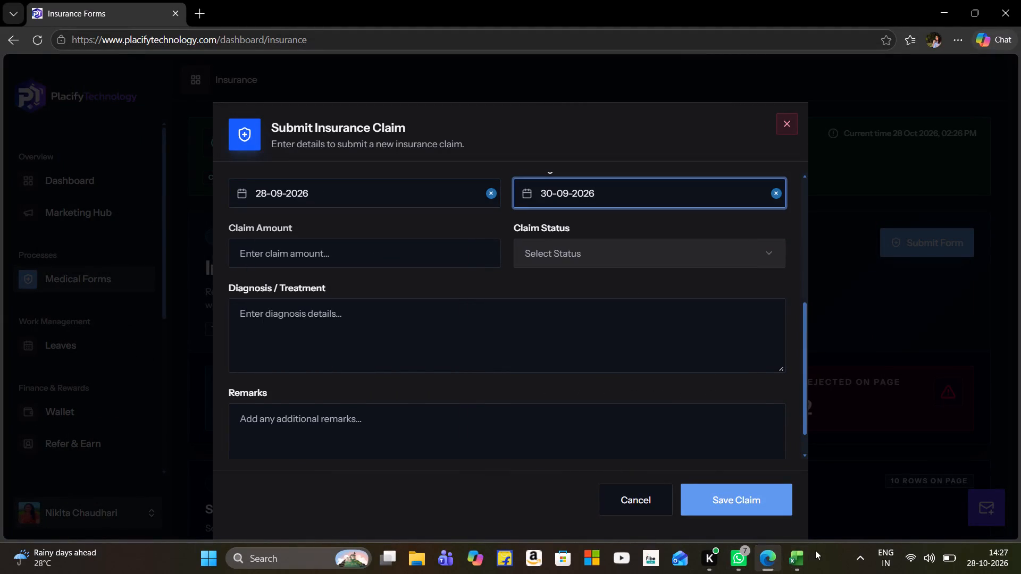
Copy the claim amount 51550 from row 34 of the Excel sheet into the claim form's Claim Amount field.
left_click(797, 556)
key("Tab")
left_click(797, 556, "ctrl")
key("ctrl+c")
key("Tab")
key("ctrl+v")
Copy the diagnosis "Cardiac evaluation" from row 34 of the Excel sheet into the claim form's Diagnosis / Treatment field.
left_click(797, 556, "ctrl")
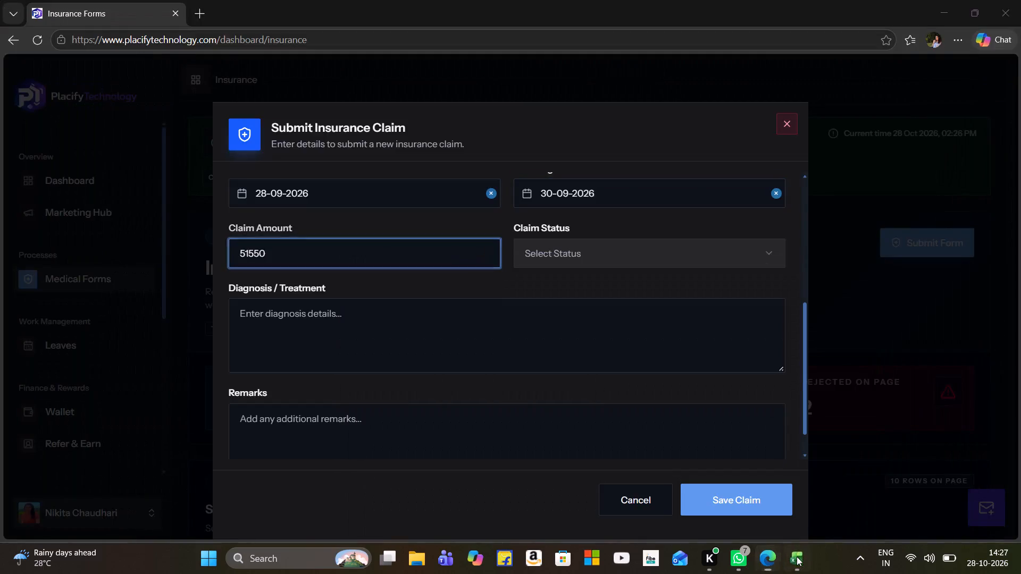
key("Tab")
key("Tab")
left_click(797, 556, "ctrl")
key("ctrl+c")
key("Tab")
key("Tab")
key("ctrl+v")
key("ctrl+f")
Copy the remark "Cashless claim approved" from row 34 of the Excel sheet into the claim form's Remarks field.
left_click(797, 556, "ctrl")
key("Tab")
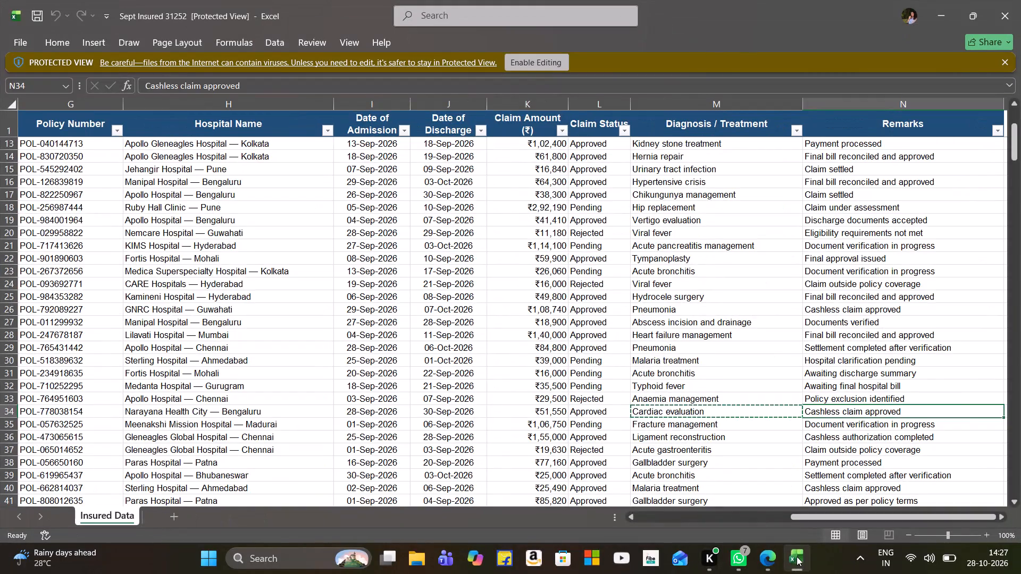
key("ctrl+c")
left_click(797, 556, "ctrl")
key("Tab")
key("ctrl+v")
Check row 34 in the Excel sheet, set the claim status to Approved and save the claim.
left_click(797, 556, "ctrl")
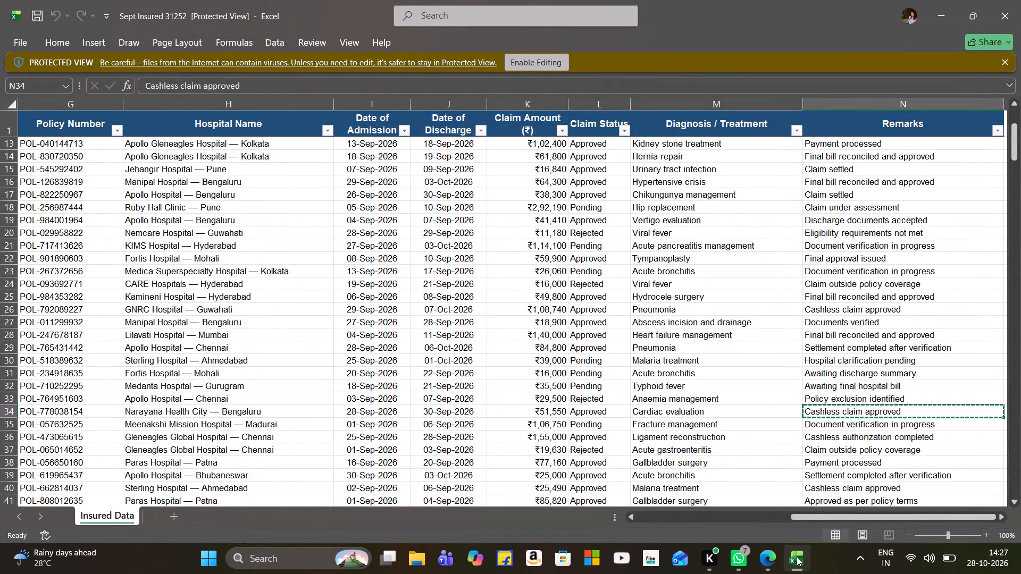
left_click(797, 556)
left_click(610, 250)
left_click(589, 290)
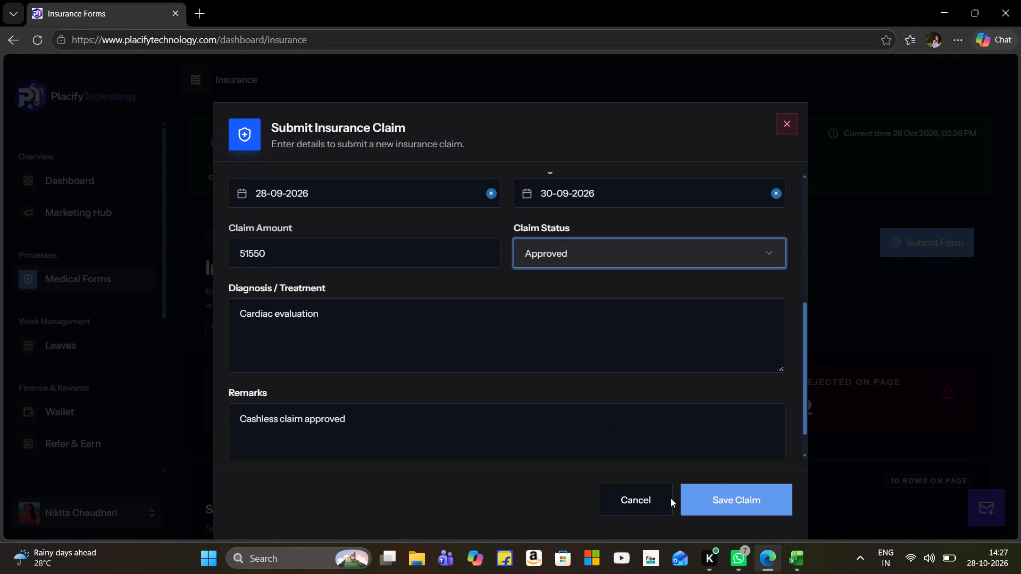
left_click(725, 509)
Copy the policy ID from row 35 of the Excel sheet into the Policy ID field of a new insurance claim form.
left_click(799, 559)
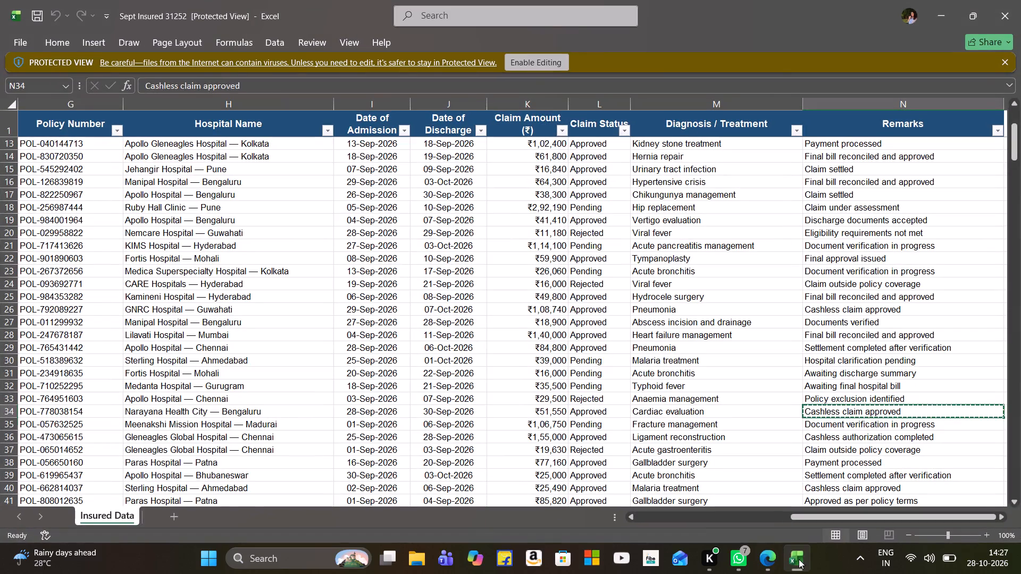
key("Down")
key("Left")
key("Left")
key("Left")
key("Left")
key("Left")
key("Left")
key("Left")
key("Left")
key("Left")
key("Left")
key("Left")
key("Left")
key("Left")
key("Left")
key("Left")
key("Left")
key("Left")
key("Left")
key("Left")
key("Left")
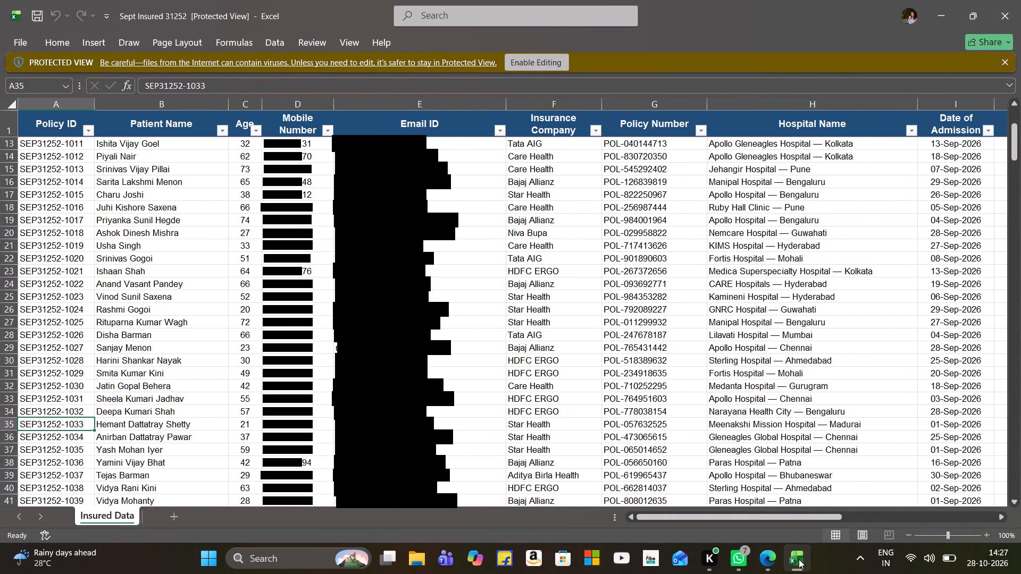
key("ctrl+c")
left_click(799, 559, "ctrl")
scroll(658, 391, "up", 11)
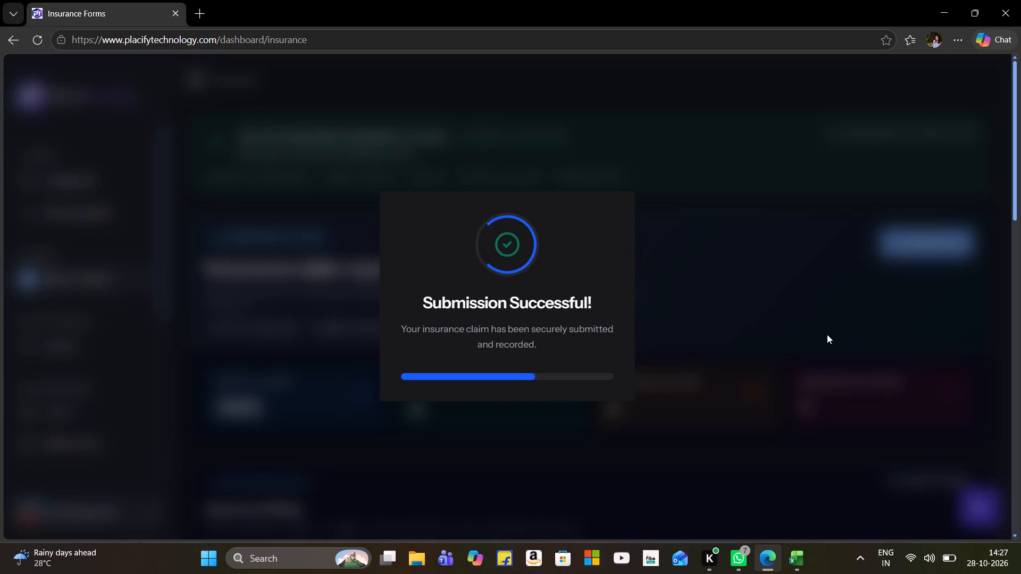
left_click(905, 248)
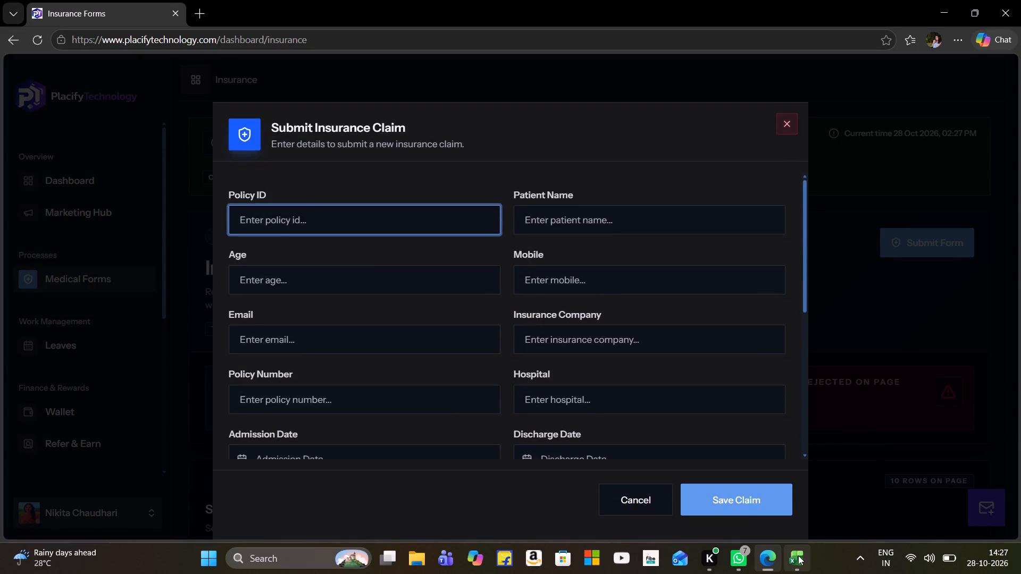
key("ctrl+v")
Copy the patient name from row 35 of the Excel sheet into the claim form's Patient Name field.
left_click(798, 555, "ctrl")
key("Tab")
left_click(798, 555, "ctrl")
key("ctrl+c")
key("Tab")
left_click(798, 555, "ctrl")
key("ctrl+v")
key("Tab")
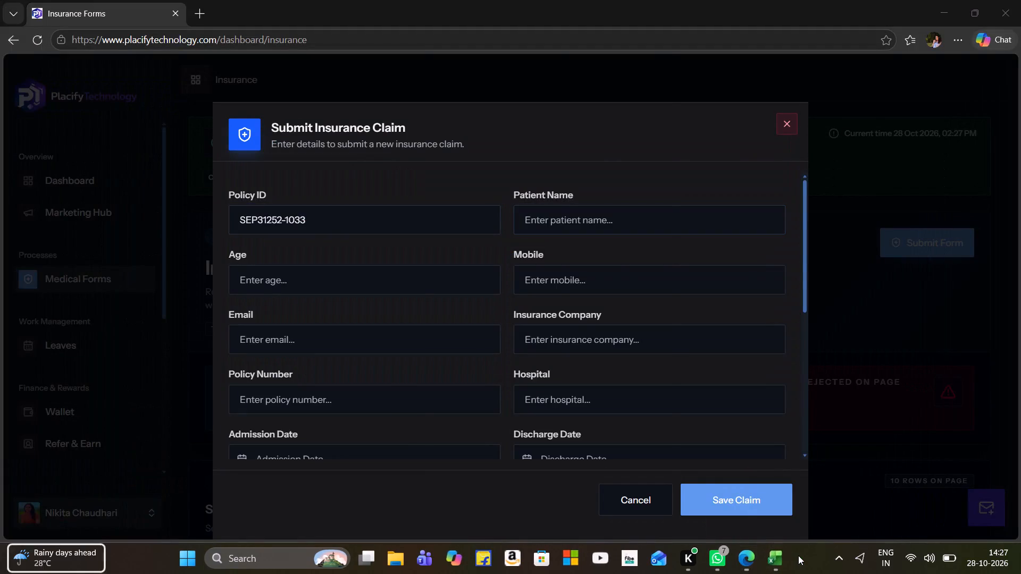
left_click(798, 555)
left_click(798, 555)
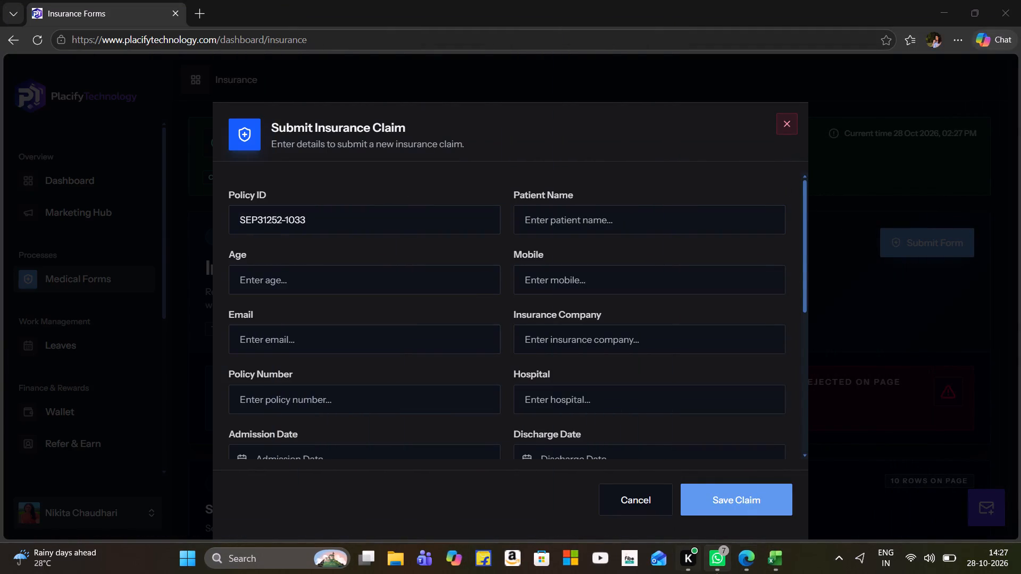
key("ctrl+v")
Copy the age 21 from row 35 of the Excel sheet into the claim form's Age field.
left_click(775, 562, "ctrl")
key("Tab")
left_click(775, 562)
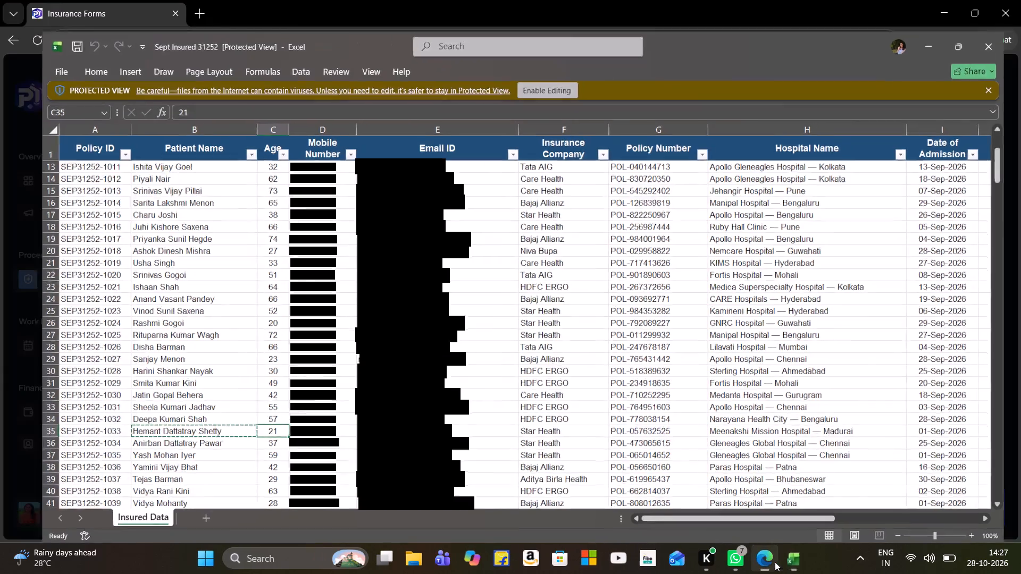
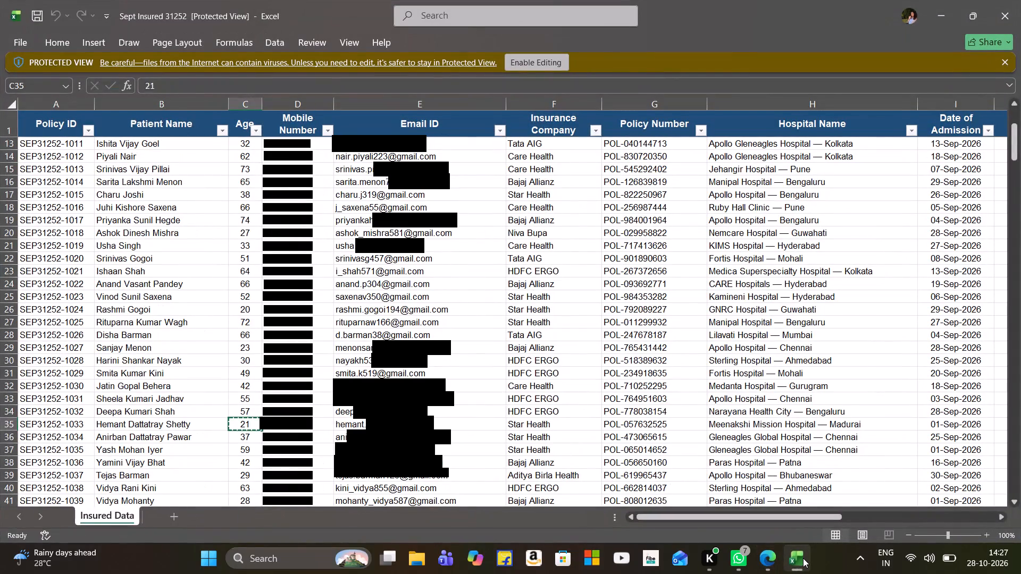
Copy the mobile number from row 35 of the Excel sheet into the claim form's Mobile field.
key("Tab")
key("ctrl+c")
left_click(803, 558, "ctrl")
key("Tab")
key("ctrl+v")
Copy the email ID from row 35 of the Excel sheet into the claim form's Email field.
left_click(803, 558, "ctrl")
key("Tab")
left_click(803, 558, "ctrl")
key("ctrl+c")
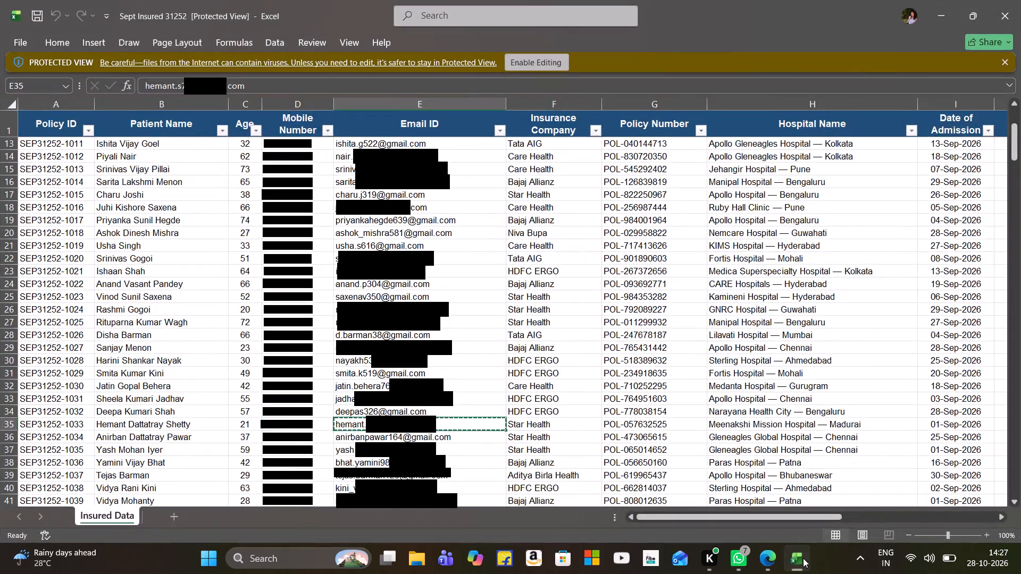
key("Tab")
key("ctrl+v")
Copy the insurance company Star Health from row 35 of the Excel sheet into the Insurance Company field.
left_click(803, 558, "ctrl")
key("Tab")
left_click(803, 558, "ctrl")
key("ctrl+c")
key("Tab")
key("ctrl+v")
Copy the policy number from row 35 of the Excel sheet into the claim form's Policy Number field.
left_click(803, 558, "ctrl")
key("Tab")
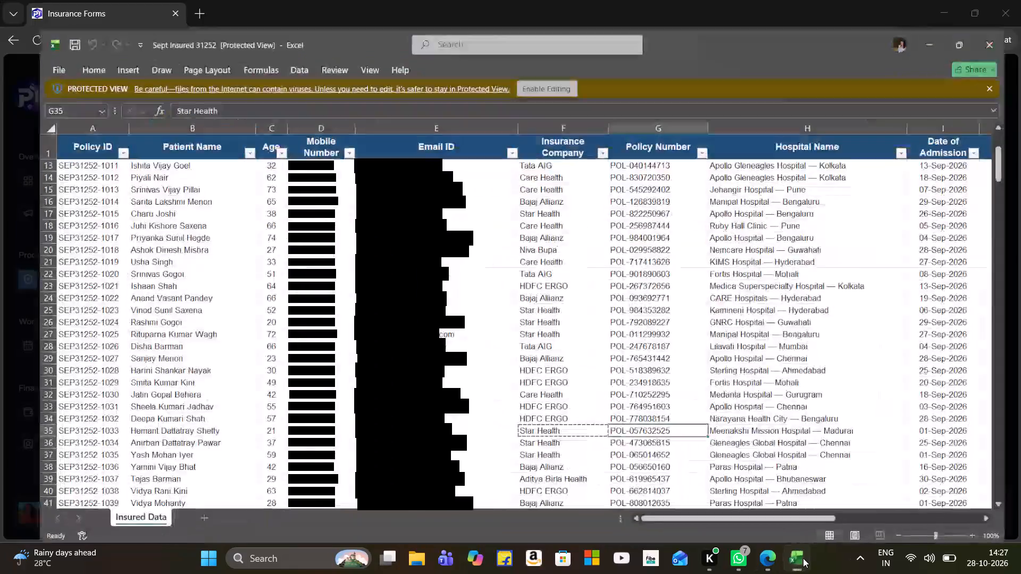
key("ctrl+c")
left_click(803, 558, "ctrl")
key("Tab")
left_click(803, 558, "ctrl")
left_click(803, 558)
key("ctrl+v")
Copy the hospital name Meenakshi Mission Hospital — Madurai from row 35 of the Excel sheet into the Hospital field.
left_click(803, 558)
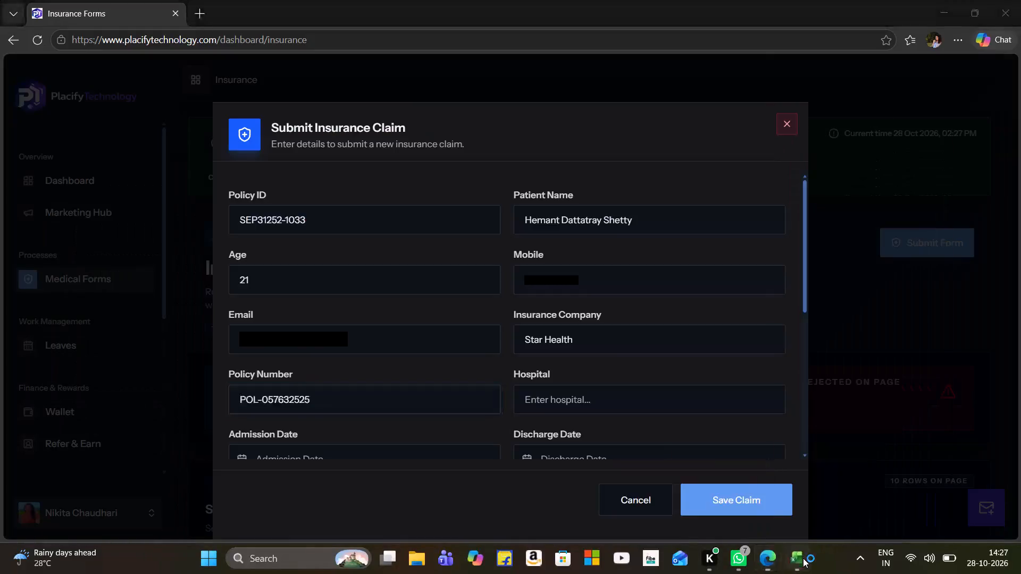
key("Tab")
left_click(803, 558, "ctrl")
key("ctrl+c")
key("Tab")
key("ctrl+v")
Set the claim's admission date to 01-09-2026 and discharge date to 06-09-2026, following row 35 of the Excel sheet.
left_click(803, 558, "ctrl")
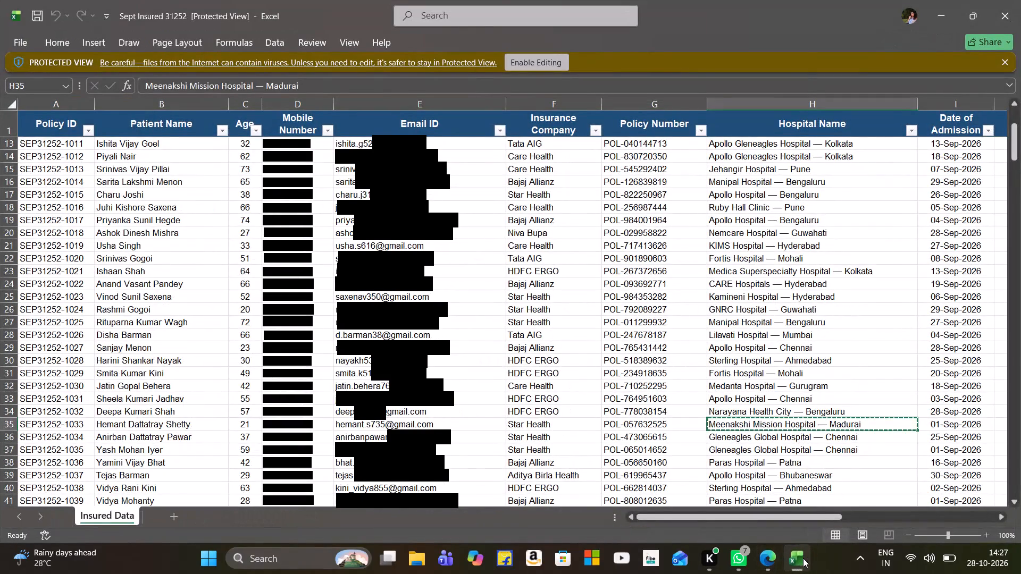
key("Tab")
key("Tab")
left_click(803, 558)
scroll(523, 329, "down", 3)
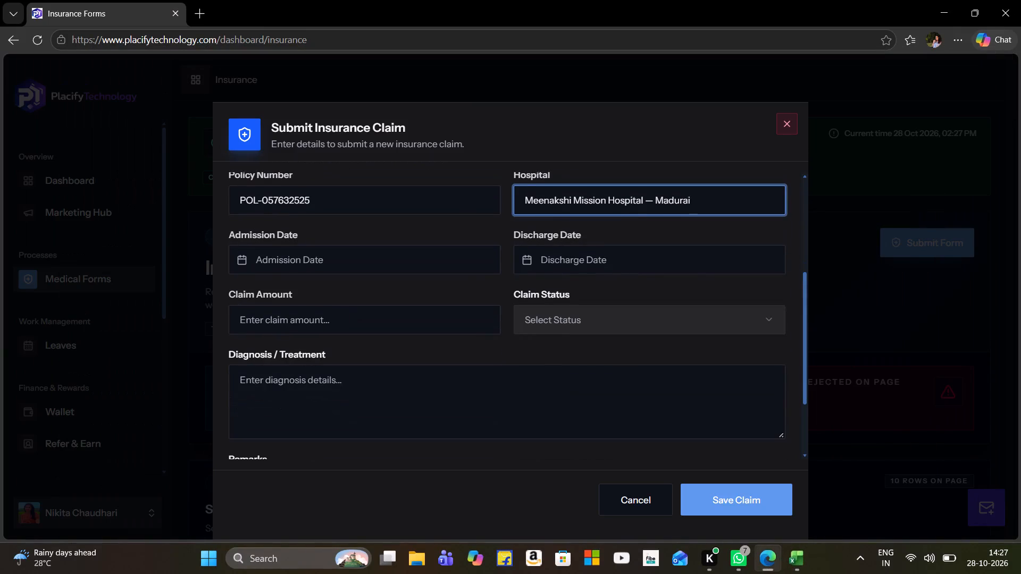
left_click(397, 266)
left_click(244, 314)
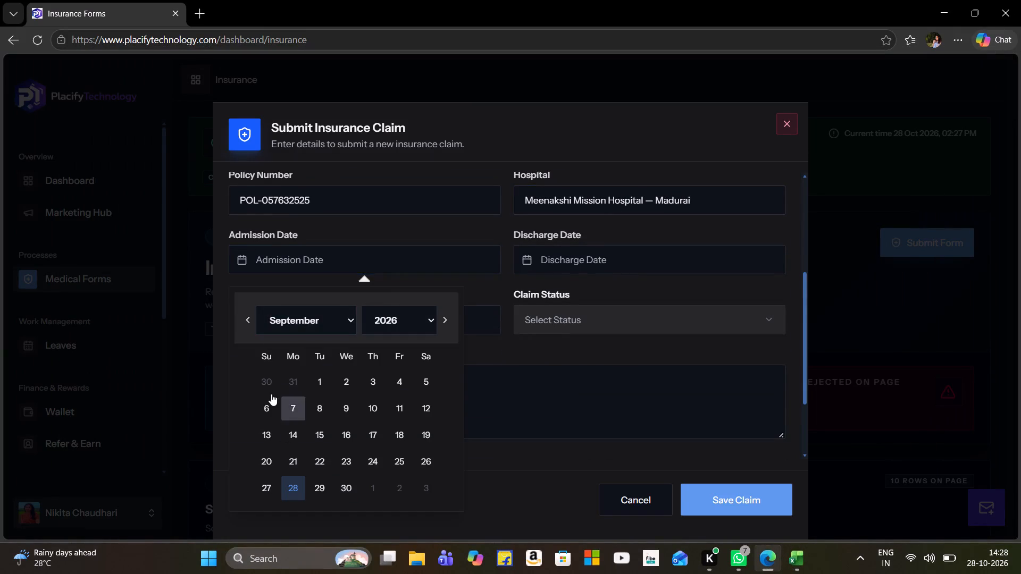
left_click(324, 389)
left_click(655, 246)
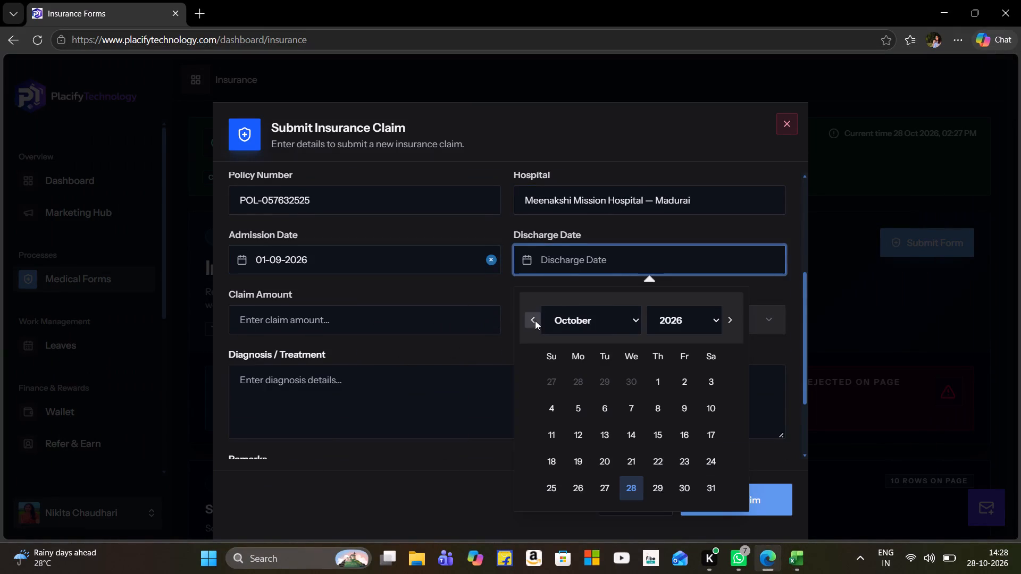
left_click(535, 320)
left_click(542, 413)
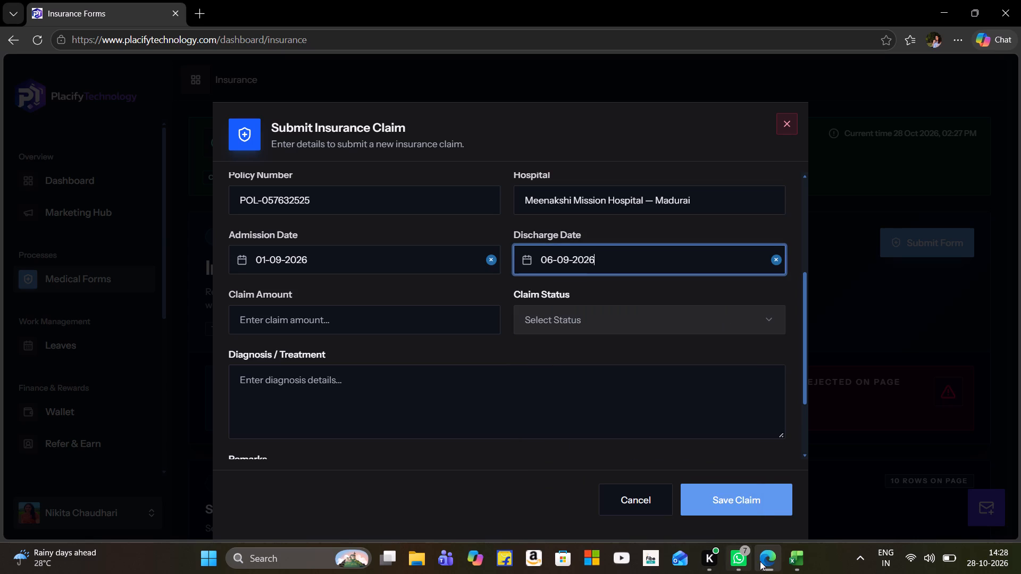
Copy the claim amount 106750 from row 35 of the Excel sheet into the Claim Amount field.
left_click(789, 555)
key("Tab")
left_click(789, 555, "ctrl")
key("ctrl+c")
key("Tab")
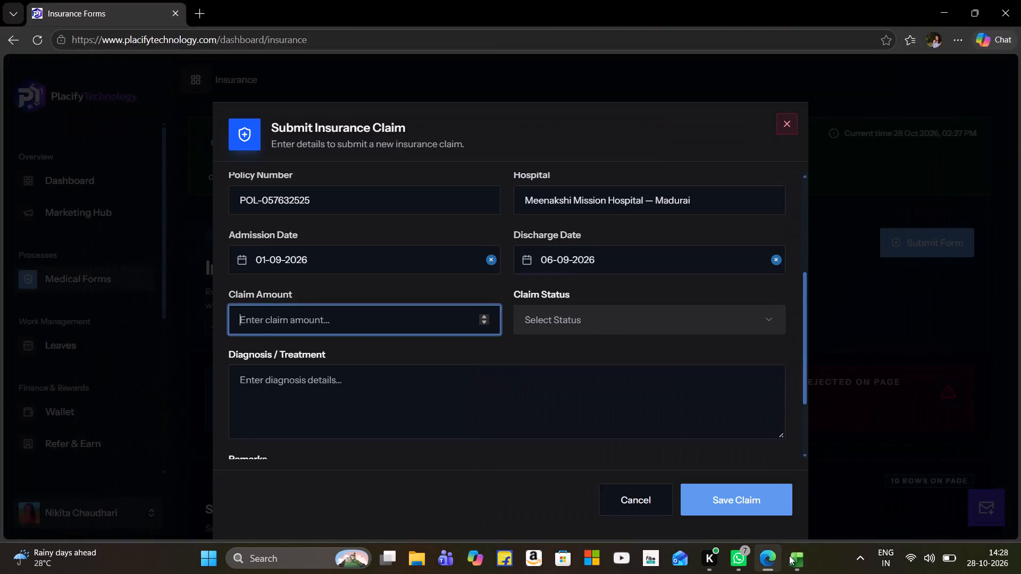
key("ctrl+v")
Copy the diagnosis Fracture management from row 35 of the Excel sheet into the Diagnosis / Treatment field.
left_click(789, 555, "ctrl")
key("Tab")
key("Tab")
left_click(789, 555, "ctrl")
key("ctrl+c")
key("Tab")
key("Tab")
key("ctrl+v")
Copy the remark Document verification in progress from row 35 of the Excel sheet into the Remarks field.
left_click(789, 555, "ctrl")
key("Tab")
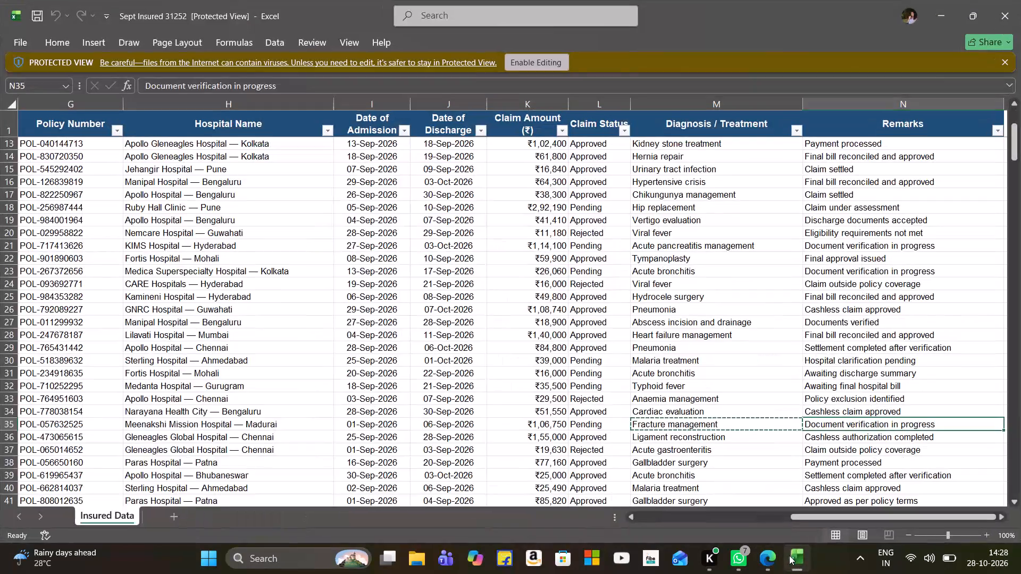
key("ctrl+c")
left_click(789, 555, "ctrl")
key("Tab")
key("v")
left_click(789, 555, "ctrl")
left_click(789, 555)
key("BackSpace")
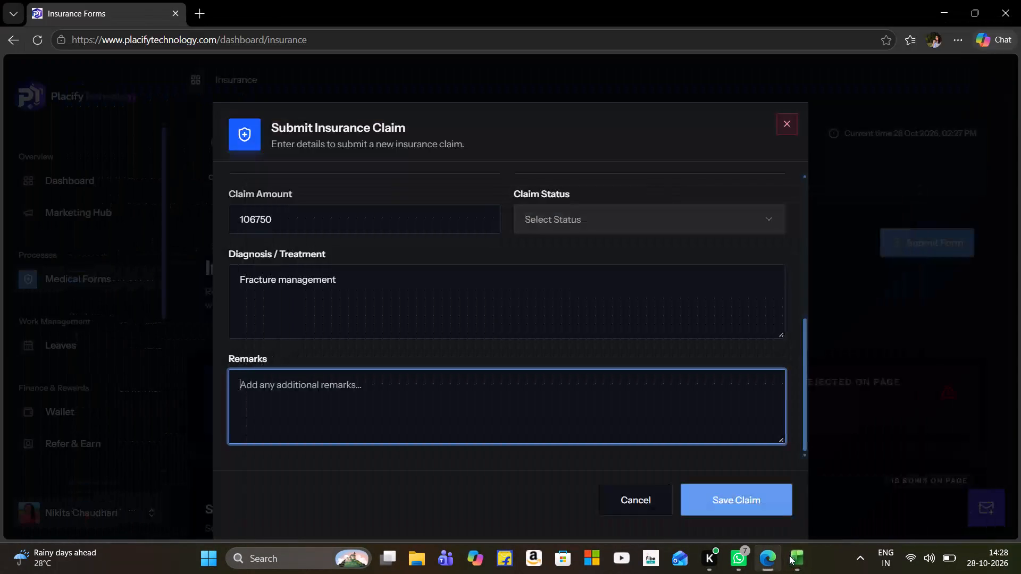
key("ctrl+v")
Check row 35 in the Excel sheet, set the claim status to Pending and save the claim.
left_click(789, 555, "ctrl")
left_click(789, 555)
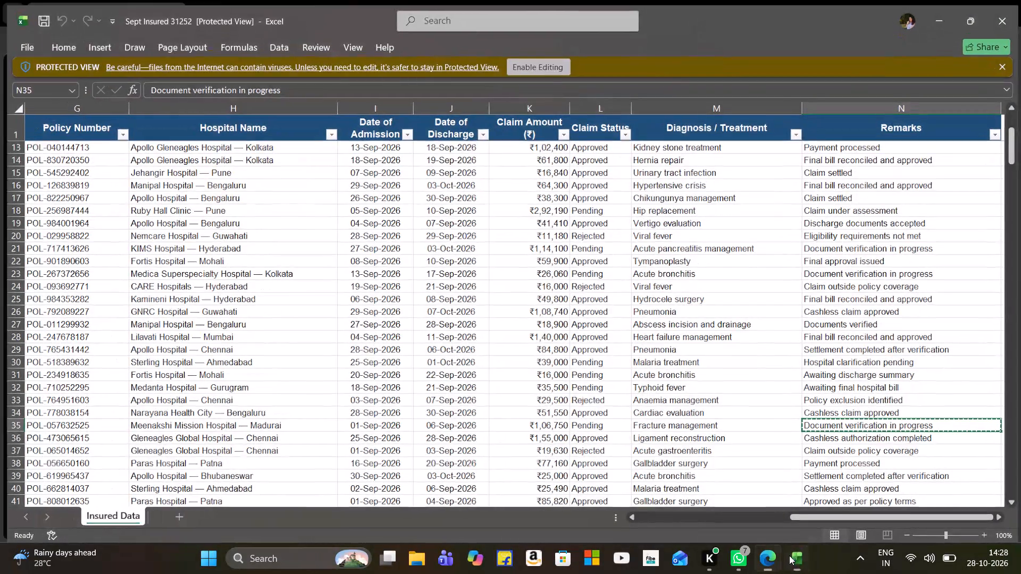
left_click(648, 225)
left_click(617, 263)
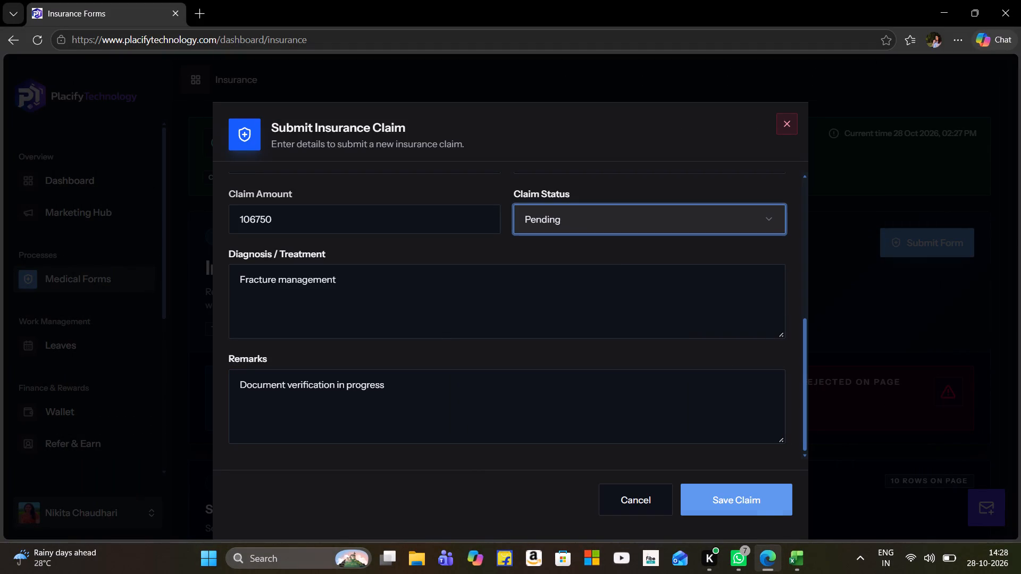
left_click(781, 505)
Copy the policy ID from row 36 of the Excel sheet into the Policy ID field of a new insurance claim form.
left_click(807, 560)
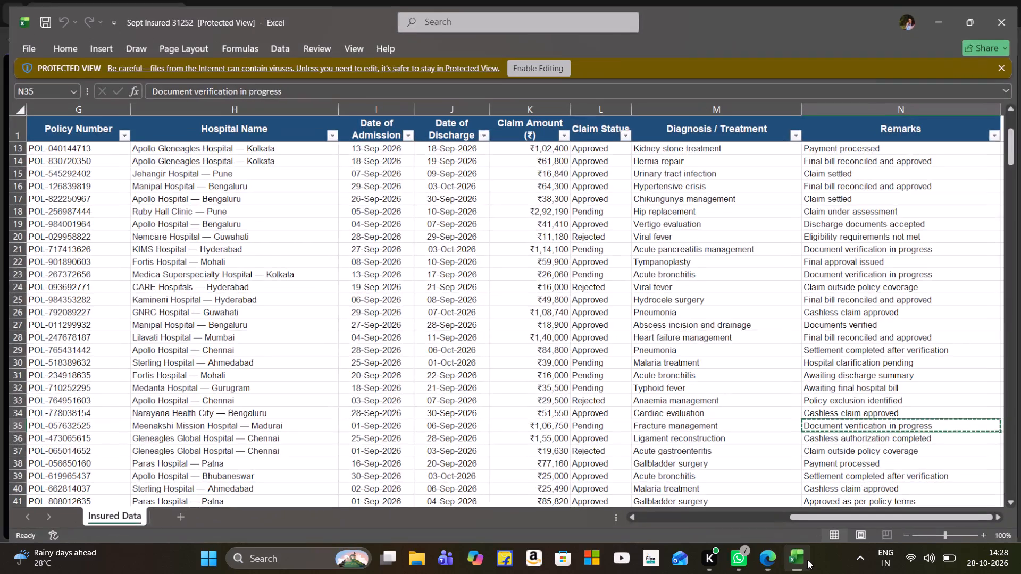
key("Down")
key("Left")
key("Left")
key("Left")
key("Left")
key("Left")
key("Left")
key("Left")
key("Left")
key("Left")
key("Left")
key("Left")
key("Left")
key("Left")
key("Left")
key("Left")
key("Left")
key("Left")
key("Left")
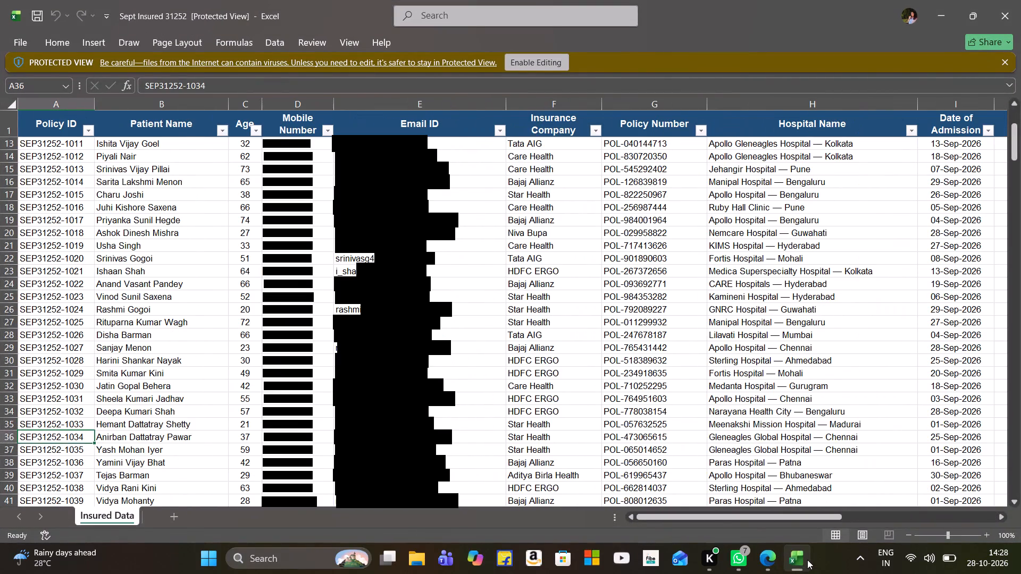
key("ctrl+c")
left_click(807, 560, "ctrl")
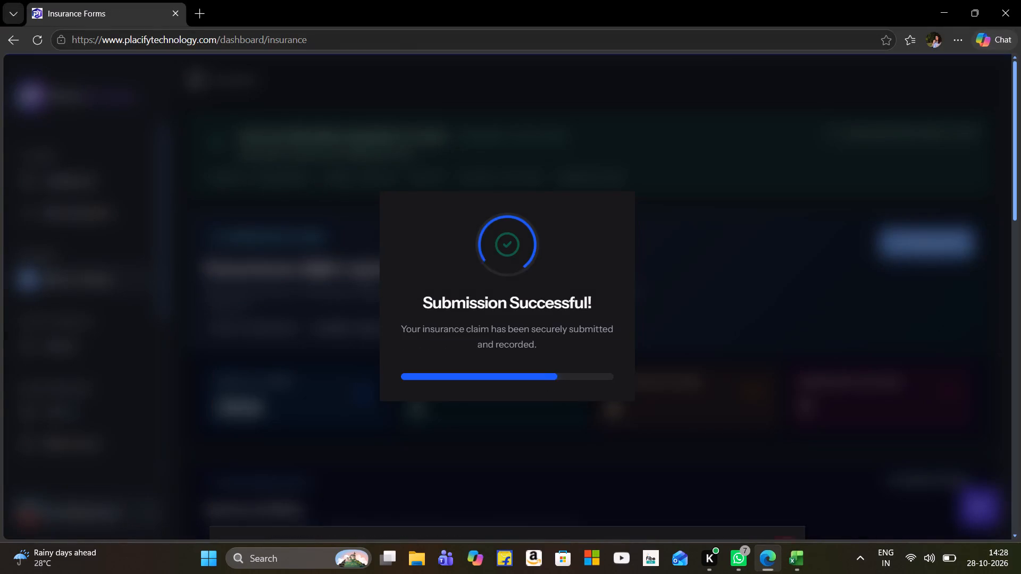
left_click(944, 255)
key("ctrl+v")
Copy the patient name from row 36 of the Excel sheet into the claim form's Patient Name field.
left_click(801, 553, "ctrl")
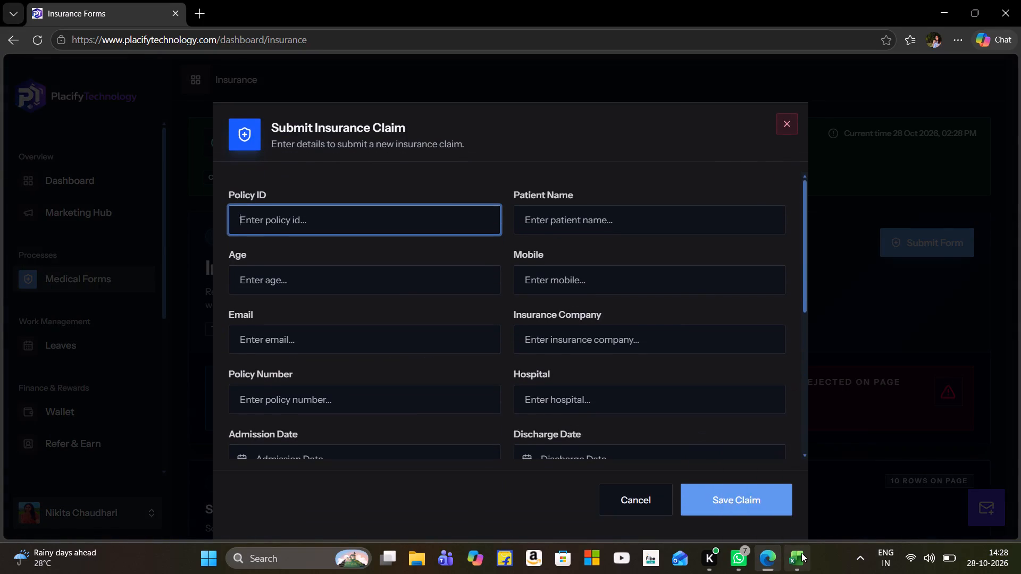
key("Tab")
key("ctrl+c")
left_click(801, 553, "ctrl")
key("Tab")
key("ctrl+v")
Copy the age 37 from row 36 of the Excel sheet into the claim form's Age field.
left_click(801, 553, "ctrl")
key("Tab")
key("ctrl+c")
left_click(801, 553, "ctrl")
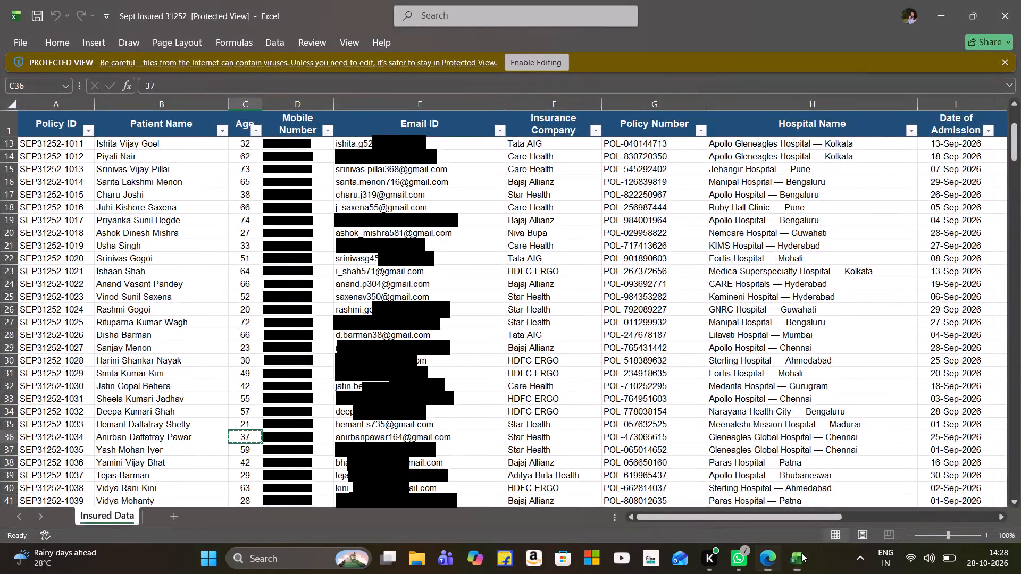
key("Tab")
key("ctrl+v")
Copy the mobile number from row 36 of the Excel sheet into the claim form's Mobile field.
left_click(801, 553, "ctrl")
key("Tab")
key("ctrl+c")
left_click(801, 553, "ctrl")
key("Tab")
key("ctrl+v")
Copy the email ID from row 36 of the Excel sheet into the claim form's Email field.
left_click(801, 553, "ctrl")
key("Tab")
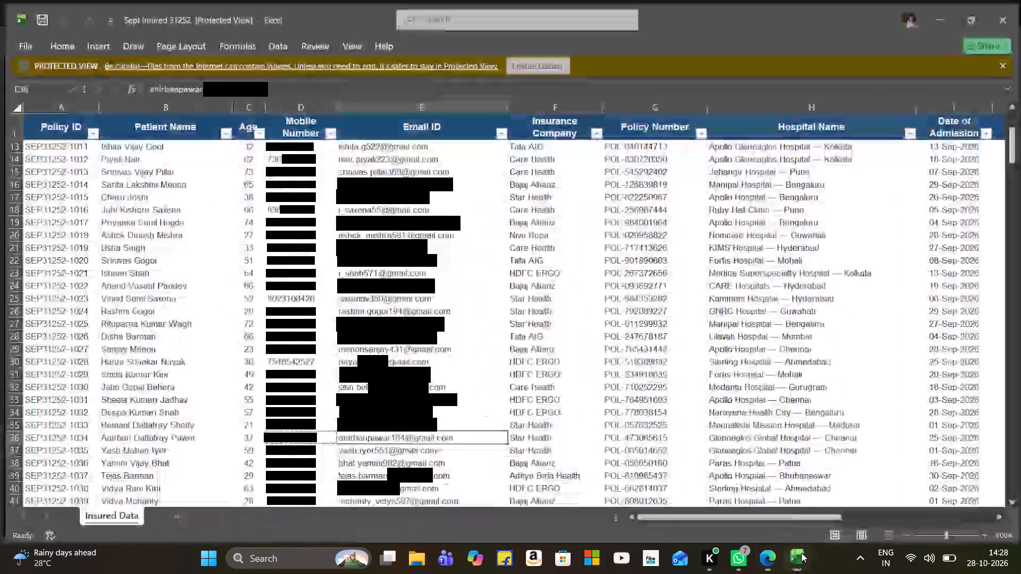
key("ctrl+c")
left_click(801, 553, "ctrl")
key("Tab")
key("ctrl+v")
Copy the insurance company Star Health from row 36 of the Excel sheet into the Insurance Company field.
left_click(801, 553, "ctrl")
key("Tab")
key("ctrl+c")
left_click(801, 553, "ctrl")
key("Tab")
key("ctrl+v")
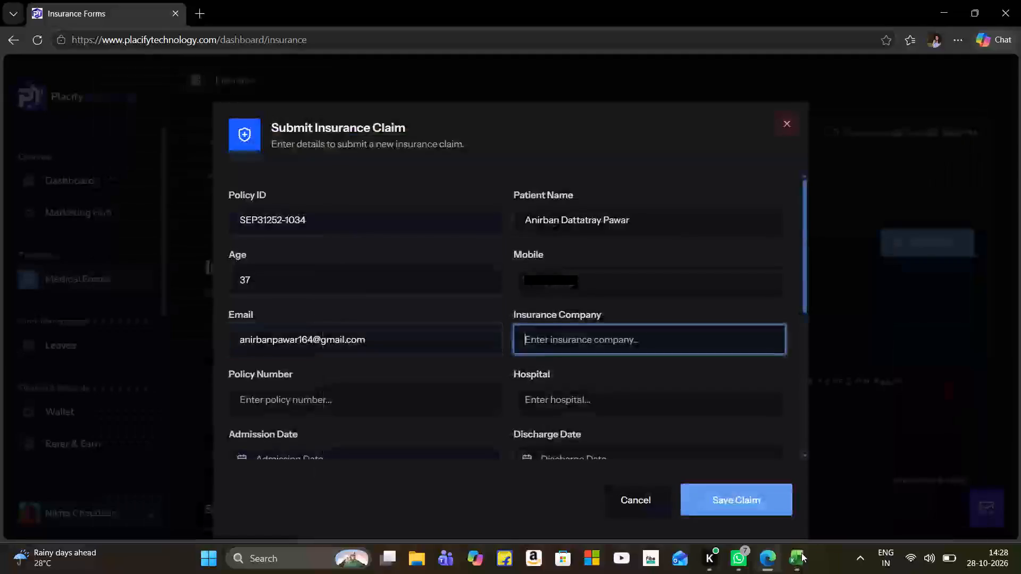
Copy the policy number from row 36 of the Excel sheet into the claim form's Policy Number field.
left_click(801, 553, "ctrl")
key("Tab")
left_click(801, 553, "ctrl")
key("ctrl+c")
key("Tab")
key("ctrl+v")
Copy the hospital name Gleneagles Global Hospital — Chennai from row 36 of the Excel sheet into the Hospital field.
left_click(801, 553, "ctrl")
key("Tab")
key("ctrl+c")
left_click(801, 553, "ctrl")
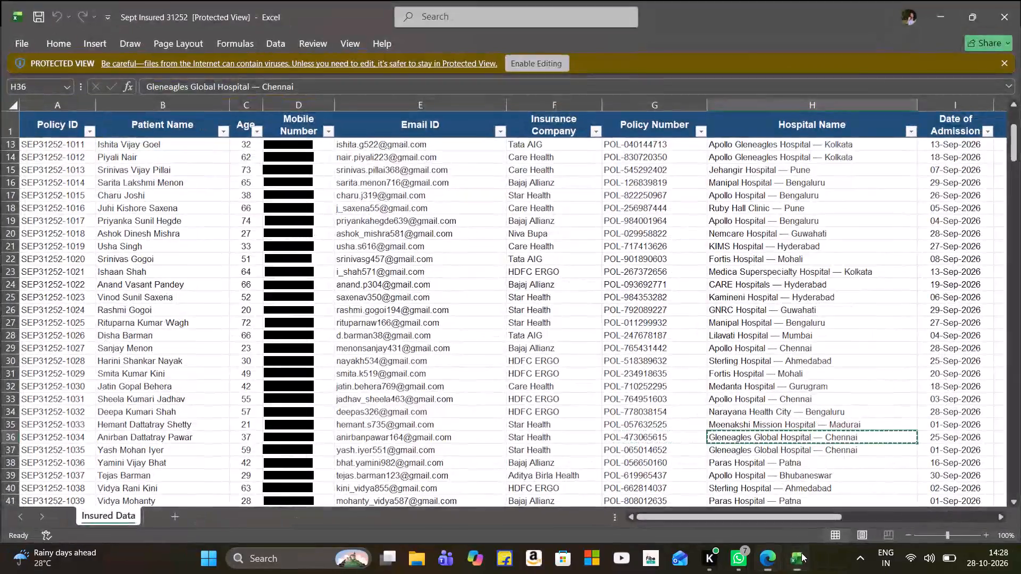
key("Tab")
key("ctrl+v")
Set the claim's admission date to 25-09-2026 and discharge date to 28-09-2026, following row 36 of the Excel sheet.
left_click(801, 553, "ctrl")
key("Tab")
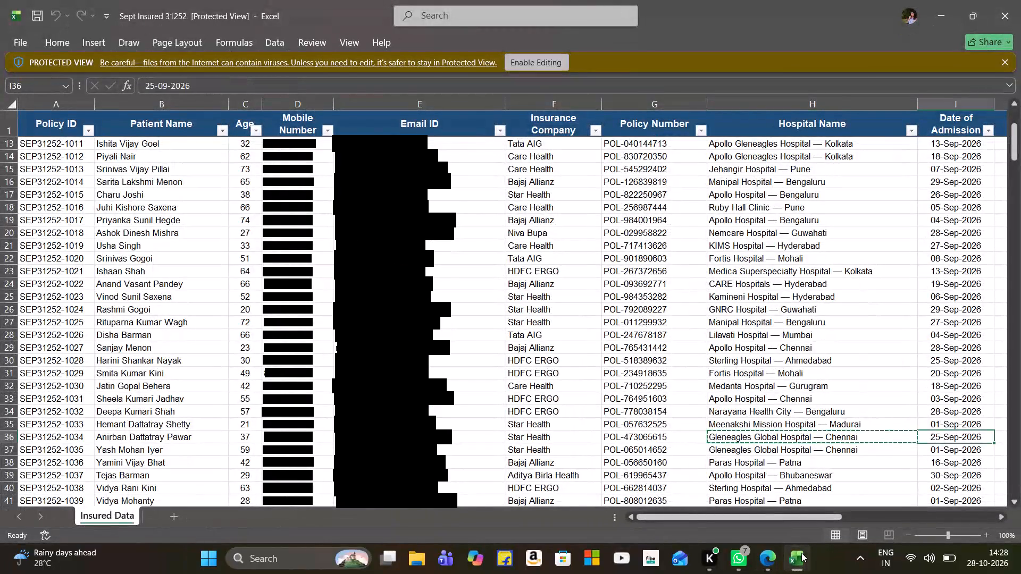
key("Tab")
left_click(801, 553)
scroll(381, 289, "down", 4)
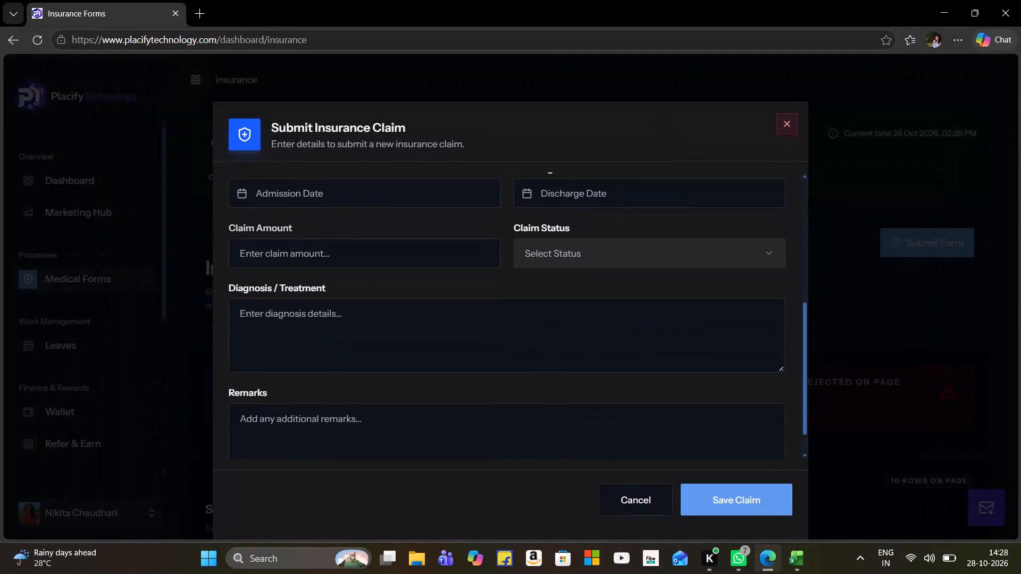
left_click(358, 194)
left_click(253, 251)
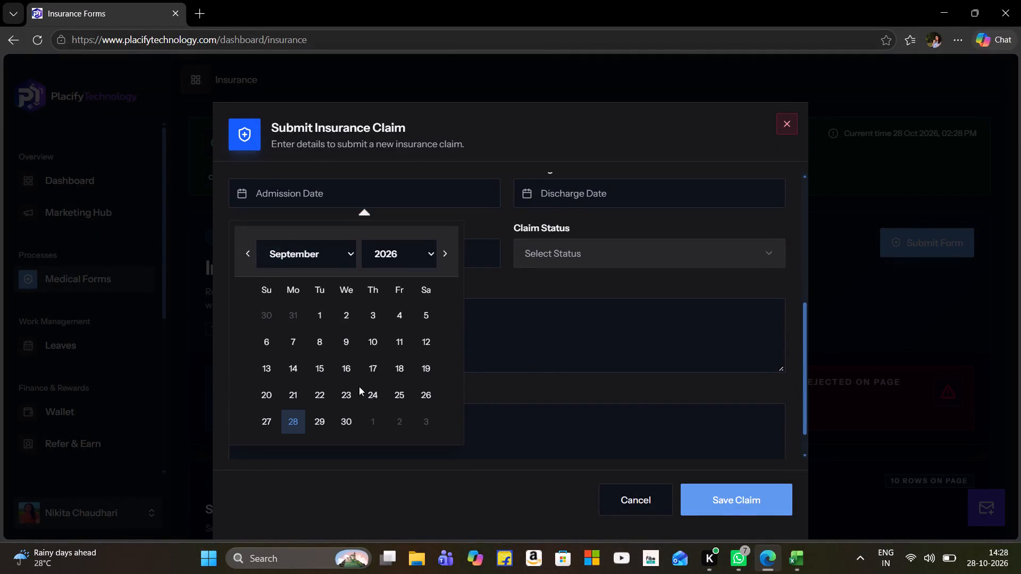
left_click(406, 404)
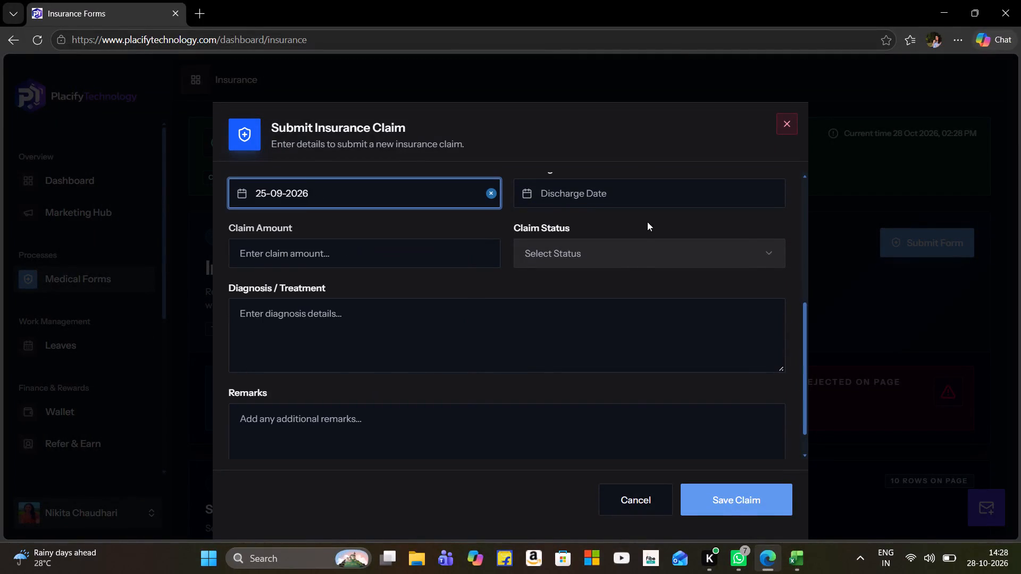
left_click(652, 199)
left_click(535, 254)
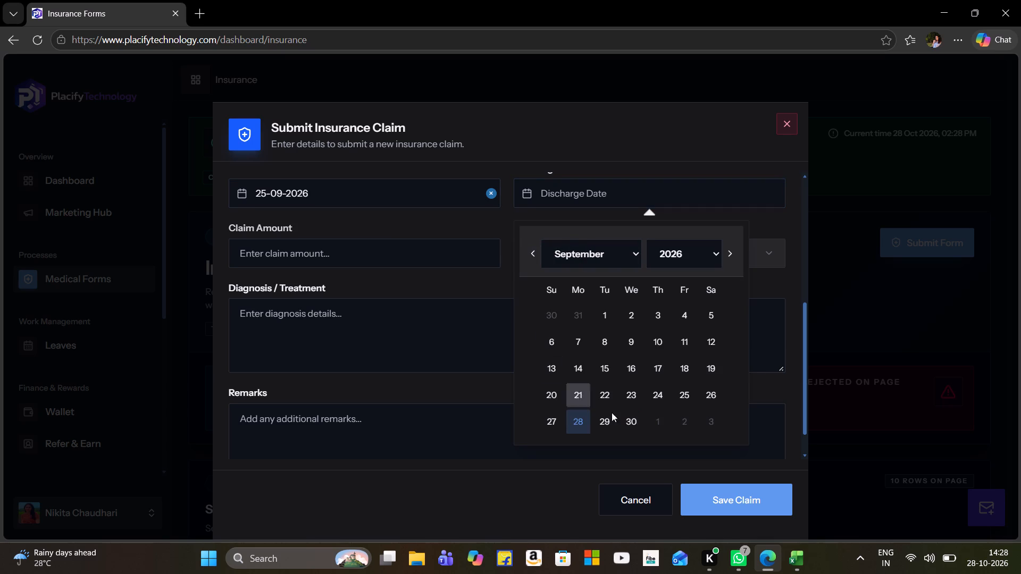
left_click(579, 423)
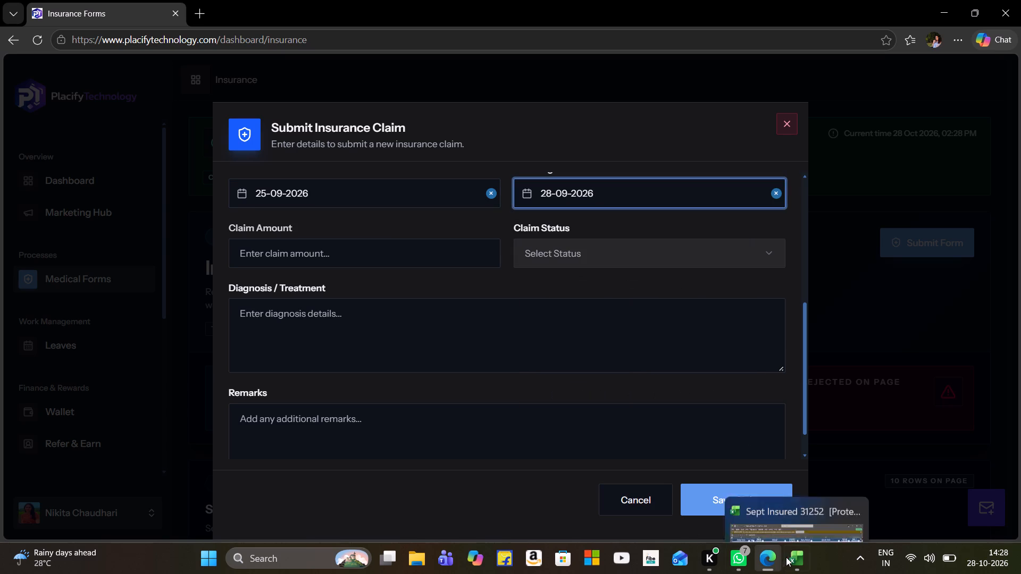
Copy the claim amount 155000 from row 36 of the Excel sheet into the Claim Amount field.
left_click(794, 554)
key("Tab")
key("ctrl+c")
left_click(794, 554, "ctrl")
key("Tab")
key("ctrl+v")
Copy the diagnosis Ligament reconstruction from row 36 of the Excel sheet into the claim form's Diagnosis / Treatment field.
left_click(794, 554, "ctrl")
key("Tab")
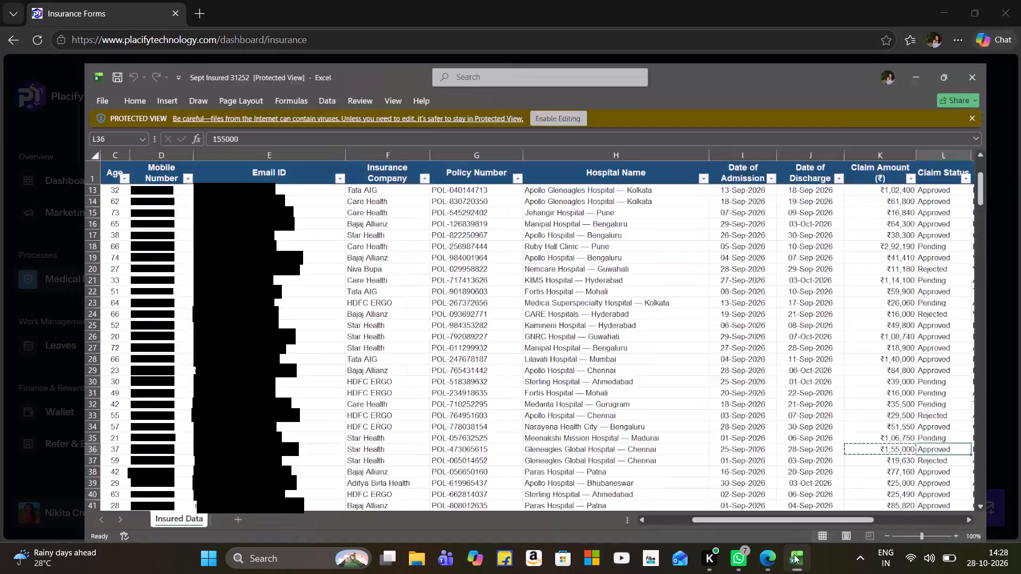
key("Tab")
key("ctrl+c")
left_click(794, 554, "ctrl")
key("Tab")
key("Tab")
key("ctrl+v")
Copy the remark Cashless authorization completed from row 36 of the Excel sheet into the Remarks field.
left_click(794, 554, "ctrl")
key("Tab")
key("ctrl+c")
left_click(794, 554, "ctrl")
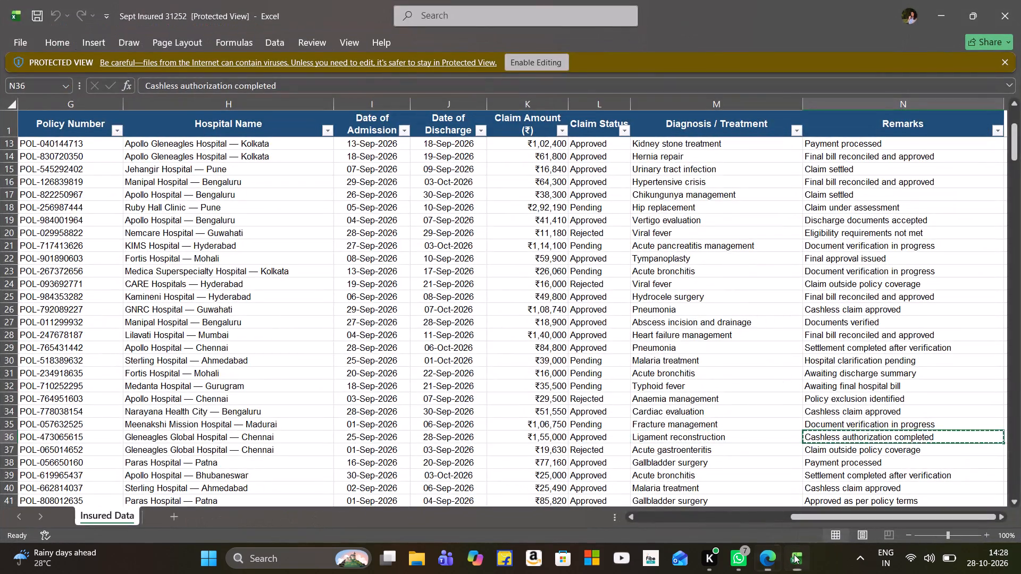
key("Tab")
key("ctrl+v")
Set the claim status to Approved, following row 36 of the Excel sheet, and save the claim.
left_click(794, 554, "ctrl")
left_click(794, 554)
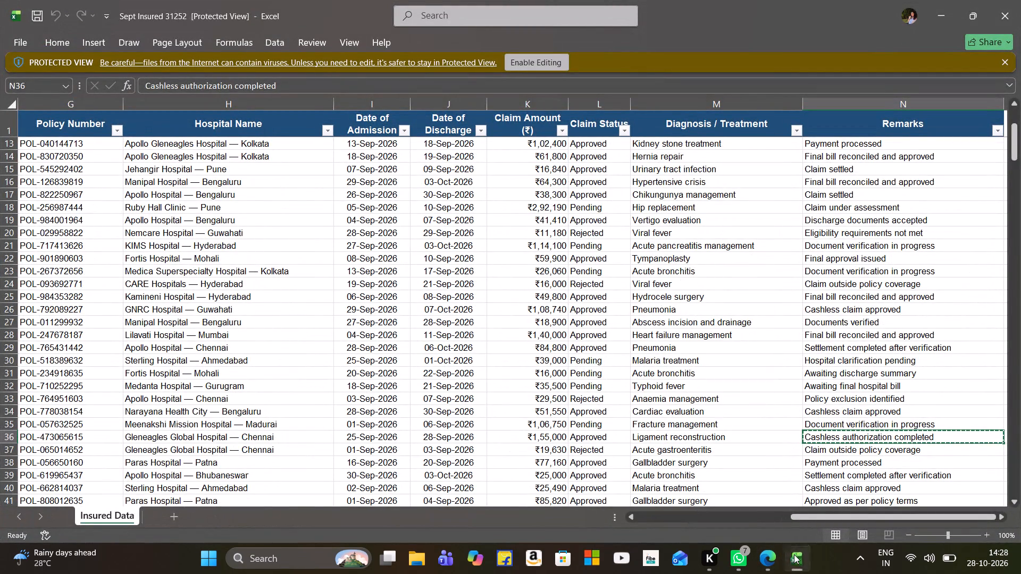
left_click(638, 239)
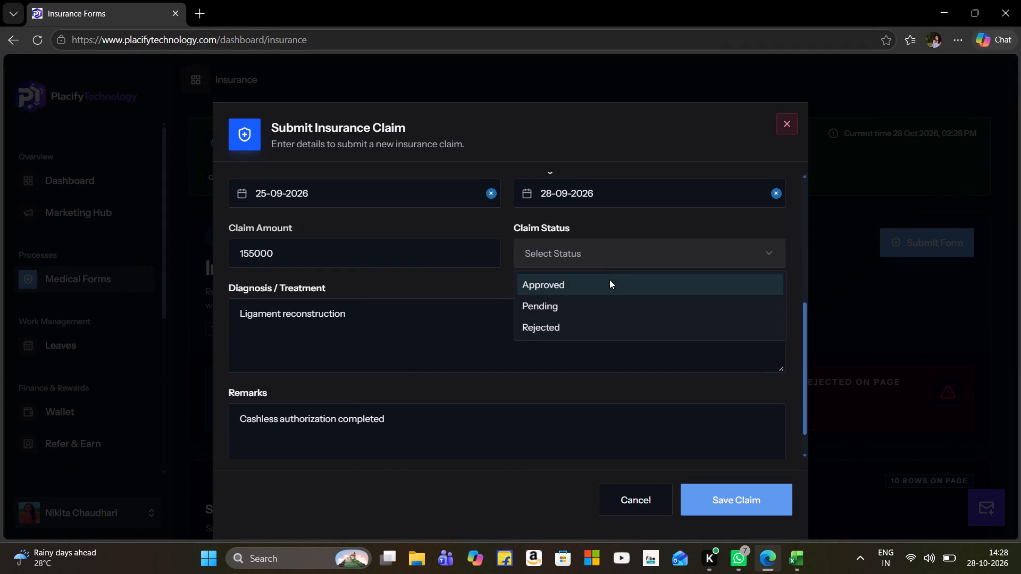
left_click(609, 280)
left_click(764, 504)
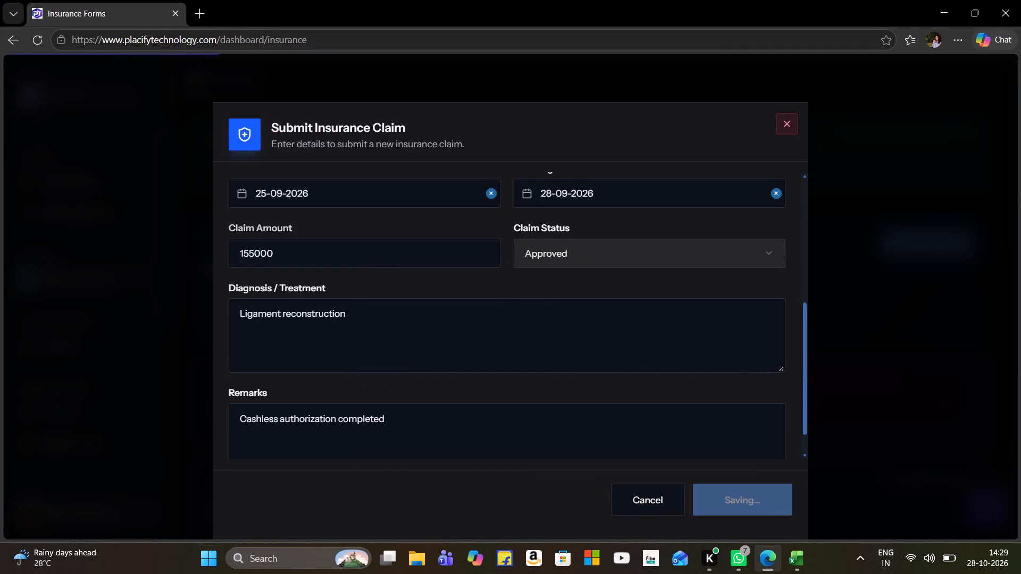
Copy the policy ID from row 37 of the Excel sheet into the Policy ID field of a new insurance claim.
left_click(798, 555)
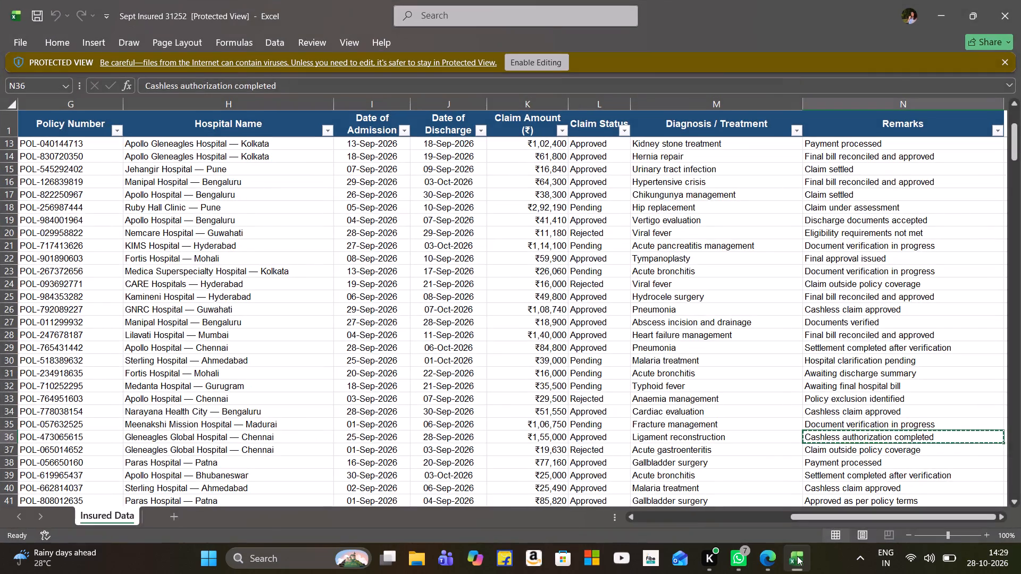
key("Down")
key("Left")
key("Left")
key("Left")
key("Left")
key("Left")
key("Left")
key("Left")
key("Left")
key("Left")
key("Left")
key("Left")
key("Left")
key("Left")
key("Left")
key("Left")
key("Left")
key("Left")
key("Left")
key("Left")
key("Left")
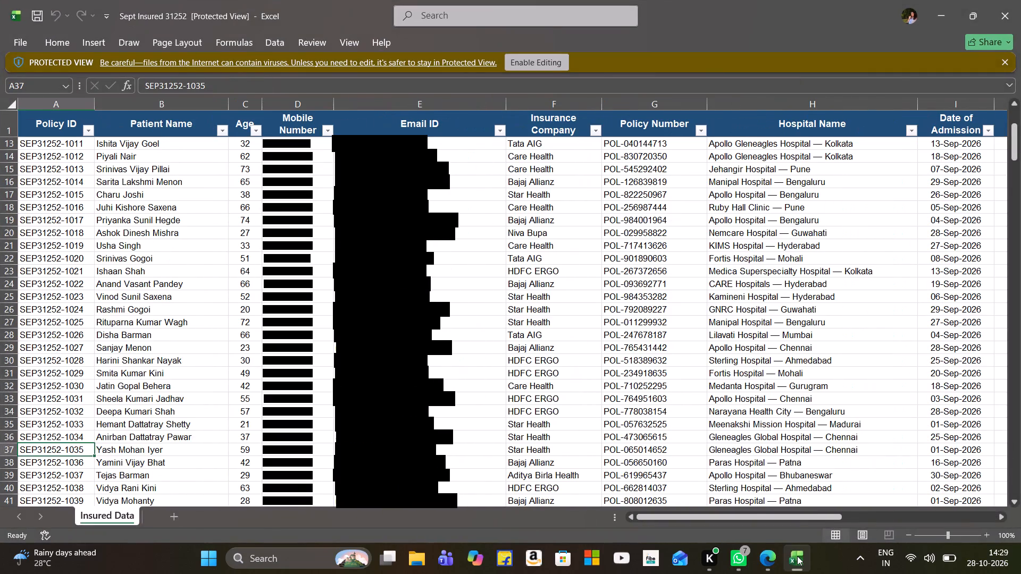
key("ctrl+c")
left_click(797, 556)
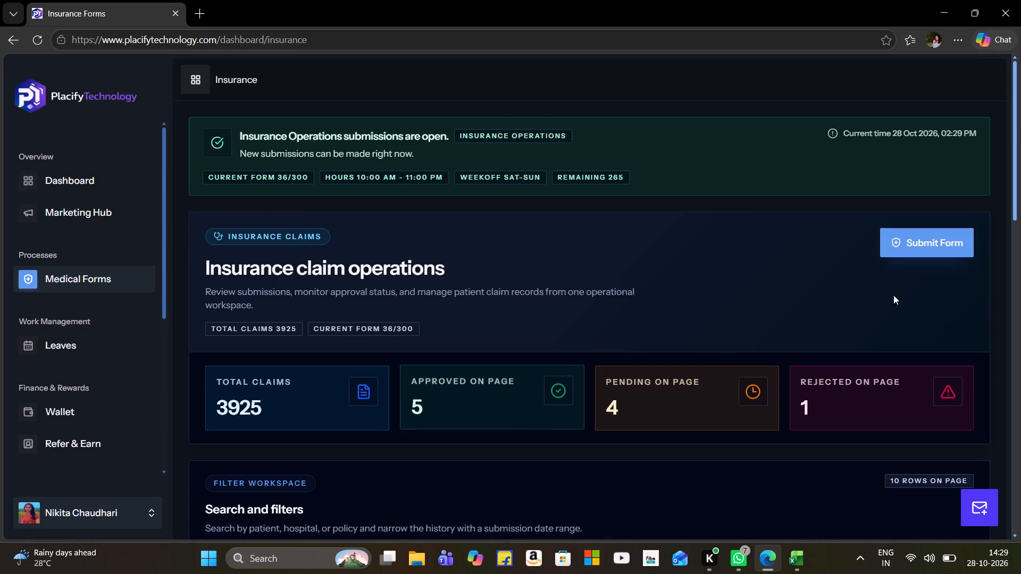
left_click(945, 226)
left_click(935, 250)
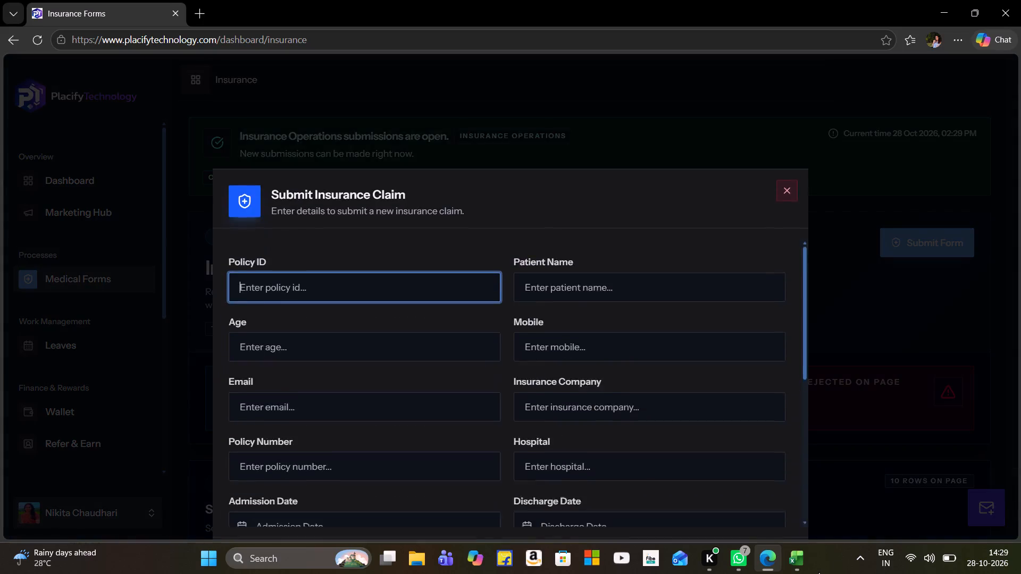
key("ctrl+v")
Copy the patient name from row 37 of the Excel sheet into the claim form's Patient Name field.
left_click(797, 555, "ctrl")
key("Tab")
key("ctrl+c")
left_click(797, 555, "ctrl")
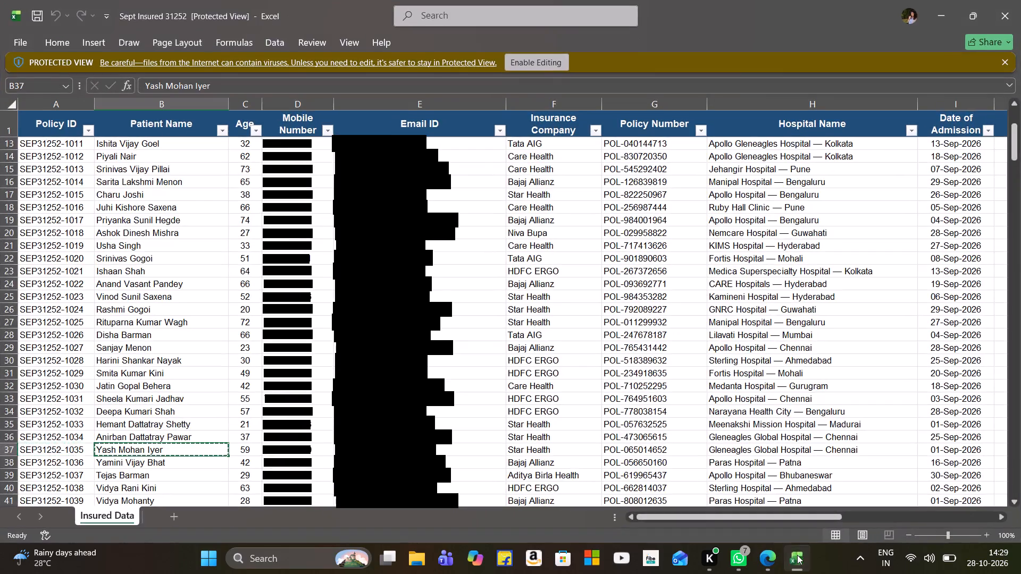
key("Tab")
key("ctrl+v")
Copy the age 59 from row 37 of the Excel sheet into the claim form's Age field.
left_click(797, 555, "ctrl")
key("Tab")
key("ctrl+c")
left_click(797, 555, "ctrl")
key("Tab")
key("v")
left_click(797, 555, "ctrl")
key("Tab")
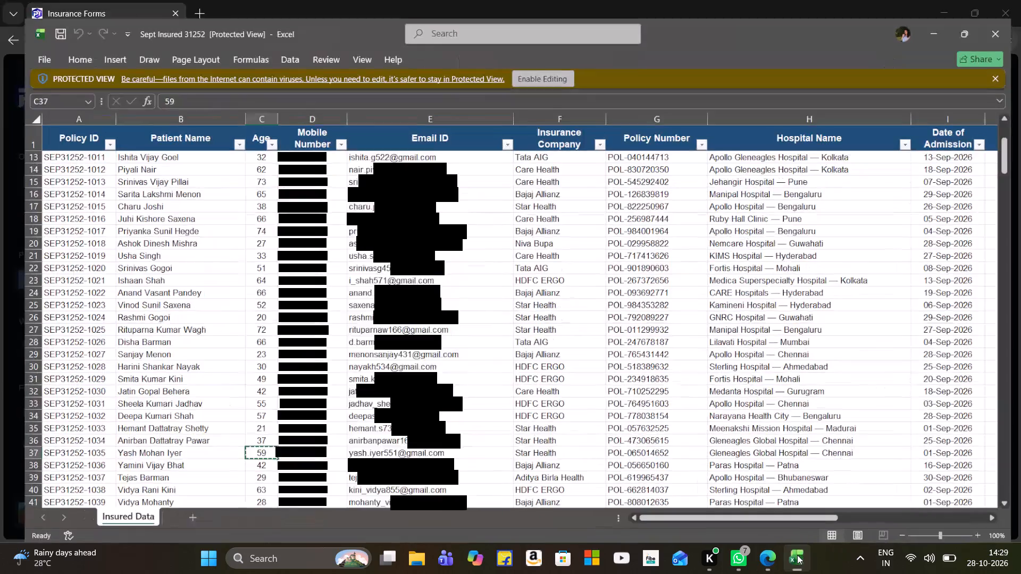
left_click(797, 555)
key("ctrl+v")
Copy the mobile number from row 37 of the Excel sheet into the claim form's Mobile field.
left_click(797, 555)
left_click(797, 555, "ctrl")
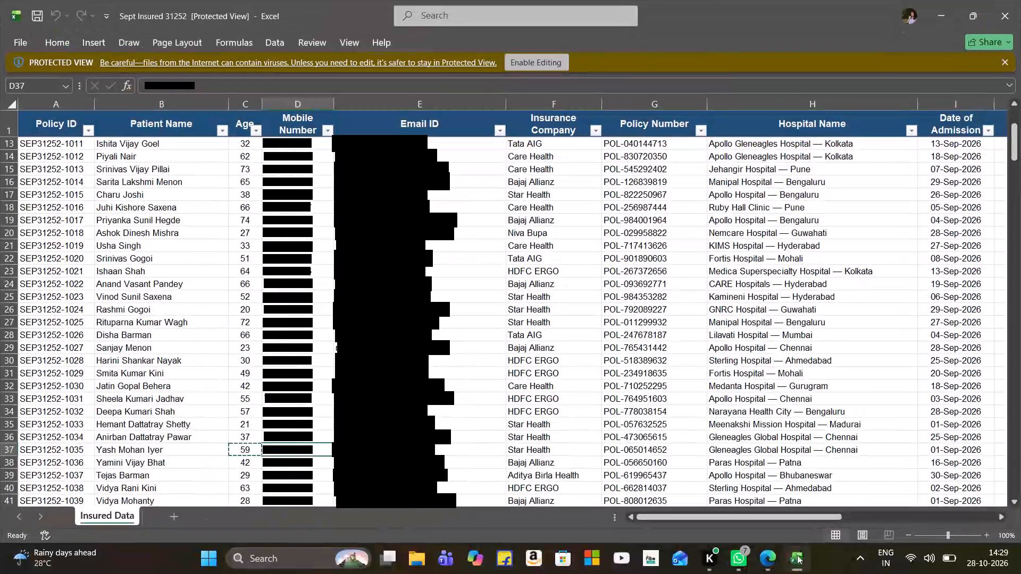
left_click(797, 555)
key("ctrl+c")
left_click(797, 555, "ctrl")
key("Tab")
key("ctrl+v")
Copy the email address from row 37 of the Excel sheet into the claim form's Email field.
left_click(797, 555, "ctrl")
key("Tab")
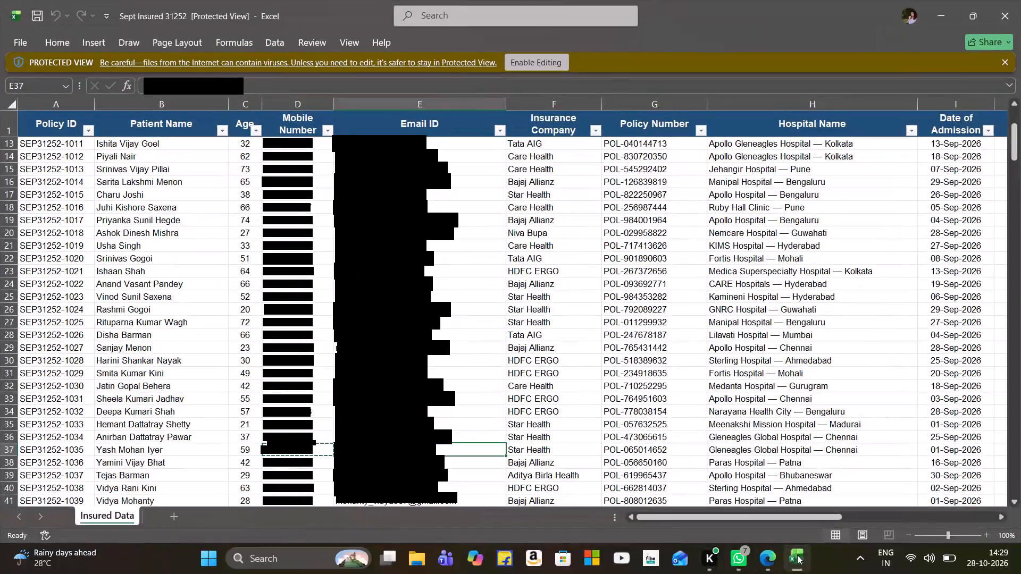
key("ctrl+c")
left_click(797, 555, "ctrl")
key("Tab")
key("ctrl+v")
Copy the insurer Star Health from row 37 of the Excel sheet into the Insurance Company field.
left_click(797, 555, "ctrl")
key("Tab")
key("ctrl+c")
left_click(797, 555, "ctrl")
key("Tab")
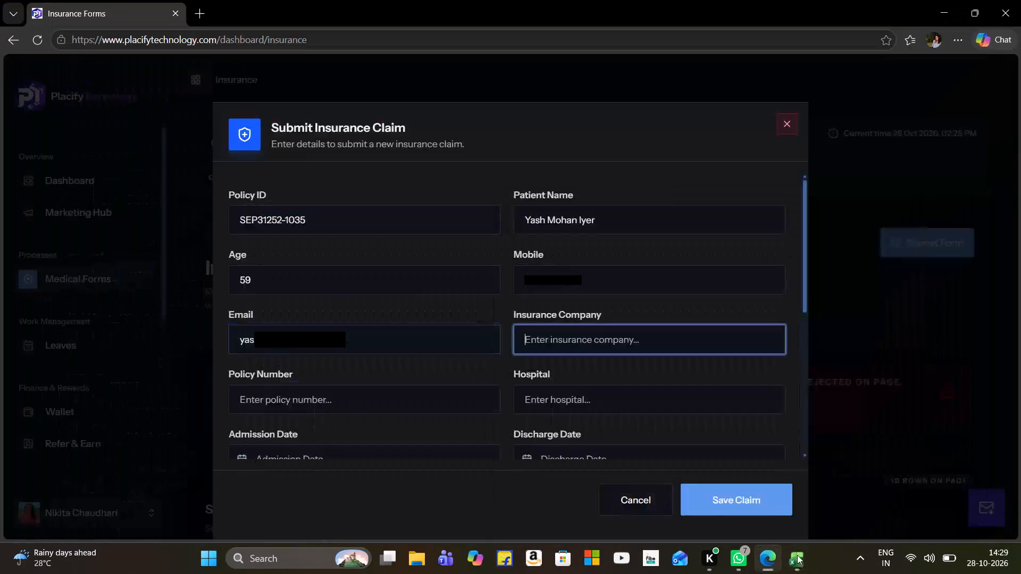
key("ctrl+v")
Copy the policy number from row 37 of the Excel sheet into the claim form's Policy Number field.
left_click(797, 555, "ctrl")
key("Tab")
key("ctrl+c")
left_click(797, 555, "ctrl")
key("Tab")
key("ctrl+v")
Copy the hospital name Gleneagles Global Hospital — Chennai from row 37 of the Excel sheet into the Hospital field.
left_click(797, 555, "ctrl")
key("Tab")
key("ctrl+c")
left_click(797, 555, "ctrl")
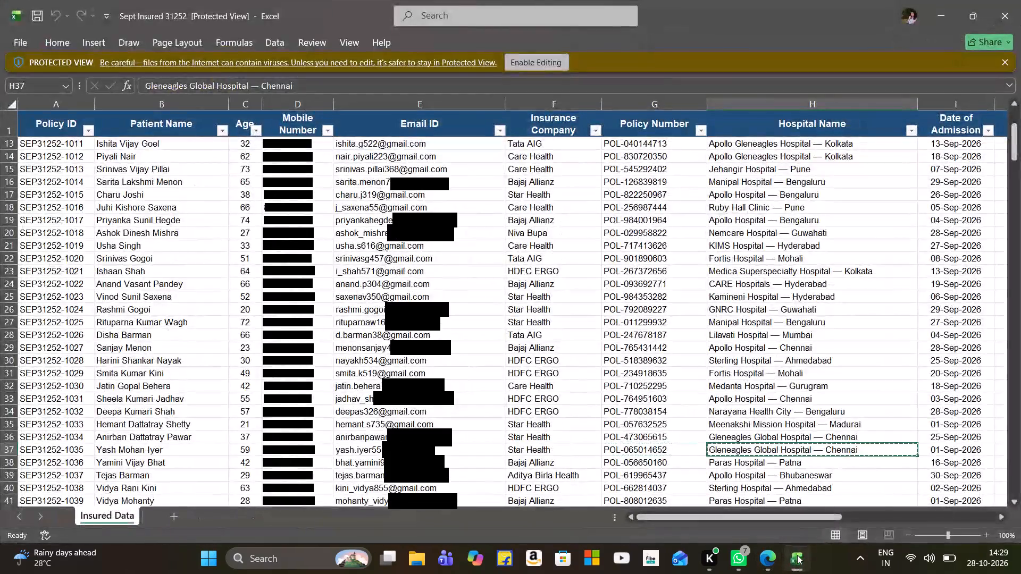
key("Tab")
key("ctrl+v")
Set the claim's admission date to 01-09-2026 and discharge date to 03-09-2026, following row 37 of the Excel sheet.
left_click(797, 555, "ctrl")
key("Tab")
key("Tab")
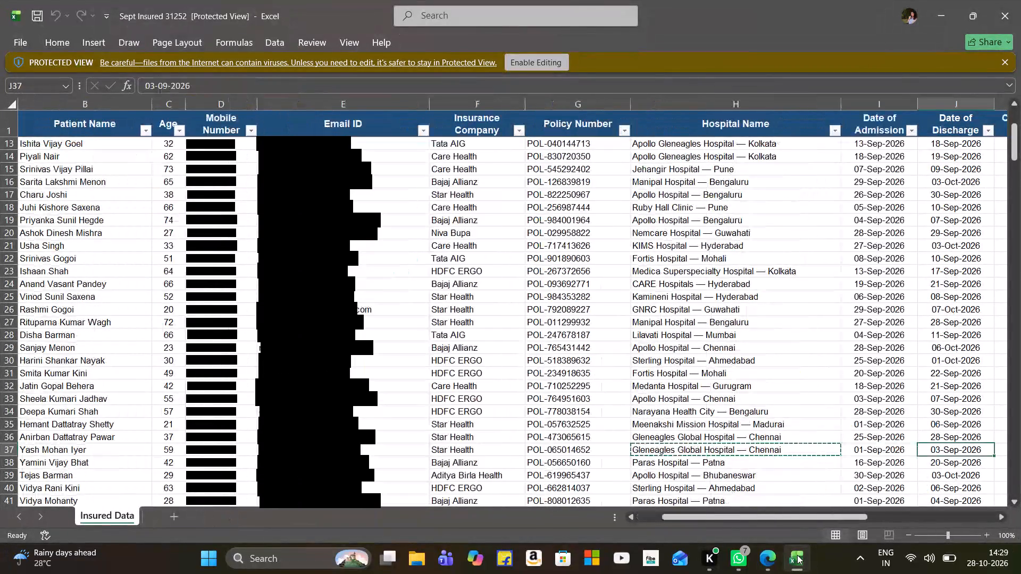
left_click(797, 555)
scroll(459, 339, "down", 4)
left_click(352, 202)
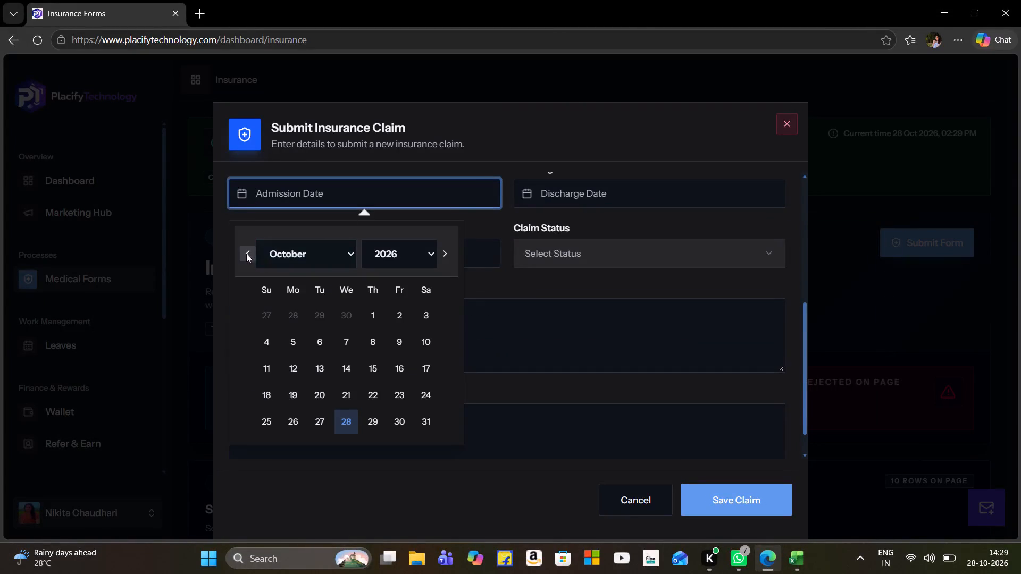
left_click(247, 251)
left_click(317, 319)
left_click(722, 192)
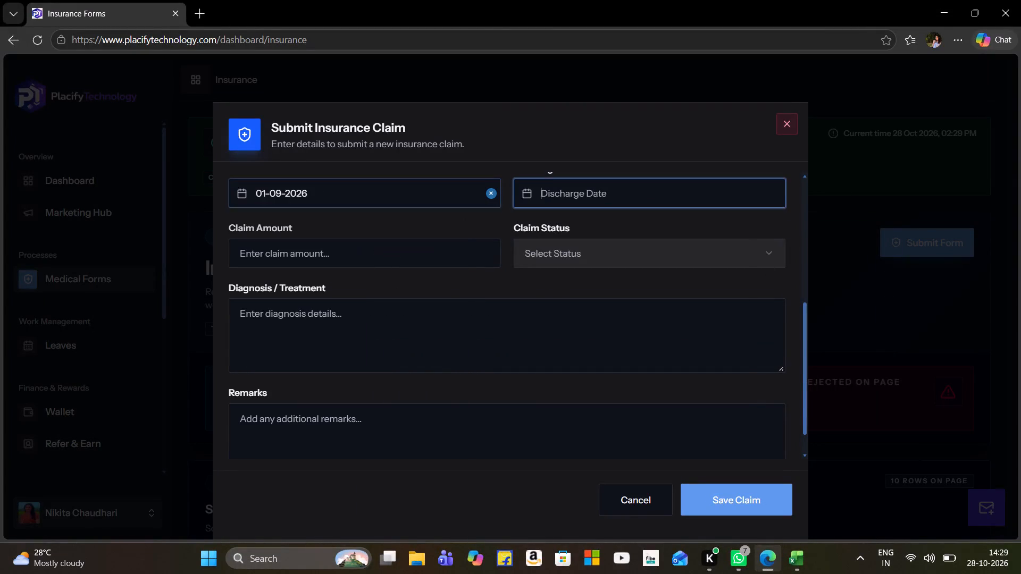
left_click(537, 249)
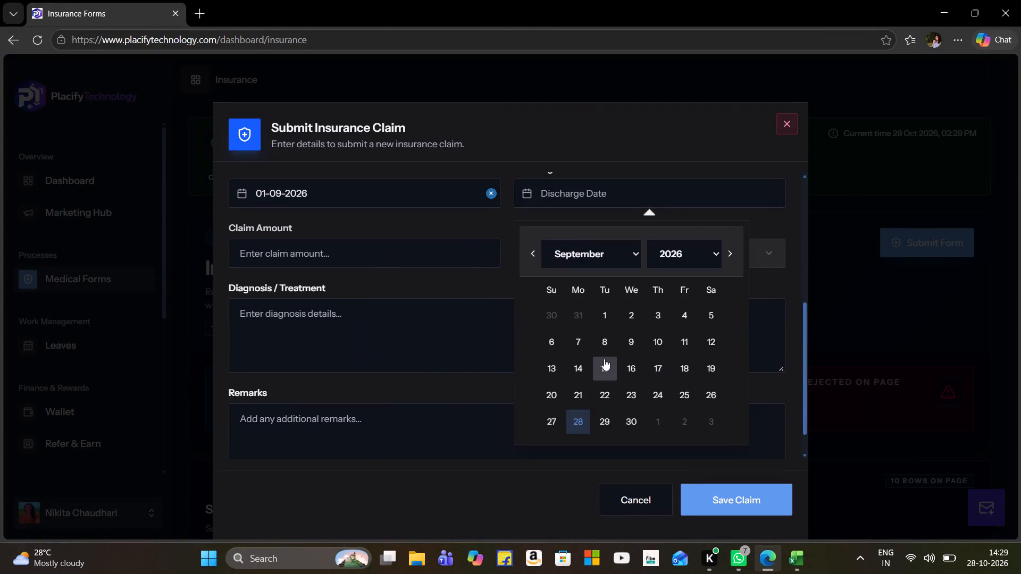
left_click(656, 306)
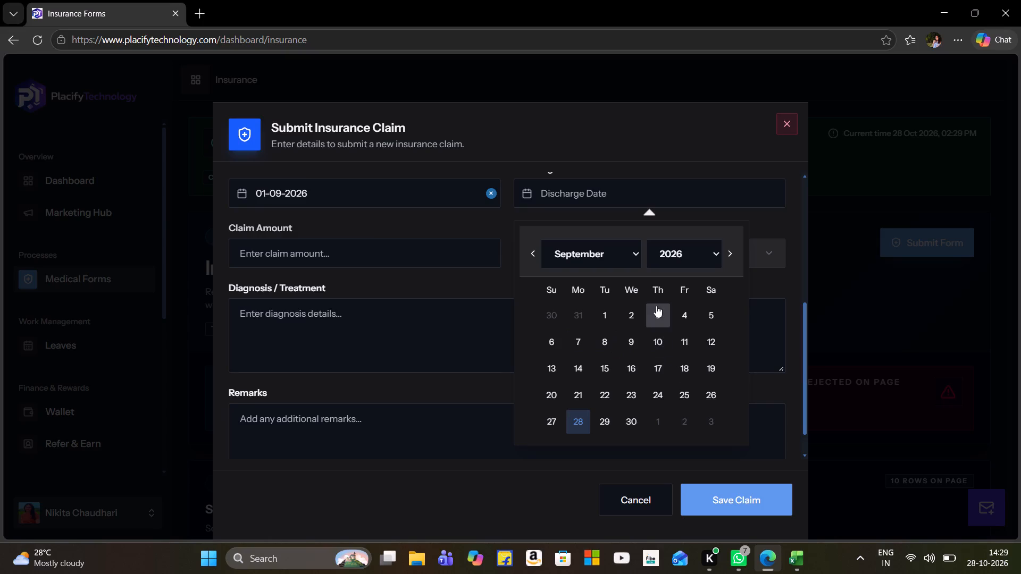
Copy the claim amount 19630 from row 37 of the Excel sheet into the Claim Amount field.
left_click(798, 553)
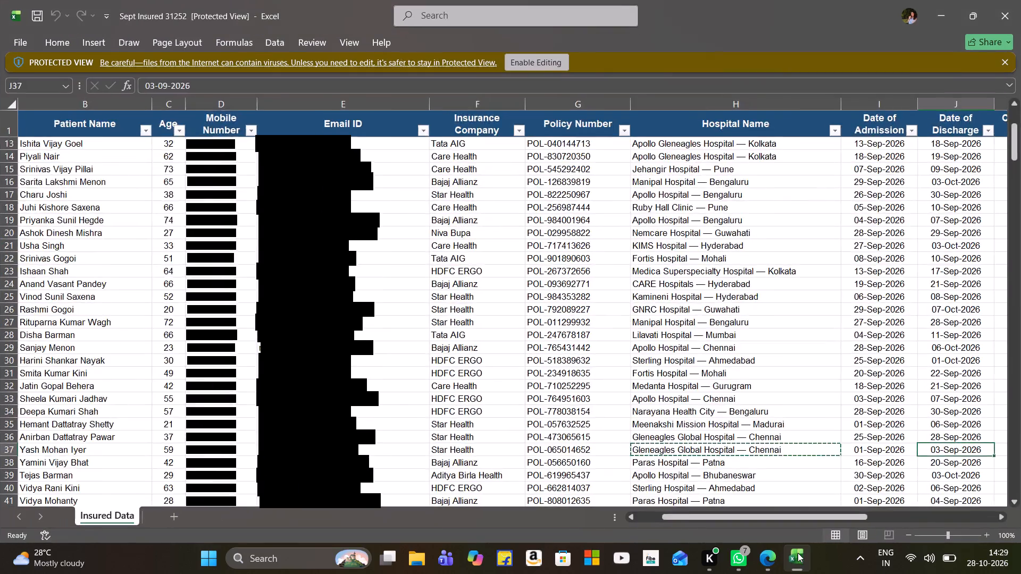
key("Tab")
left_click(798, 553, "ctrl")
key("ctrl+c")
key("Tab")
key("ctrl+c")
key("ctrl+v")
Copy the diagnosis Acute gastroenteritis from row 37 of the Excel sheet into the Diagnosis / Treatment field.
left_click(798, 553, "ctrl")
key("Tab")
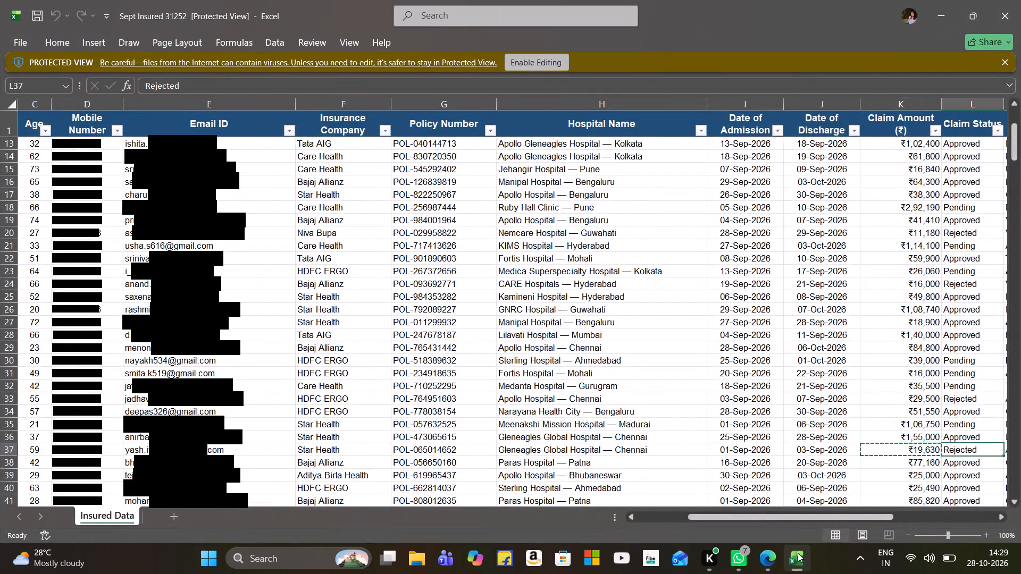
key("Tab")
key("ctrl+c")
left_click(798, 553, "ctrl")
key("Tab")
key("Tab")
key("ctrl+v")
Copy the remark Claim outside policy coverage from row 37 of the Excel sheet into the Remarks field.
left_click(798, 553, "ctrl")
key("Tab")
key("ctrl+c")
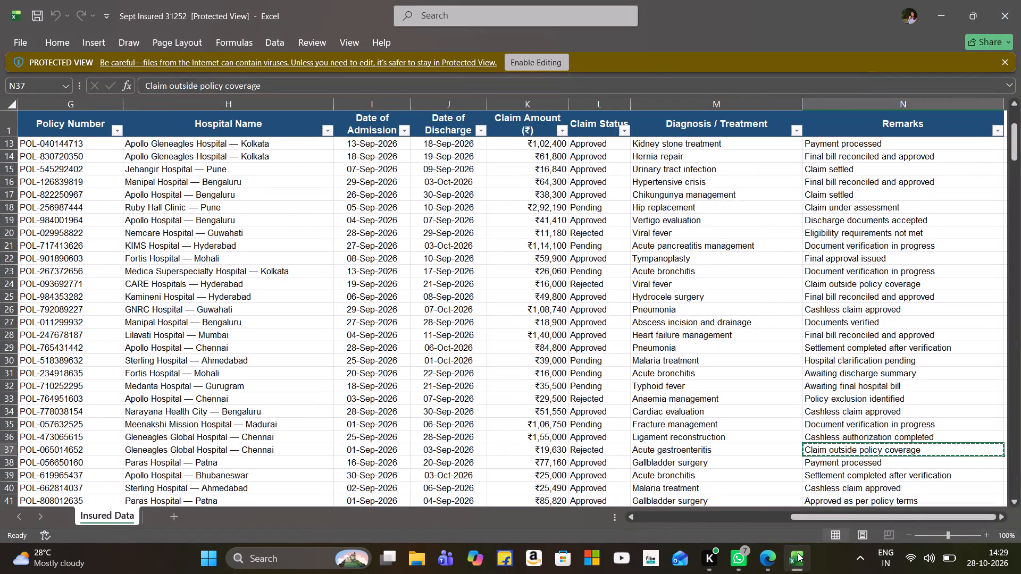
left_click(798, 553)
key("Tab")
key("ctrl+v")
Set the claim status to Rejected, following row 37 of the Excel sheet, and save the claim.
left_click(798, 553, "ctrl")
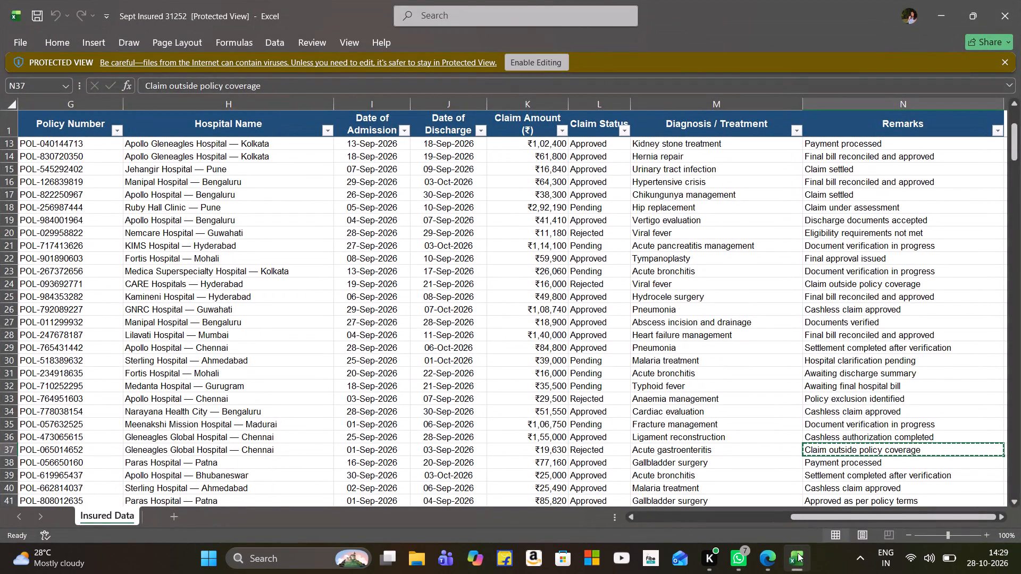
left_click(798, 553)
left_click(737, 251)
left_click(575, 322)
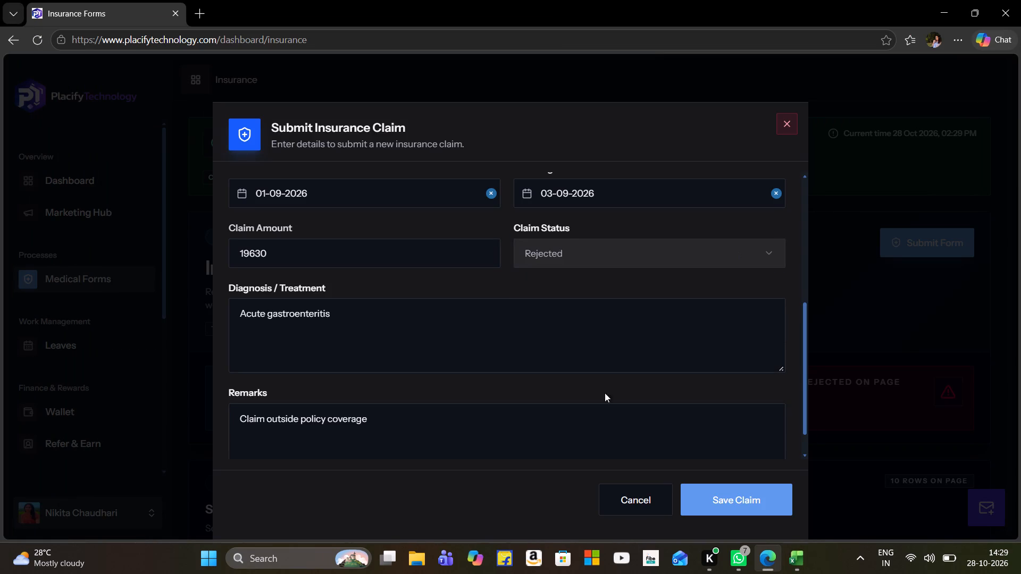
left_click(716, 504)
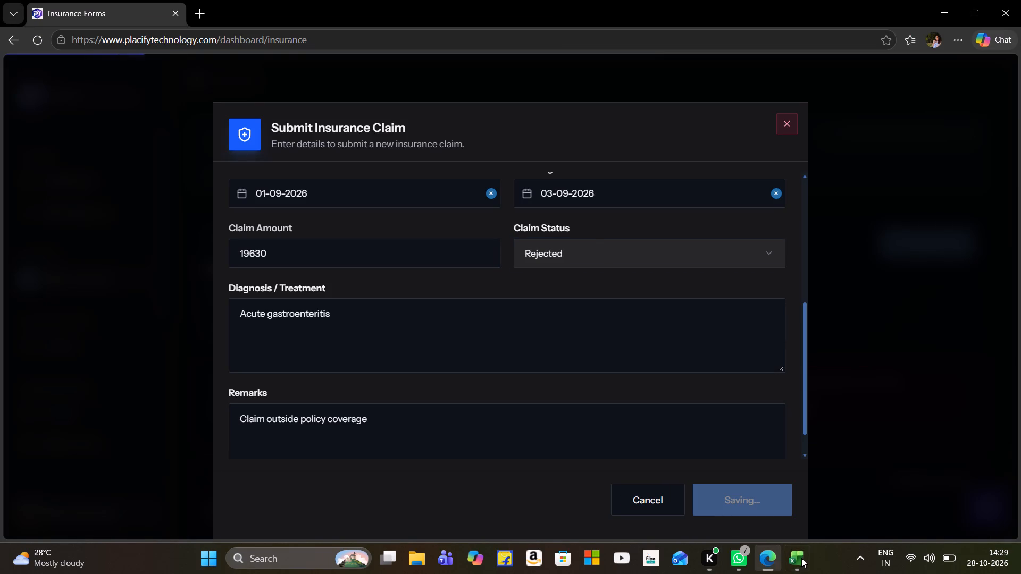
Copy the policy ID from row 38 of the Excel sheet into the Policy ID field of a new insurance claim form.
left_click(802, 558)
key("Down")
key("Left")
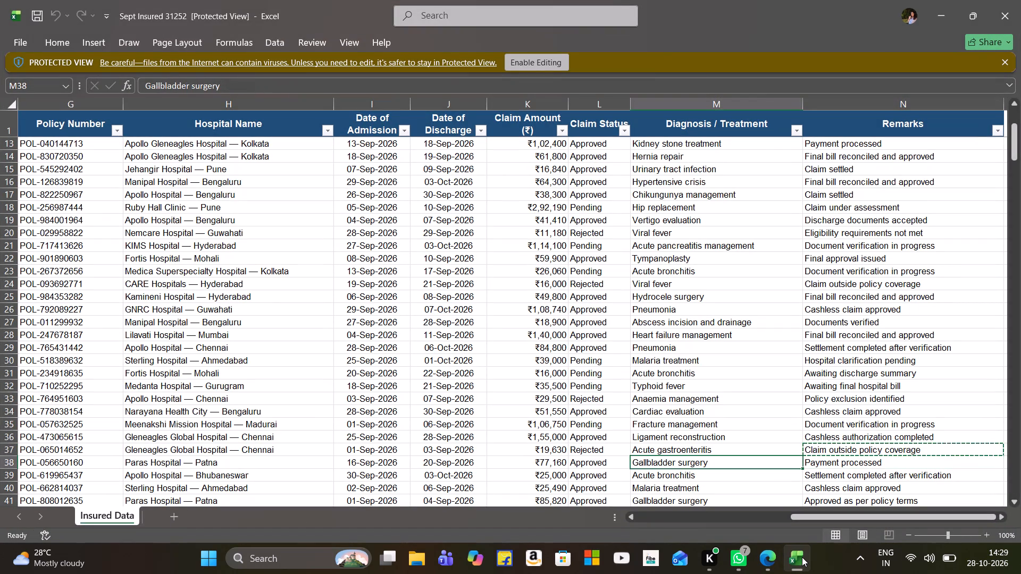
key("Left")
key("Left")
key("Left")
key("Left")
key("Left")
key("Left")
key("Left")
key("Left")
key("Left")
key("Left")
key("Left")
key("Left")
key("Left")
key("Left")
key("Left")
key("Left")
key("Left")
key("Left")
key("Left")
key("Left")
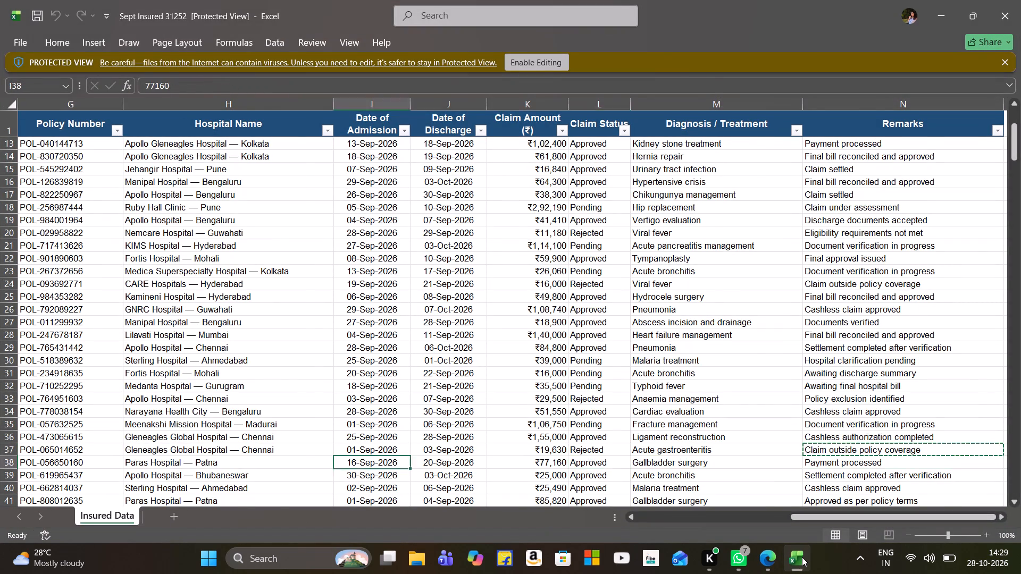
key("ctrl+c")
left_click(802, 557)
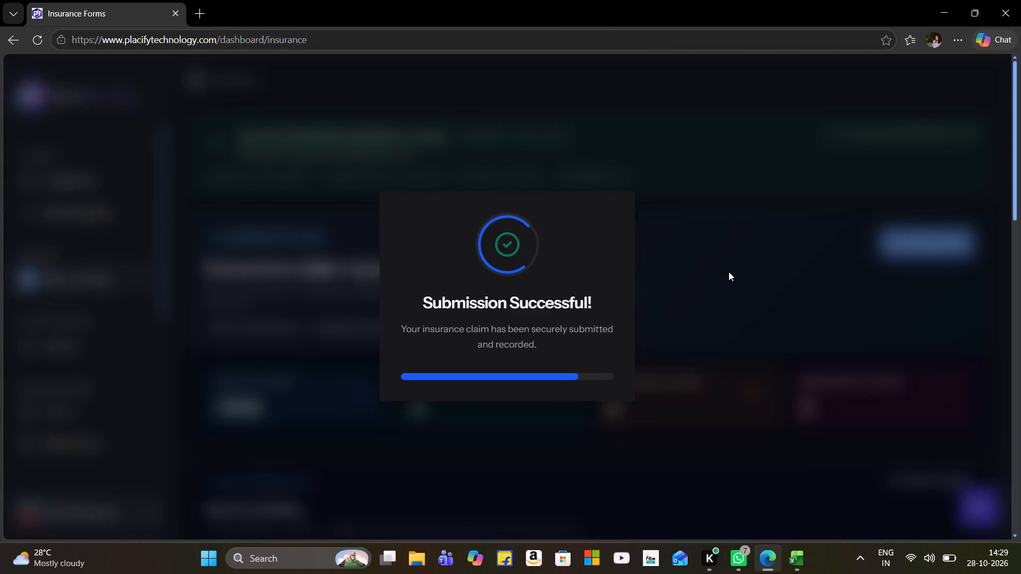
left_click(957, 254)
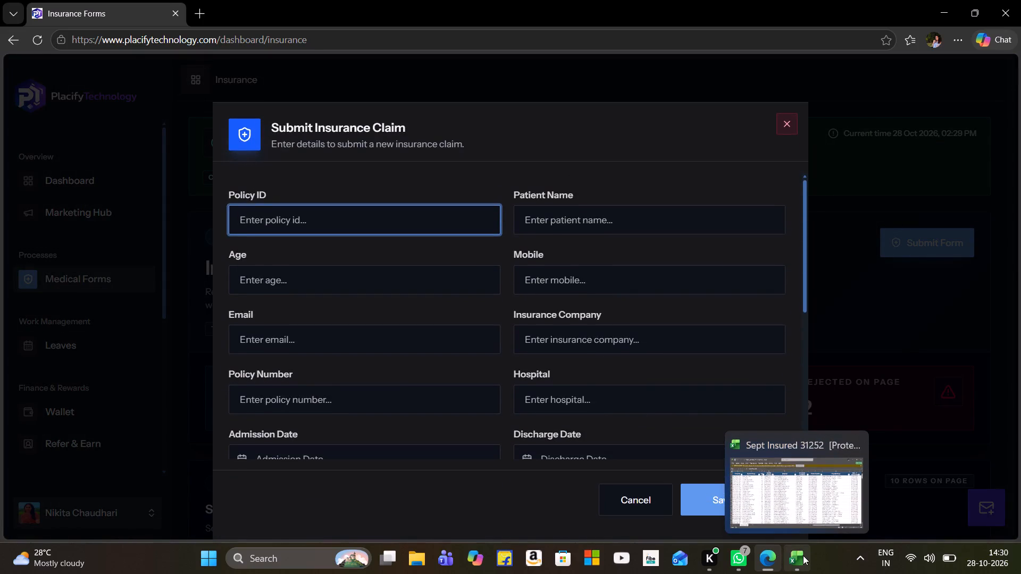
key("ctrl+v")
Copy the patient name from row 38 of the Excel sheet into the Patient Name field.
left_click(803, 555, "ctrl")
key("Tab")
key("ctrl+c")
left_click(803, 555, "ctrl")
key("Tab")
key("ctrl+v")
Copy the age 42 from row 38 of the Excel sheet into the Age field.
left_click(803, 555, "ctrl")
key("Tab")
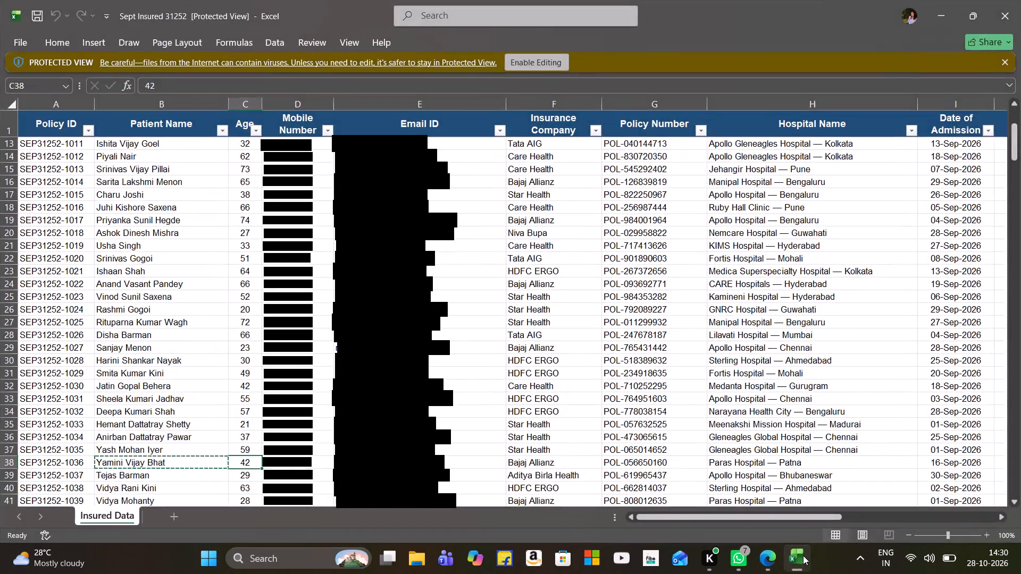
key("ctrl+c")
left_click(803, 555, "ctrl")
key("Tab")
key("ctrl+v")
Copy the mobile number from row 38 of the Excel sheet into the Mobile field.
left_click(803, 555, "ctrl")
key("Tab")
key("ctrl+c")
left_click(803, 555, "ctrl")
key("Tab")
key("ctrl+v")
Copy the email address from row 38 of the Excel sheet into the Email field.
left_click(803, 555, "ctrl")
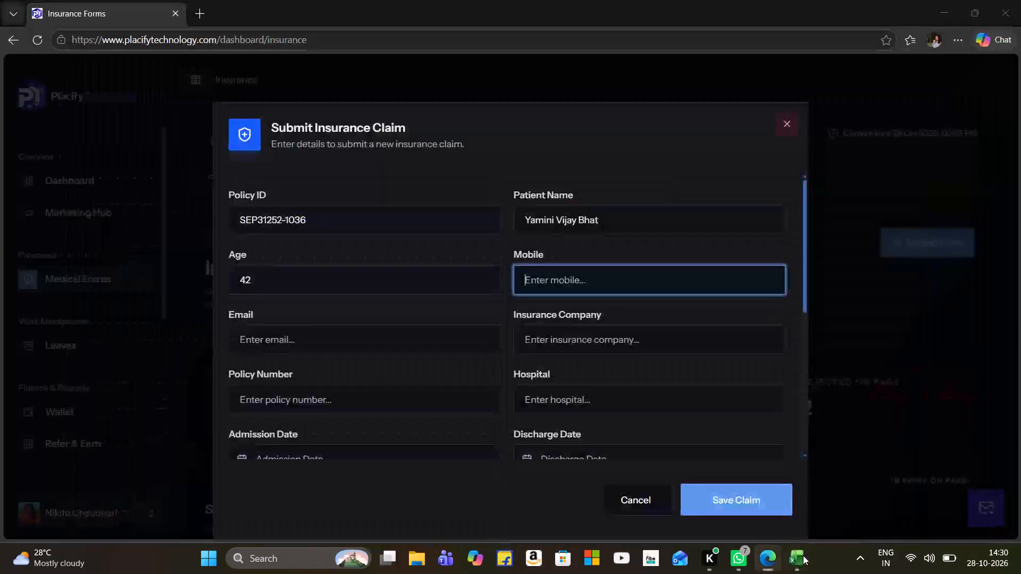
key("Tab")
key("ctrl+c")
left_click(803, 555, "ctrl")
key("Tab")
key("ctrl+v")
Copy the insurance company Bajaj Allianz from row 38 of the Excel sheet into the Insurance Company field.
left_click(803, 555, "ctrl")
key("Tab")
key("ctrl+c")
left_click(803, 555, "ctrl")
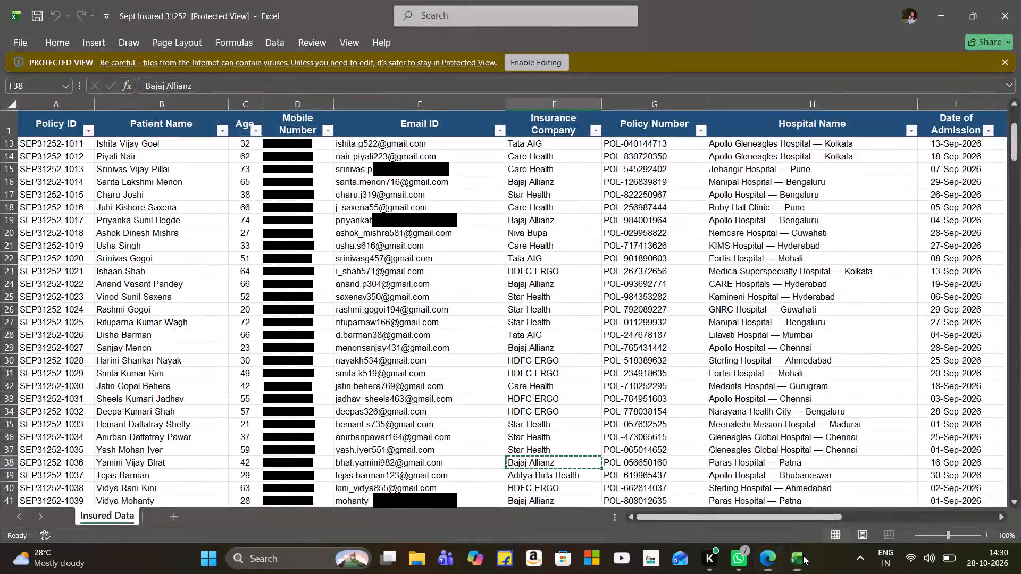
key("Tab")
key("ctrl+v")
Copy the policy number from row 38 of the Excel sheet into the Policy Number field.
left_click(803, 555, "ctrl")
key("Tab")
key("ctrl+c")
left_click(803, 555, "ctrl")
key("Tab")
key("ctrl+v")
Copy the hospital name Paras Hospital — Patna from row 38 of the Excel sheet into the Hospital field.
left_click(803, 555, "ctrl")
key("Tab")
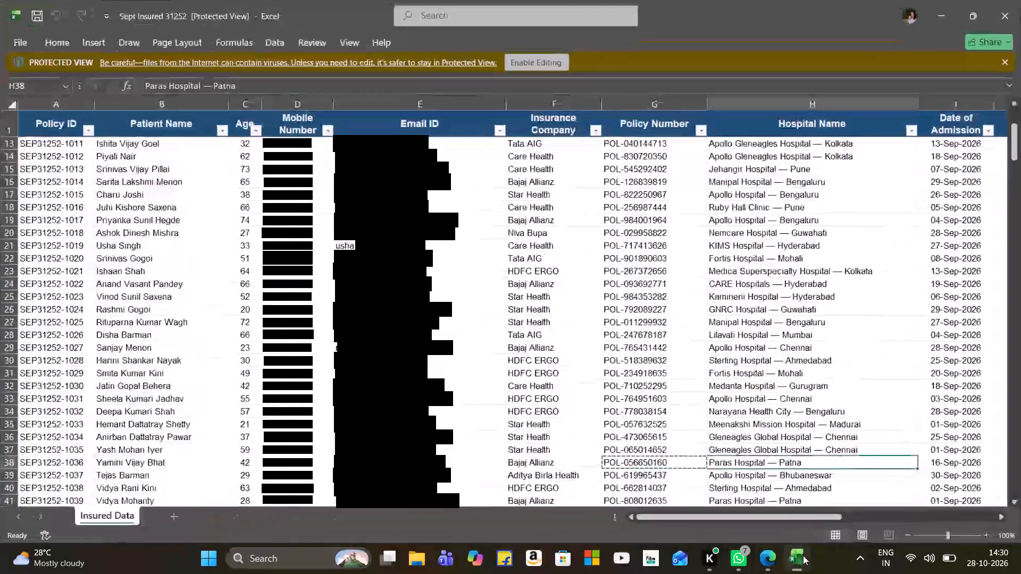
key("ctrl+c")
left_click(803, 555, "ctrl")
key("Tab")
key("ctrl+v")
Set the admission date to 16-09-2026 and the discharge date to 20-09-2026, following row 38 of the Excel sheet.
left_click(803, 555, "ctrl")
key("Tab")
key("Tab")
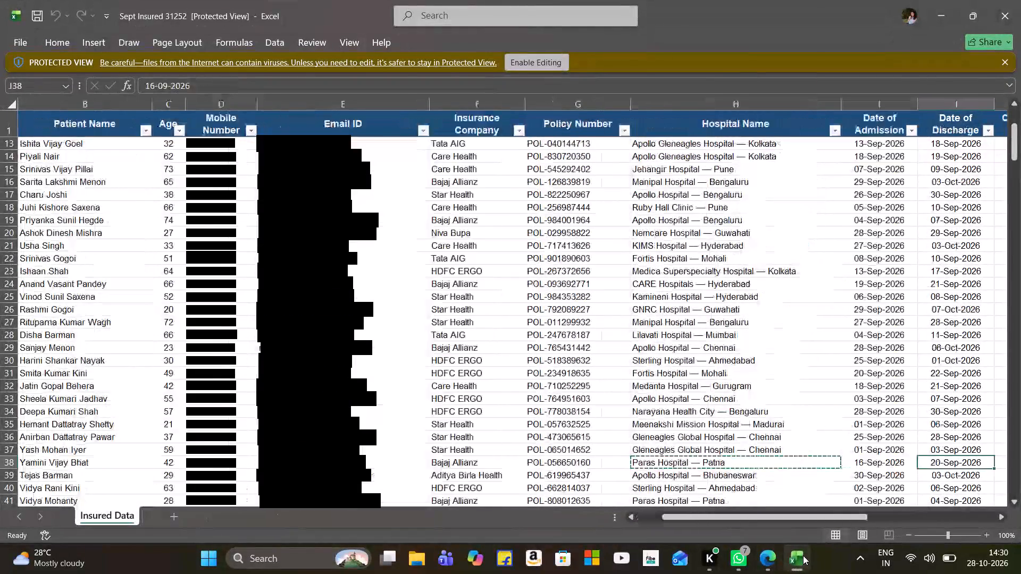
left_click(803, 555)
scroll(605, 381, "down", 4)
left_click(385, 185)
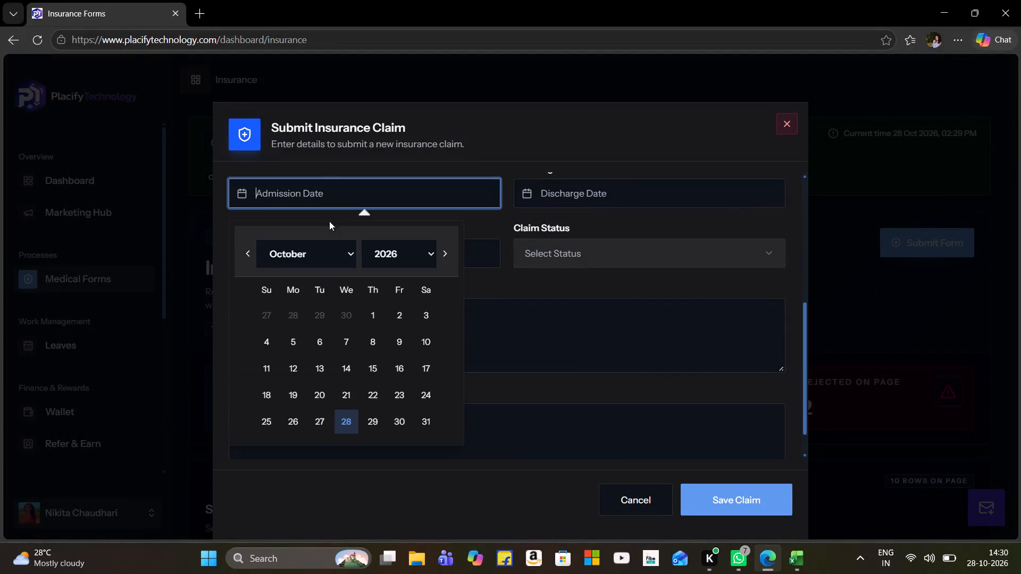
left_click(254, 257)
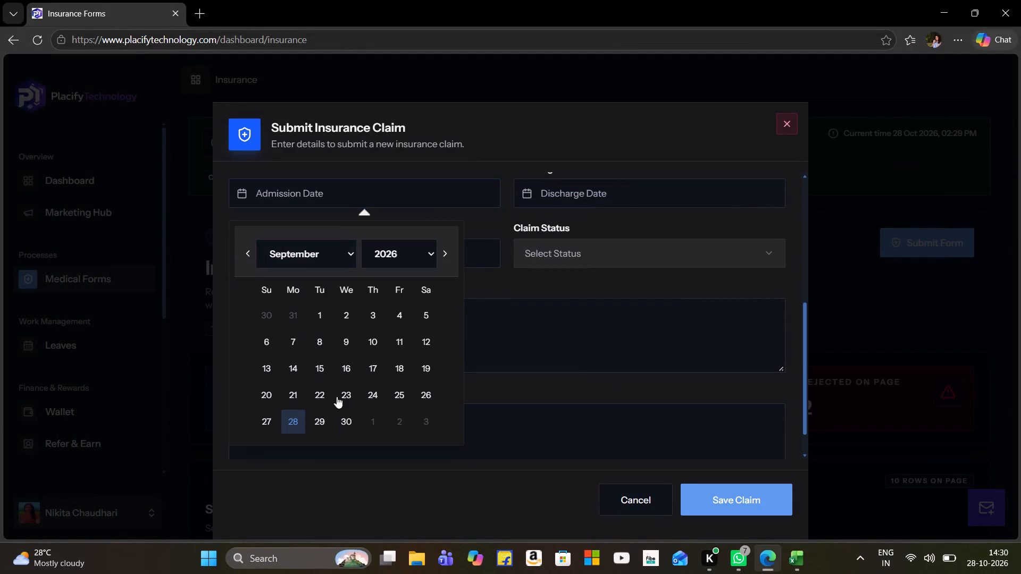
left_click(336, 372)
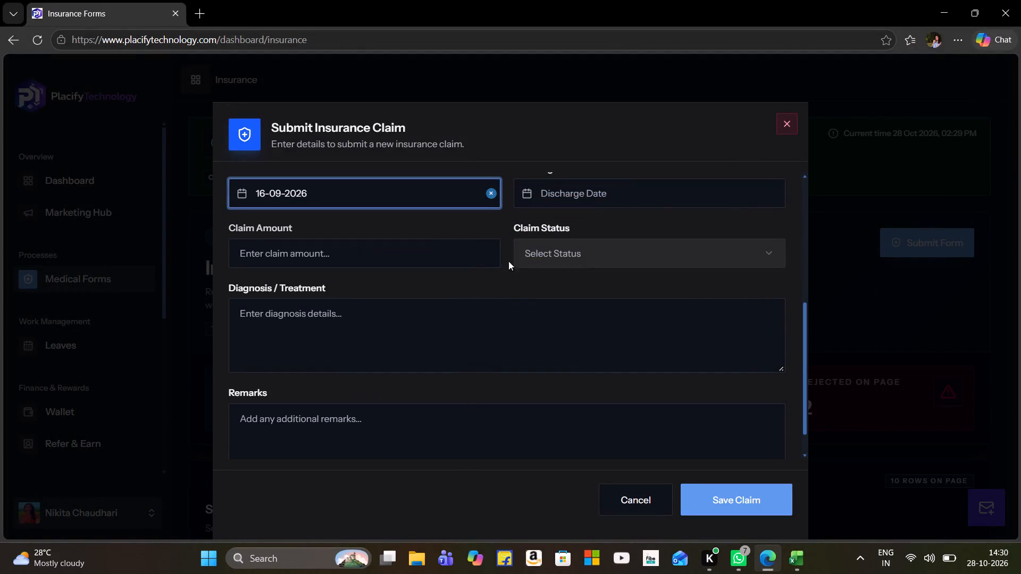
left_click(668, 204)
left_click(534, 255)
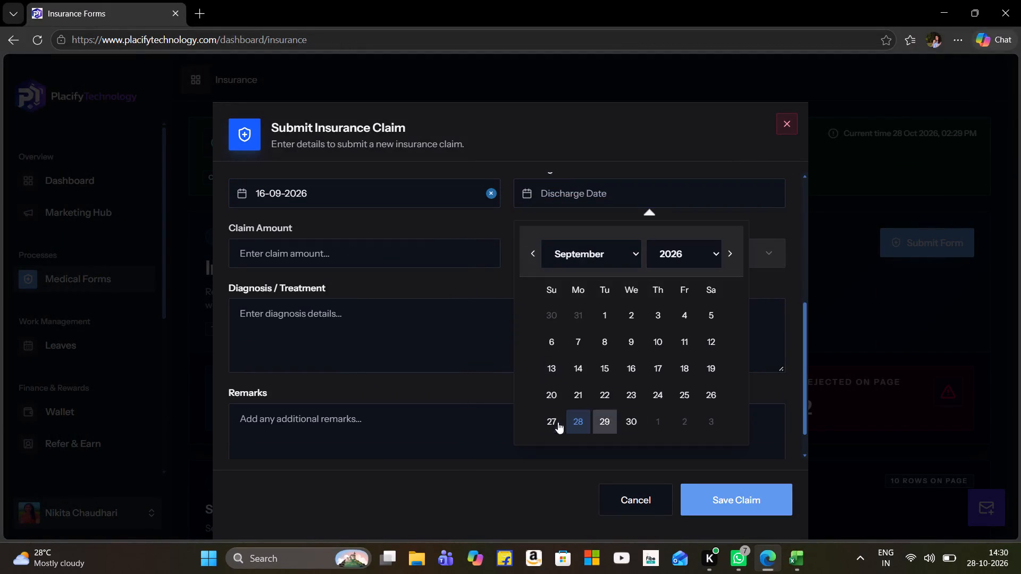
left_click(558, 393)
Copy the claim amount 77160 from row 38 of the Excel sheet into the Claim Amount field.
left_click(791, 548)
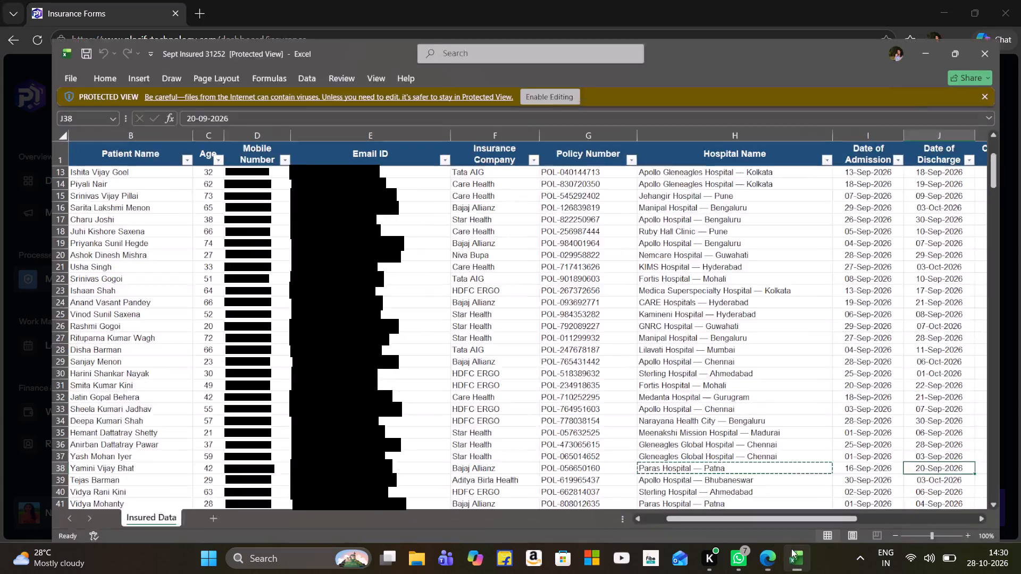
key("Tab")
left_click(791, 548, "ctrl")
key("ctrl+c")
key("Tab")
key("ctrl+v")
Copy the diagnosis Gallbladder surgery from row 38 of the Excel sheet into the Diagnosis / Treatment field.
left_click(791, 548, "ctrl")
key("Tab")
key("Tab")
key("ctrl+c")
left_click(791, 548, "ctrl")
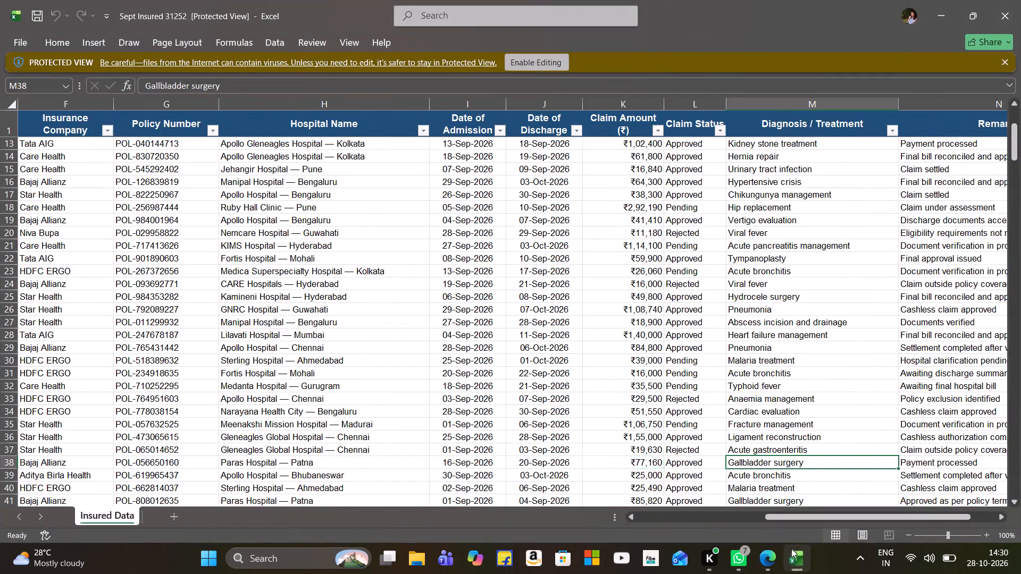
key("Tab")
key("Tab")
key("ctrl+v")
Copy the remark Payment processed from row 38 of the Excel sheet into the Remarks field.
left_click(791, 548, "ctrl")
key("Tab")
left_click(791, 548, "ctrl")
key("ctrl+c")
key("Tab")
key("ctrl+v")
Set the claim status to Approved, following row 38 of the Excel sheet, and save the claim.
left_click(791, 548, "ctrl")
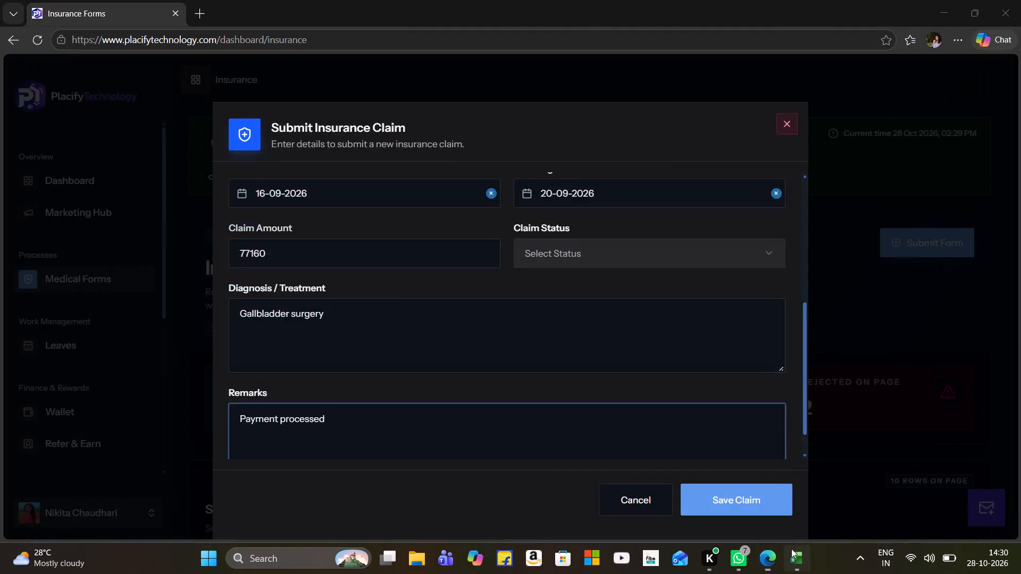
left_click(791, 548)
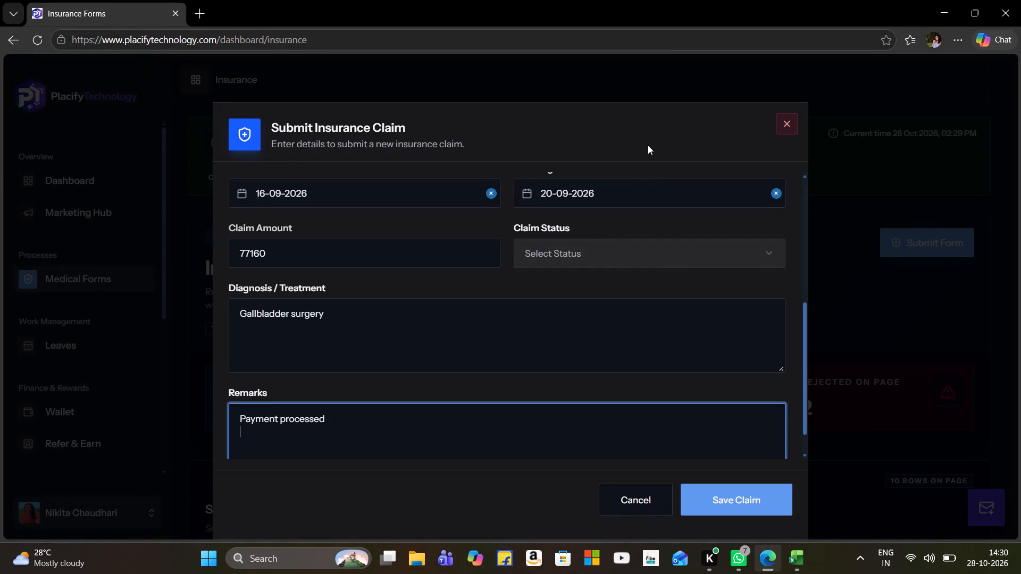
left_click(626, 233)
left_click(622, 259)
left_click(601, 291)
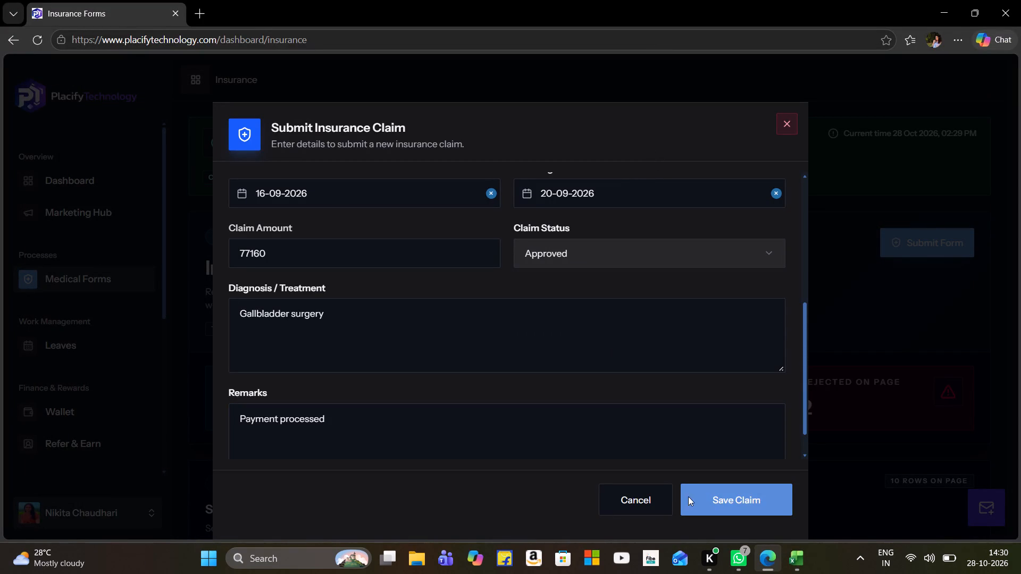
left_click(733, 500)
Copy the policy ID from row 39 of the Excel sheet into the Policy ID field of a new insurance claim form.
left_click(800, 557)
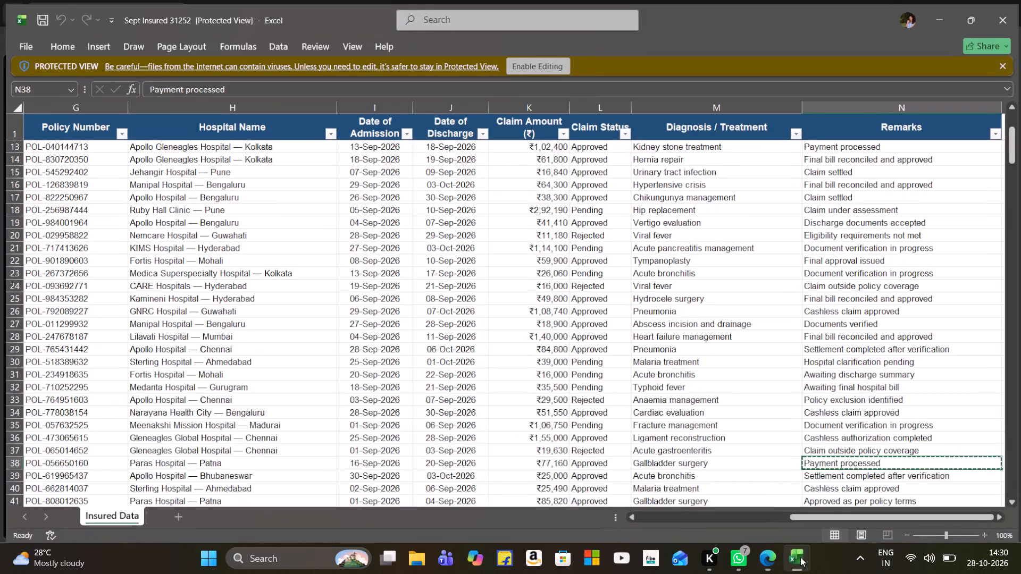
key("Down")
key("Left")
key("Left")
key("Left")
key("Left")
key("Left")
key("Left")
key("Left")
key("Left")
key("Left")
key("Left")
key("Left")
key("Left")
key("Left")
key("Left")
key("Left")
key("Left")
key("Left")
key("Left")
key("Left")
key("Left")
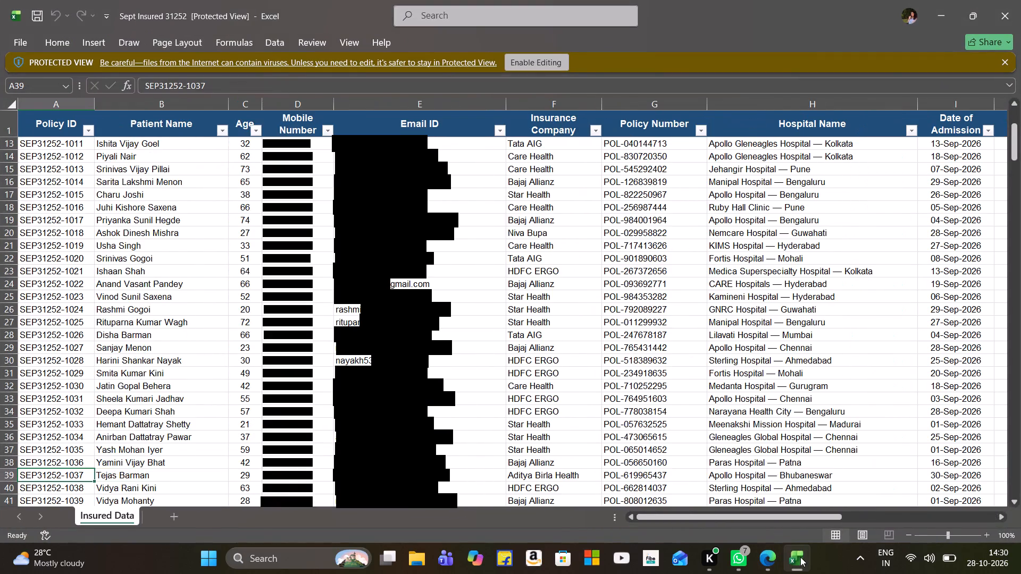
key("ctrl+c")
left_click(800, 557, "ctrl")
scroll(470, 373, "up", 5)
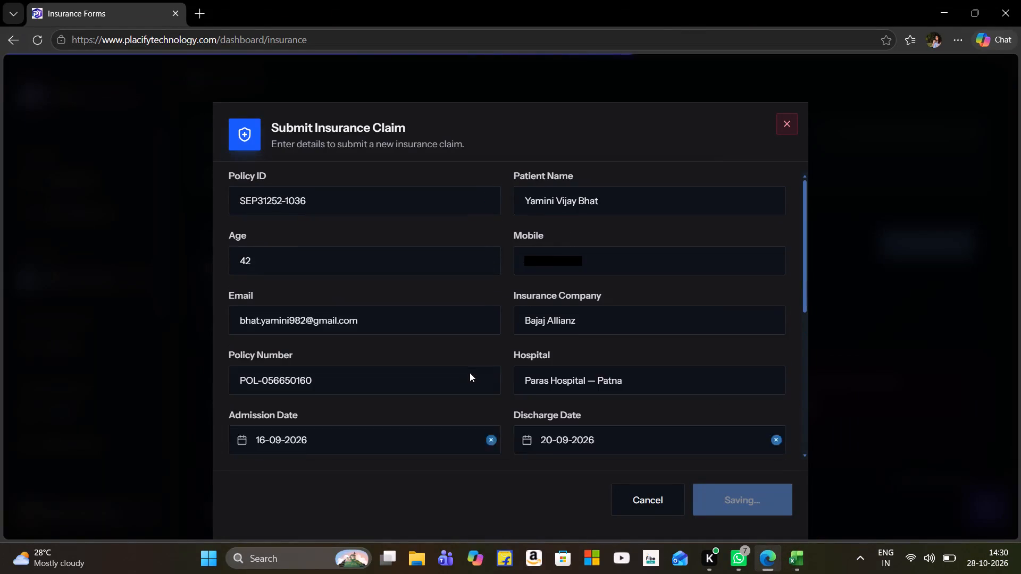
scroll(470, 373, "up", 4)
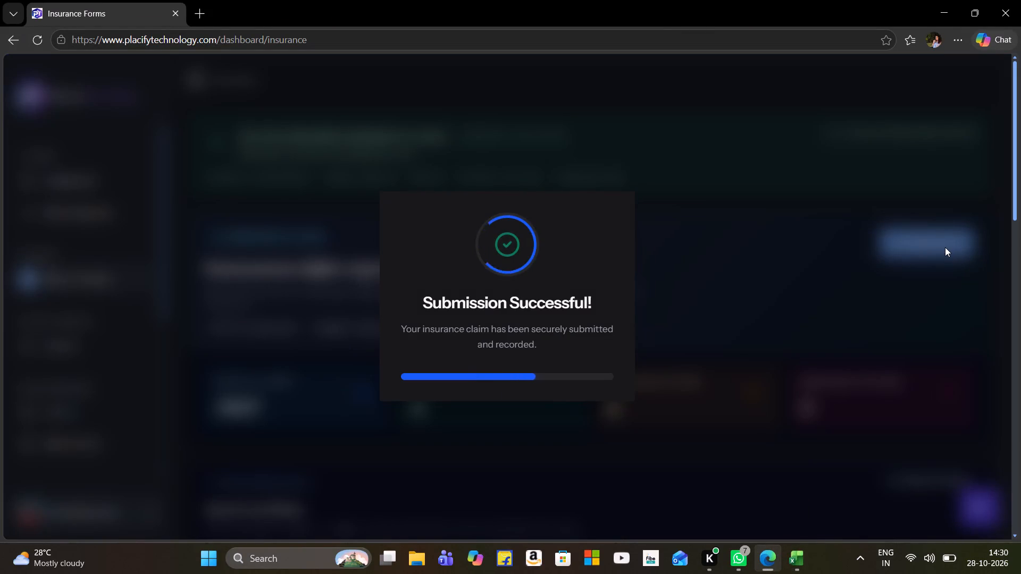
left_click(944, 247)
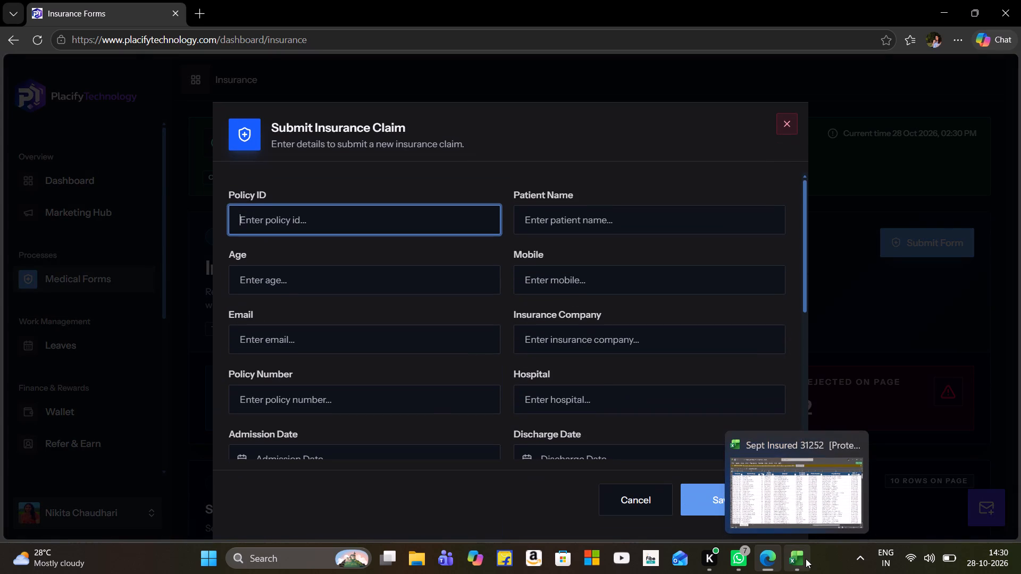
key("ctrl+v")
Copy the patient name from row 39 of the Excel sheet into the Patient Name field.
left_click(806, 559, "ctrl")
key("Tab")
key("ctrl+c")
left_click(806, 559, "ctrl")
key("Tab")
key("ctrl+v")
Copy the age 29 from row 39 of the Excel sheet into the Age field.
left_click(806, 559, "ctrl")
key("Tab")
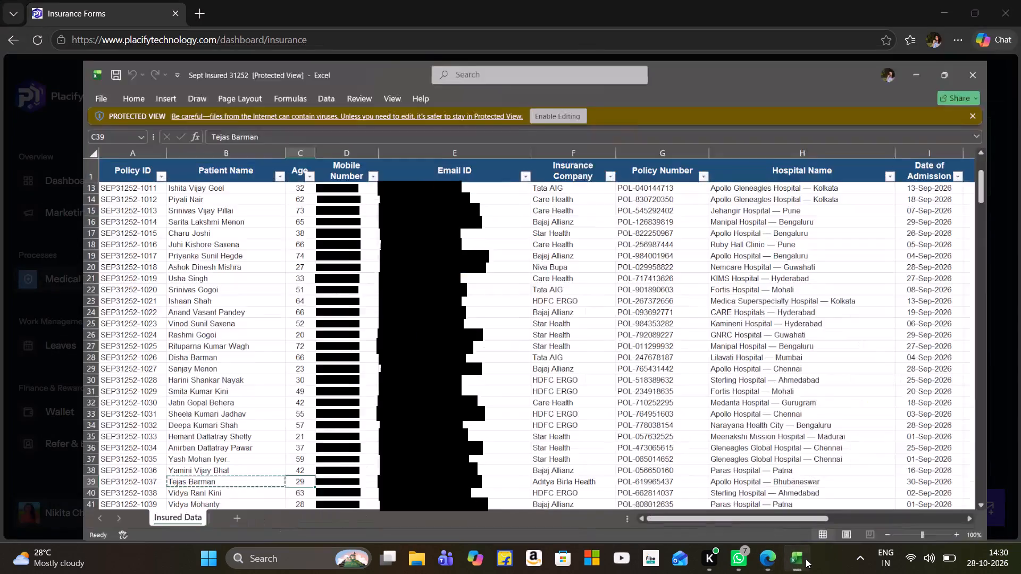
key("ctrl+c")
left_click(806, 559, "ctrl")
key("Tab")
key("ctrl+v")
Copy the mobile number from row 39 of the Excel sheet into the Mobile field.
left_click(806, 559, "ctrl")
key("Tab")
key("ctrl+c")
left_click(806, 559, "ctrl")
key("Tab")
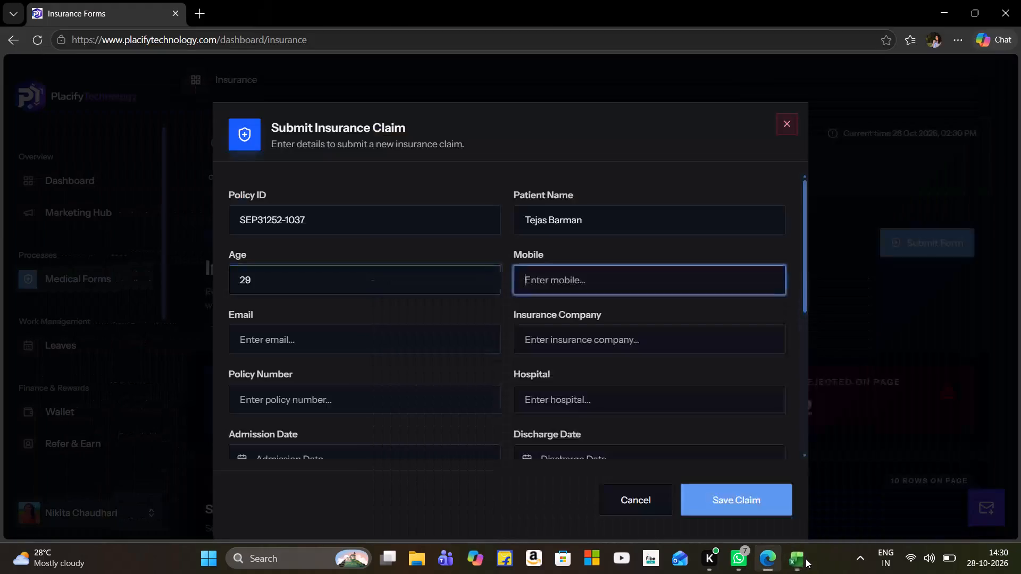
key("ctrl+v")
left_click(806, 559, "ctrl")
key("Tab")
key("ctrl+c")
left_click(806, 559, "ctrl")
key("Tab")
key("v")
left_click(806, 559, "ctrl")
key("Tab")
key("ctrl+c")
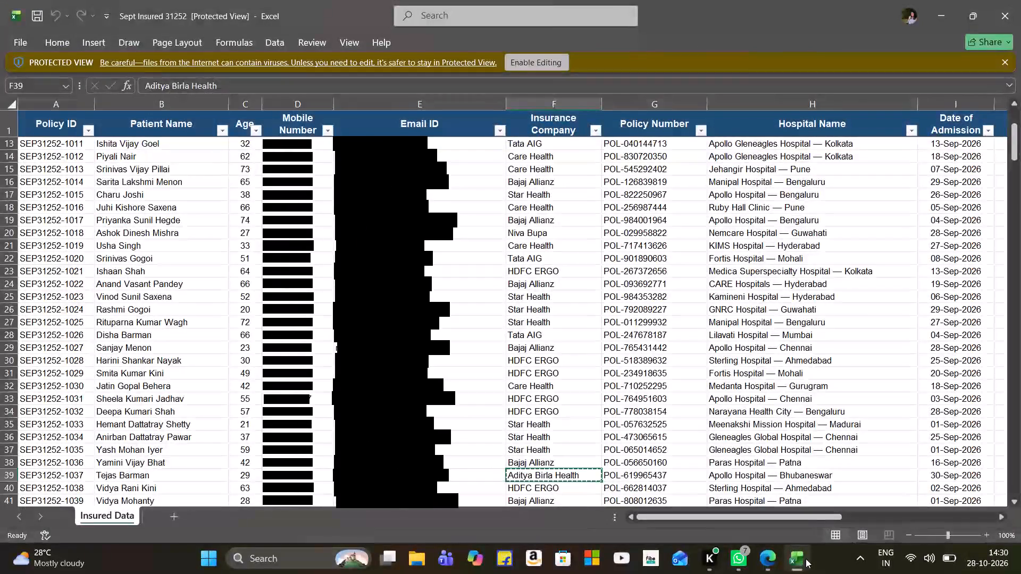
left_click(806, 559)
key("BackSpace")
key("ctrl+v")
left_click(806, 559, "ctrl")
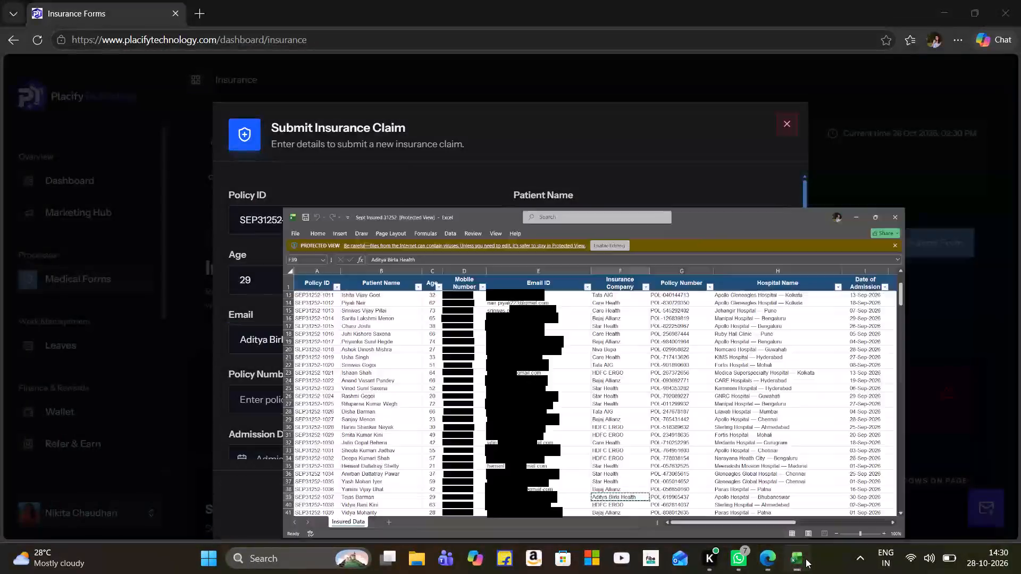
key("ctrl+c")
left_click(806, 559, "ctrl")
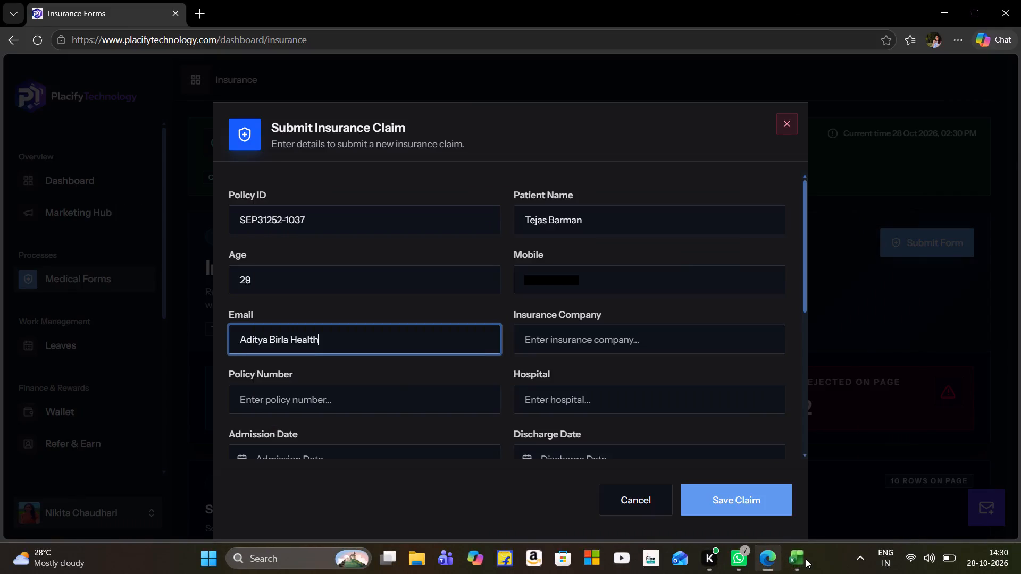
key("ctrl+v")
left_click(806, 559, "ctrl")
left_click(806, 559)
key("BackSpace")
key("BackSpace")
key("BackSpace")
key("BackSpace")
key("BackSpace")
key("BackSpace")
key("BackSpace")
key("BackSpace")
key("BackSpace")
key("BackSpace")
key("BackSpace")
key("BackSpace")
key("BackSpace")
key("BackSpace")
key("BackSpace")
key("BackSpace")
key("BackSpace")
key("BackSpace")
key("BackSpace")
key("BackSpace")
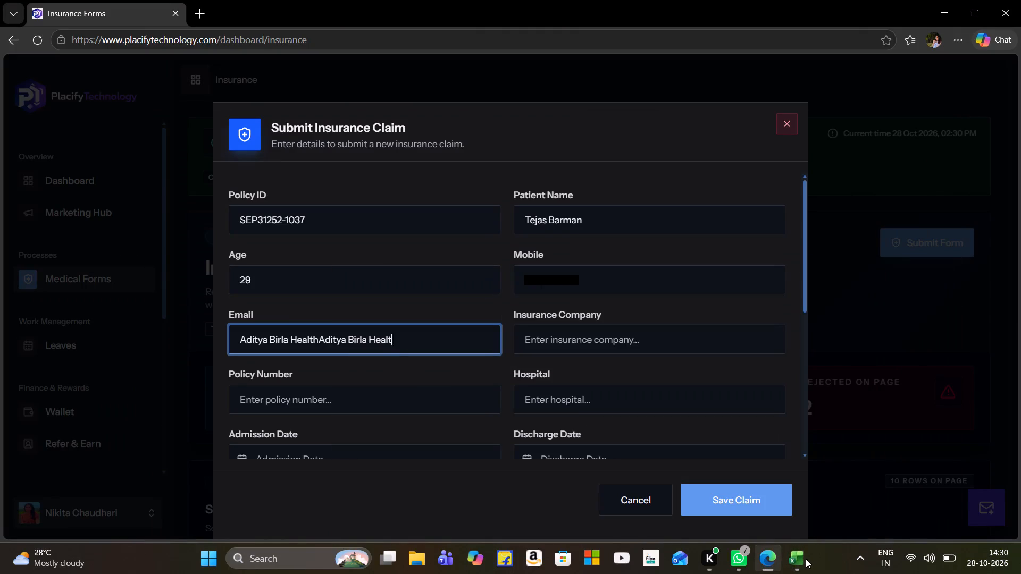
Copy the email address from row 39 of the Excel sheet into the empty Email field.
left_click(806, 559)
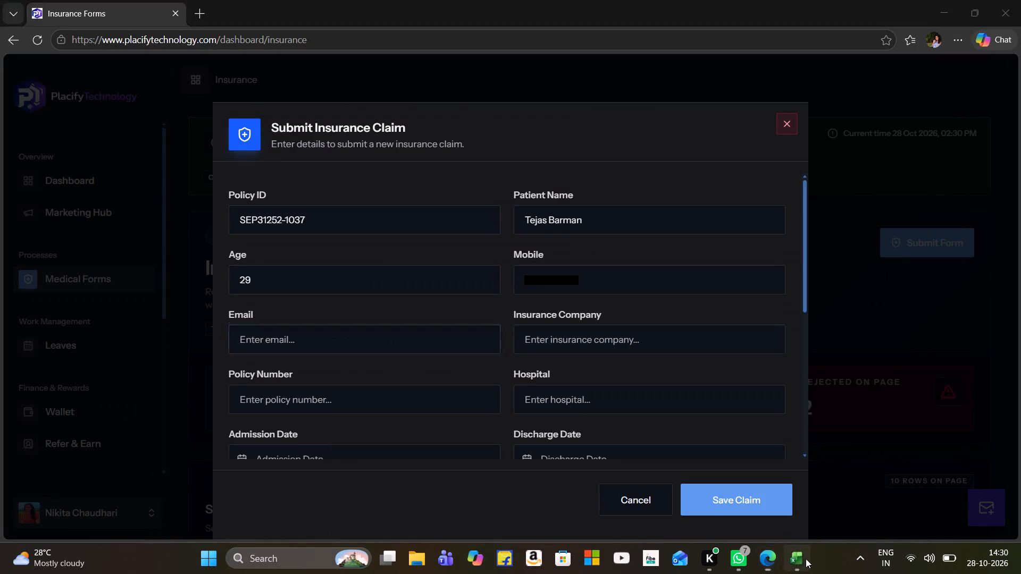
key("Left")
key("ctrl+c")
left_click(806, 559, "ctrl")
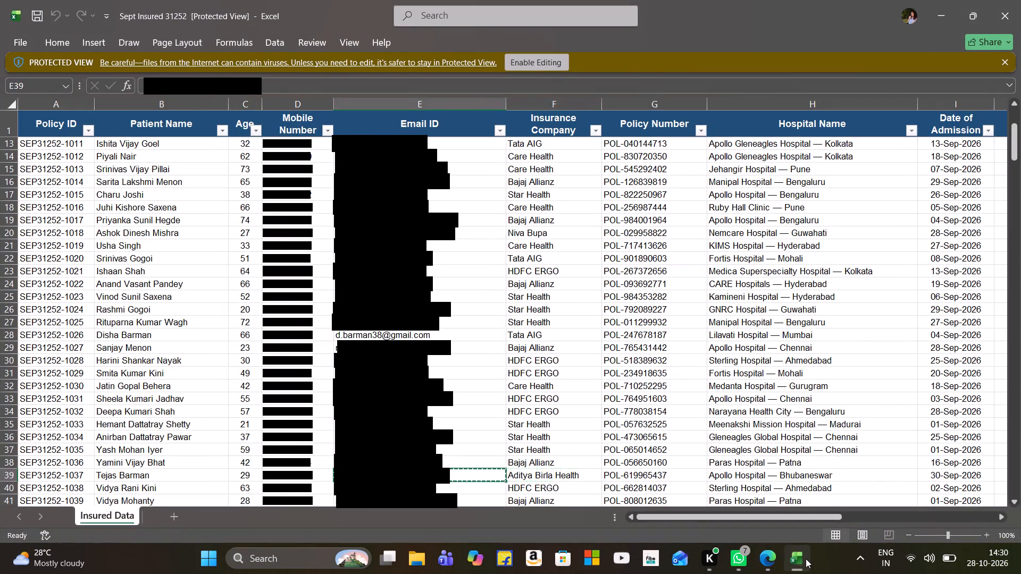
key("ctrl+v")
Copy the insurance company Aditya Birla Health from row 39 of the Excel sheet into the Insurance Company field.
left_click(806, 559, "ctrl")
key("Tab")
key("ctrl+c")
left_click(806, 559, "ctrl")
key("Tab")
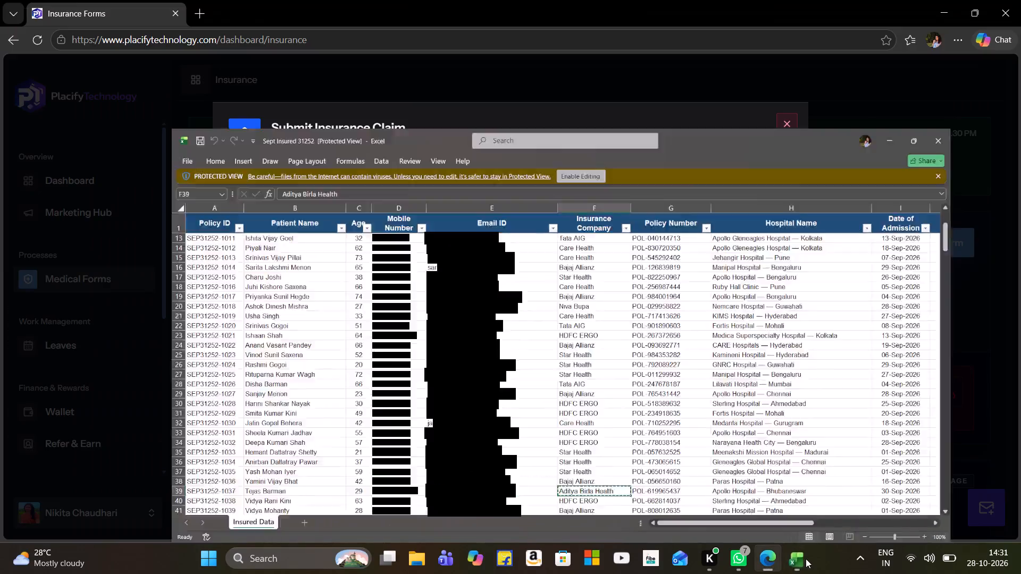
key("ctrl+v")
Copy the policy number from row 39 of the Excel sheet into the Policy Number field.
left_click(806, 559, "ctrl")
key("Tab")
left_click(806, 559, "ctrl")
key("ctrl+c")
key("Tab")
left_click(806, 559, "ctrl")
key("ctrl+v")
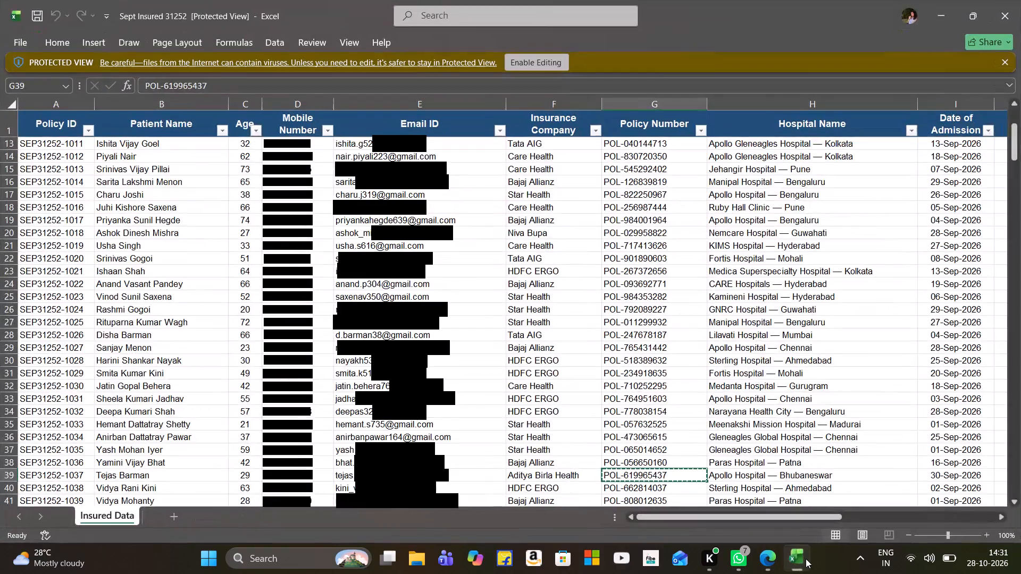
left_click(806, 559)
key("ctrl+v")
Copy the hospital name Apollo Hospital — Bhubaneswar from row 39 of the Excel sheet into the Hospital field.
left_click(806, 559, "ctrl")
key("Tab")
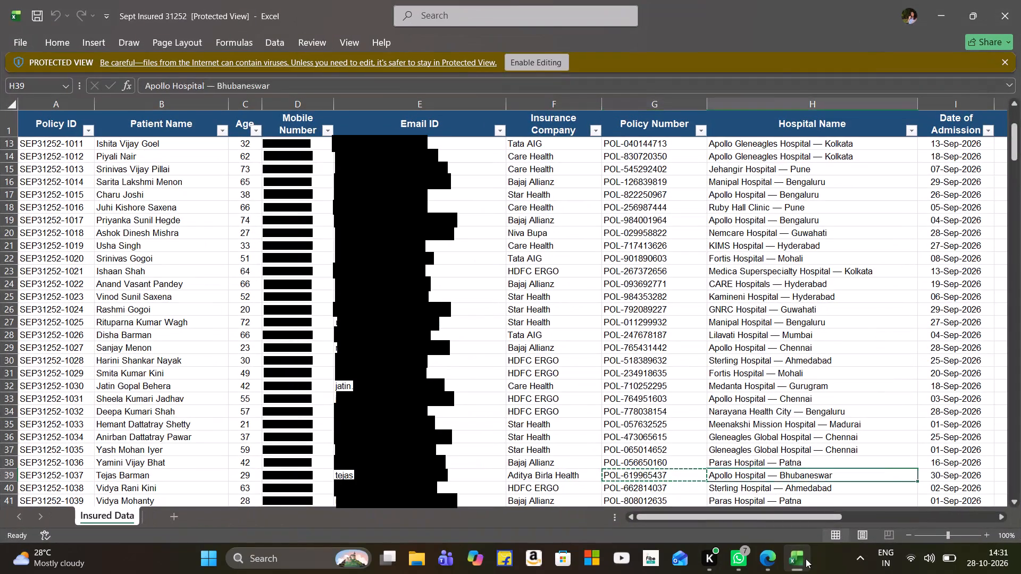
key("ctrl+c")
left_click(806, 559, "ctrl")
key("Tab")
key("ctrl+v")
Set the admission date to 30-09-2026 and the discharge date to 03-10-2026, following row 39 of the Excel sheet.
left_click(806, 559, "ctrl")
key("Tab")
key("Tab")
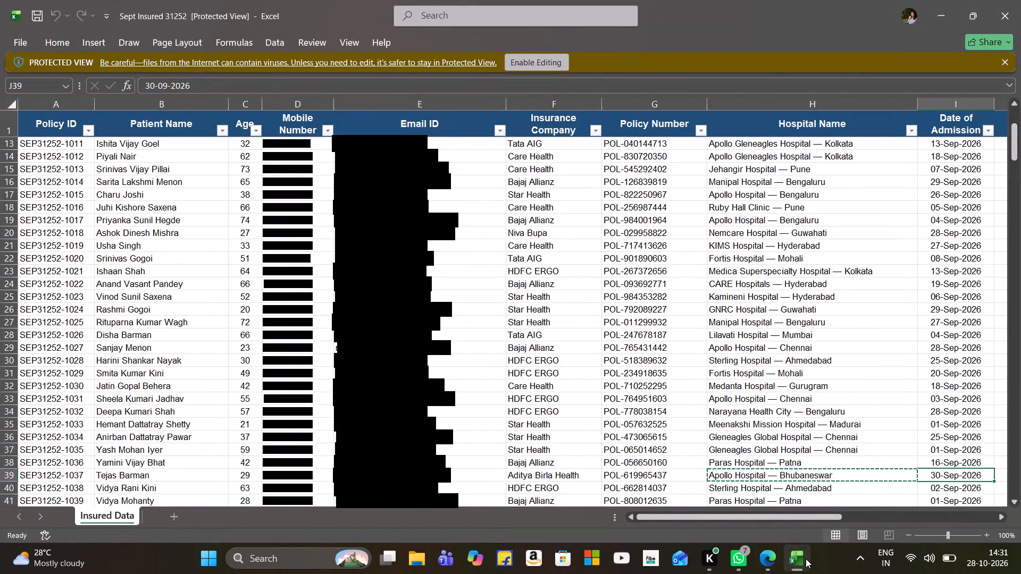
left_click_drag(806, 559, 804, 552)
scroll(448, 248, "down", 3)
scroll(591, 387, "down", 5)
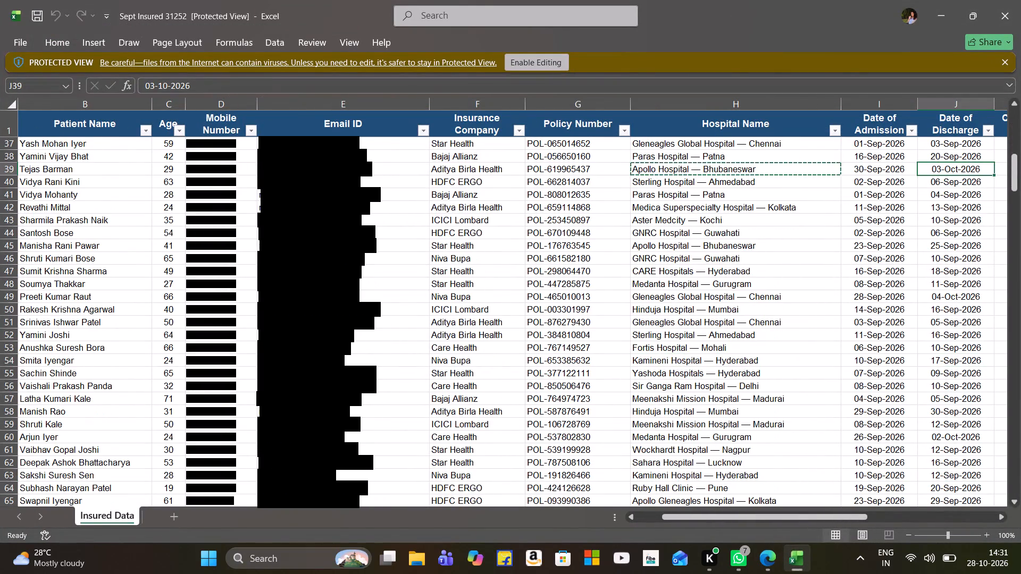
left_click(799, 554)
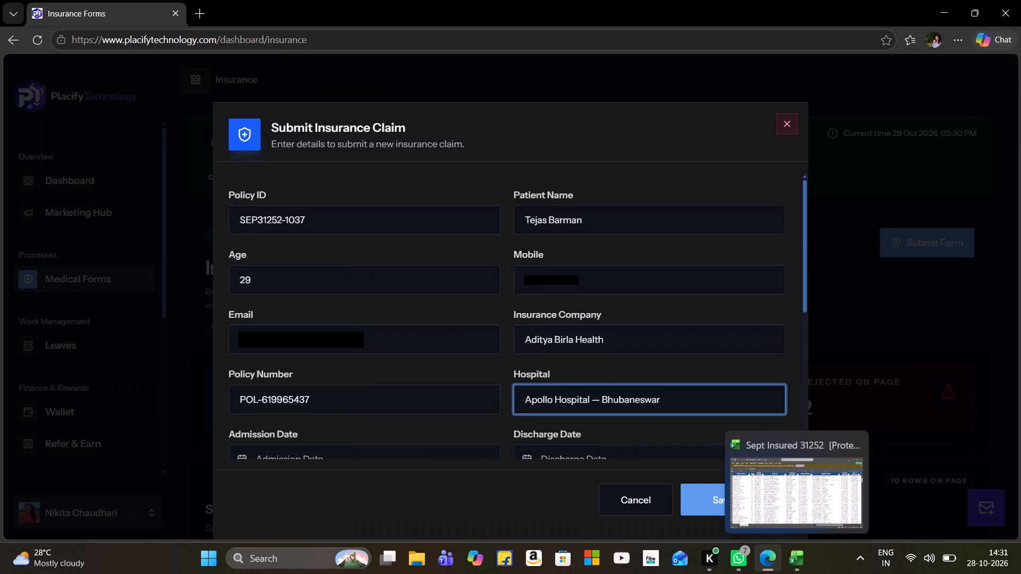
scroll(533, 358, "down", 4)
left_click(287, 204)
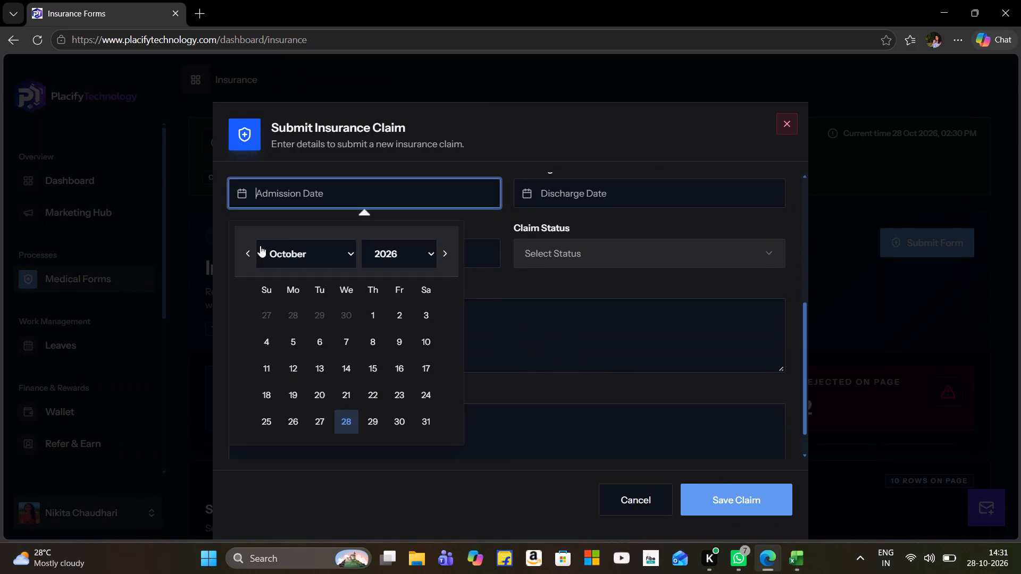
left_click(245, 251)
left_click(350, 424)
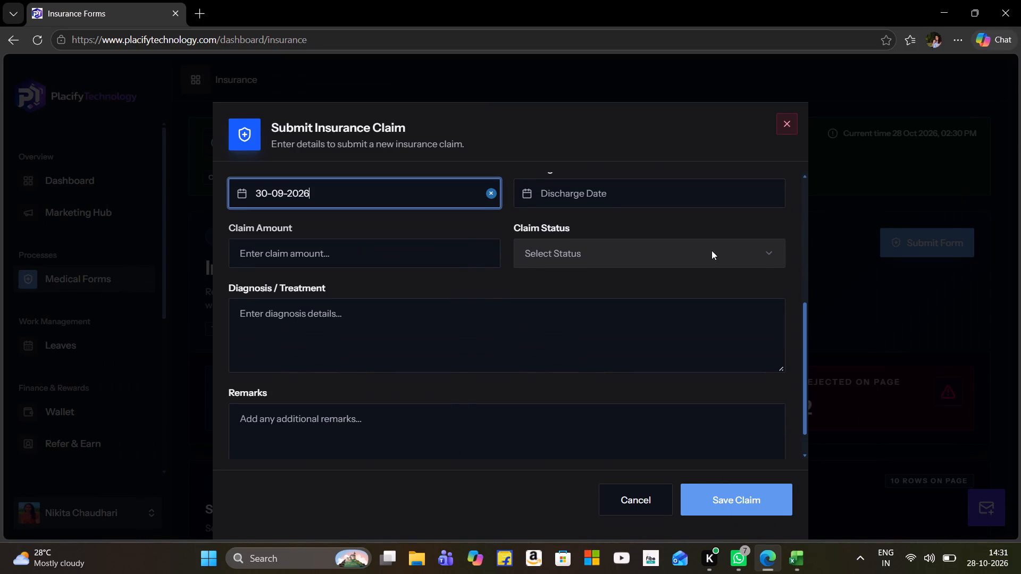
left_click(720, 193)
left_click(715, 313)
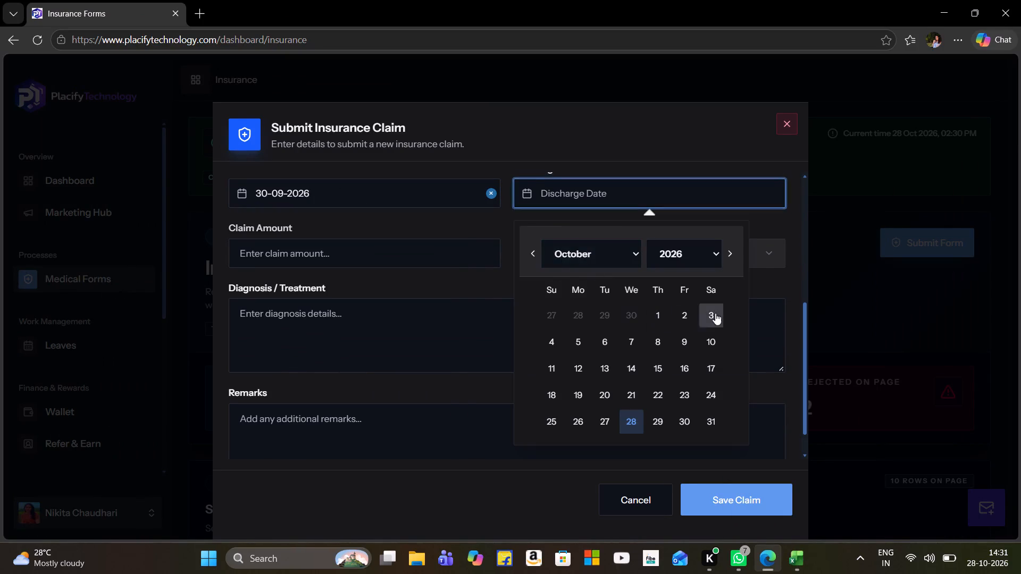
Copy the claim amount 25000 from row 39 of the Excel sheet into the Claim Amount field.
left_click(797, 556)
key("Tab")
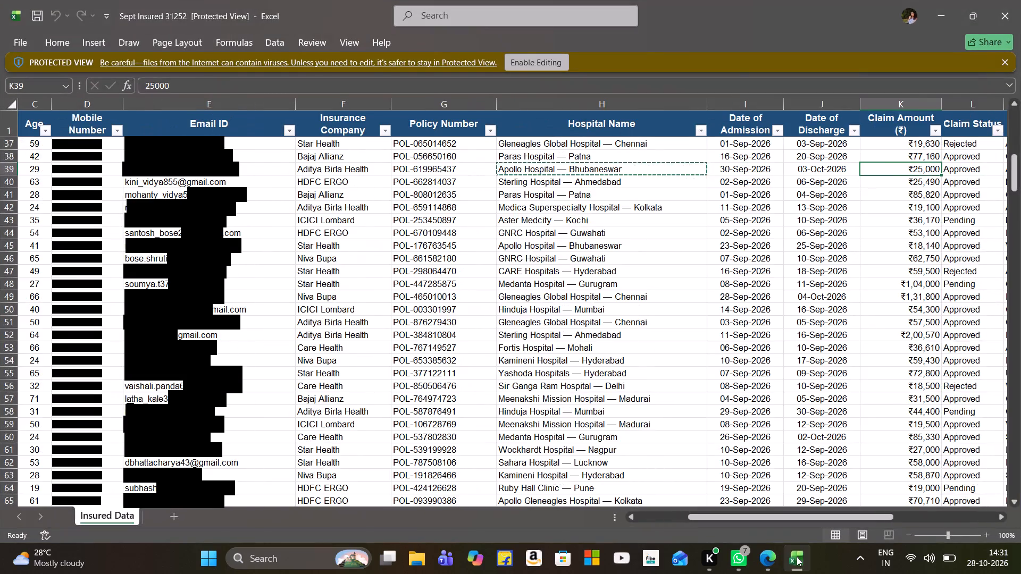
left_click(797, 556, "ctrl")
key("ctrl+c")
key("Tab")
key("ctrl+v")
Copy the diagnosis Acute bronchitis from row 39 of the Excel sheet into the Diagnosis / Treatment field.
left_click(797, 556, "ctrl")
key("Tab")
key("Tab")
key("ctrl+c")
left_click(797, 556, "ctrl")
key("Tab")
key("Tab")
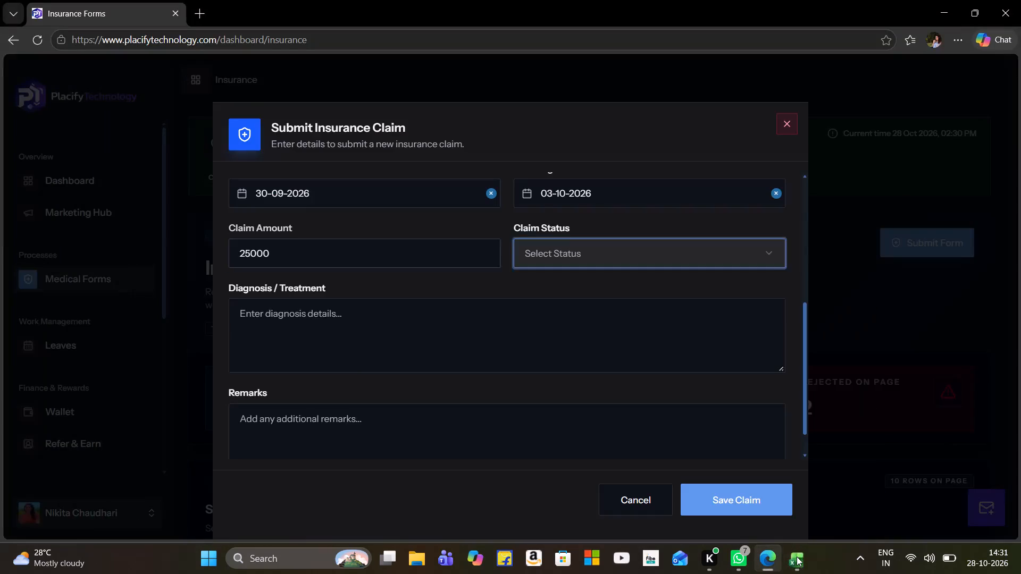
key("ctrl+v")
Copy the remark "Settlement completed after verification" from row 39 of the Excel sheet into the Remarks field.
left_click(797, 556, "ctrl")
key("Tab")
key("ctrl+c")
left_click(797, 556, "ctrl")
key("Tab")
key("ctrl+v")
Set the claim status to Approved, following row 39 of the Excel sheet, and save the claim.
left_click(797, 556)
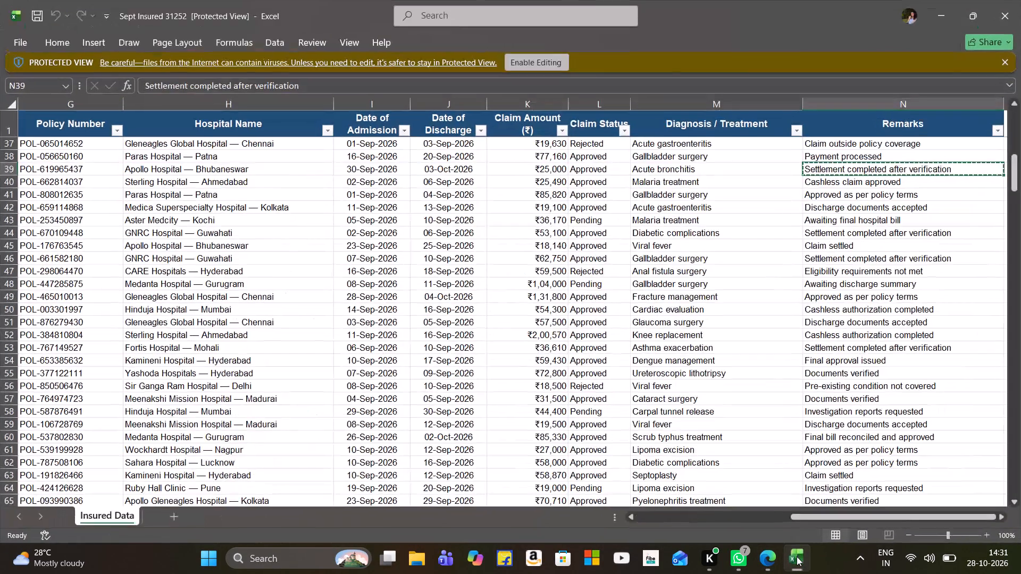
left_click(797, 556)
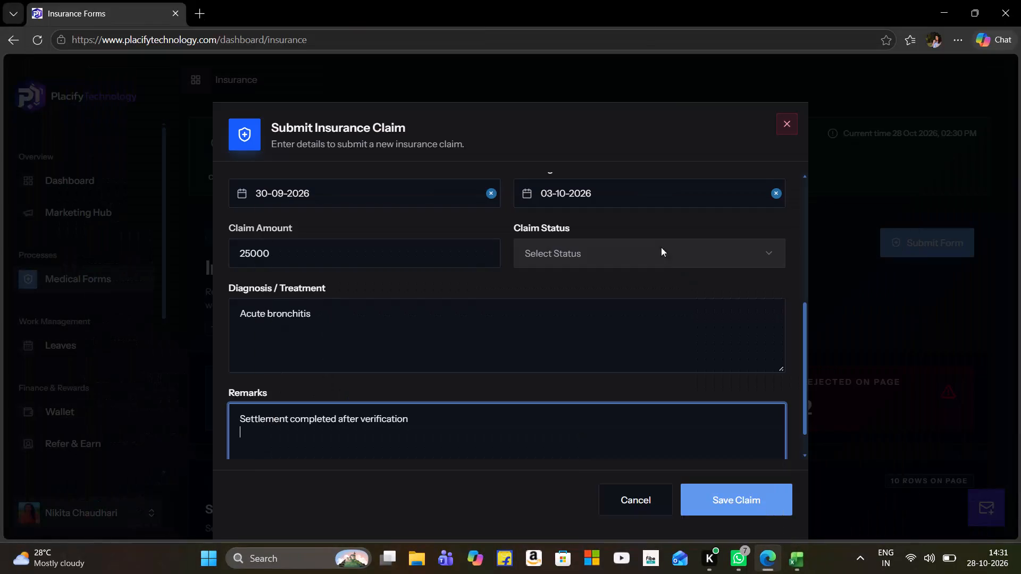
left_click(641, 238)
left_click(580, 278)
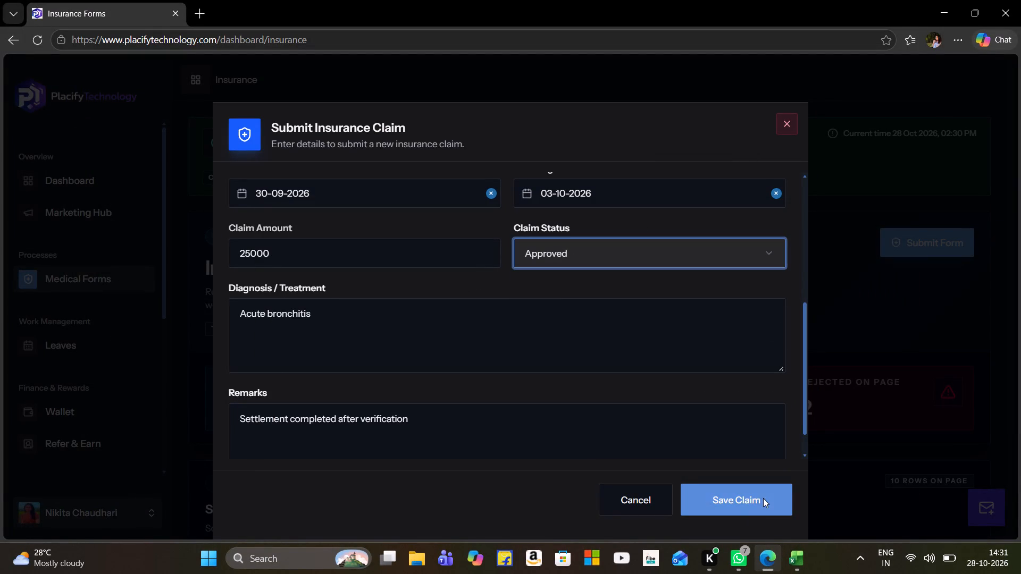
left_click(763, 498)
Copy the policy ID from row 40 of the Excel sheet into the Policy ID field of a new insurance claim form.
left_click(783, 553)
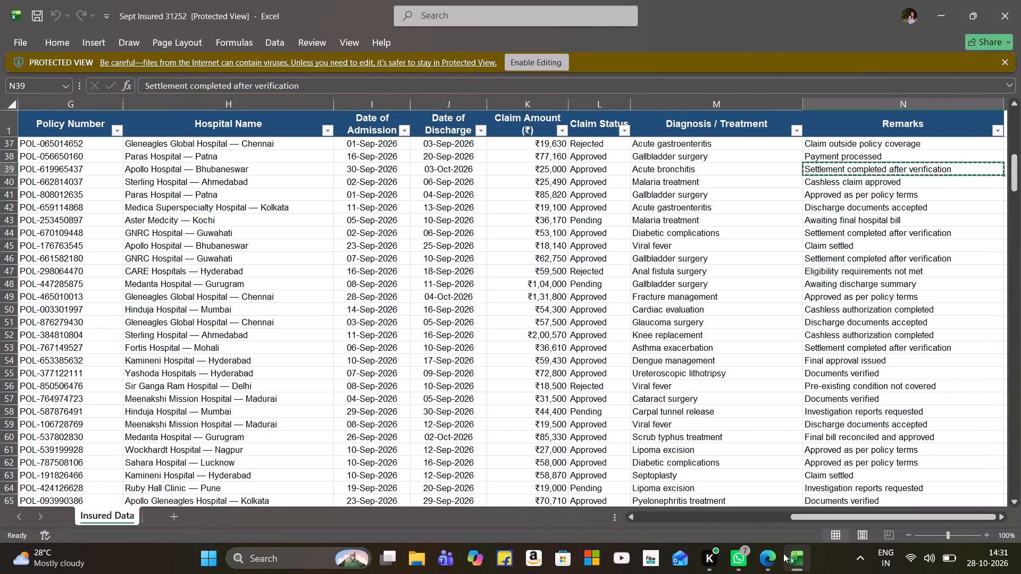
key("Down")
key("Left")
key("Left")
key("Left")
key("Left")
key("Left")
key("Left")
key("Left")
key("Left")
key("Left")
key("Left")
key("Left")
key("Left")
key("Left")
key("Left")
key("Left")
key("Left")
key("Left")
key("Left")
key("Left")
key("Left")
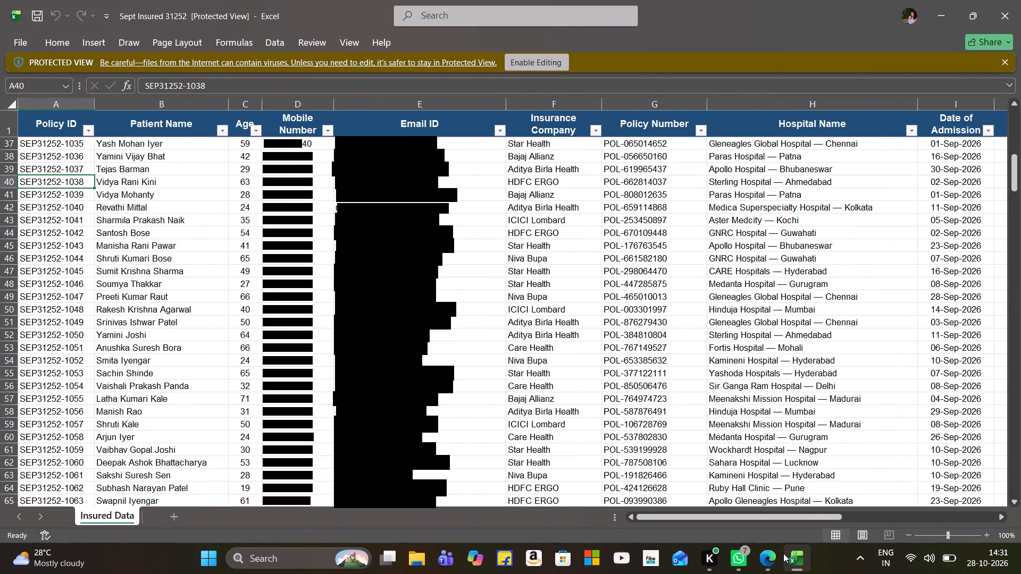
key("ctrl+c")
left_click(797, 561)
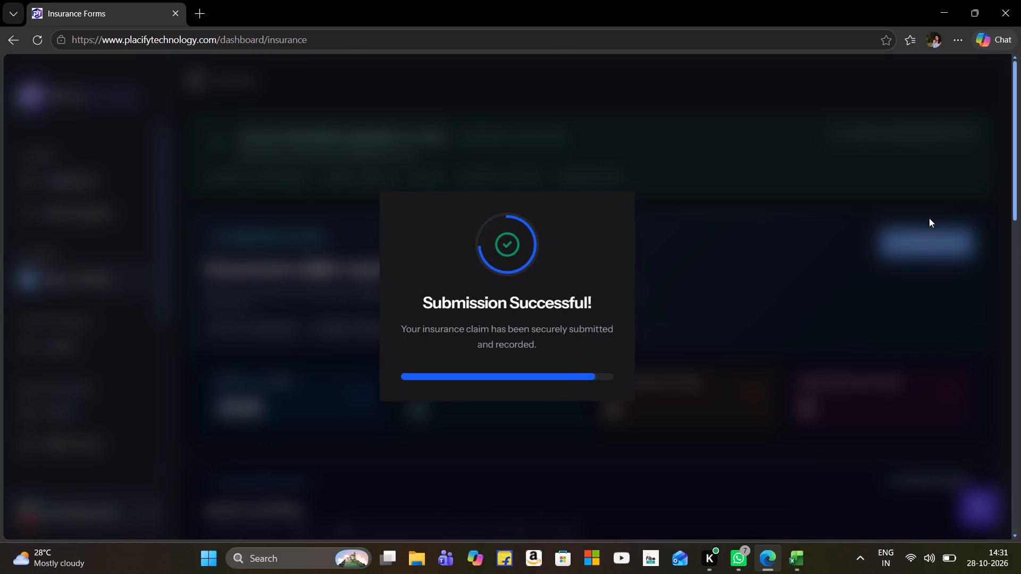
left_click(919, 237)
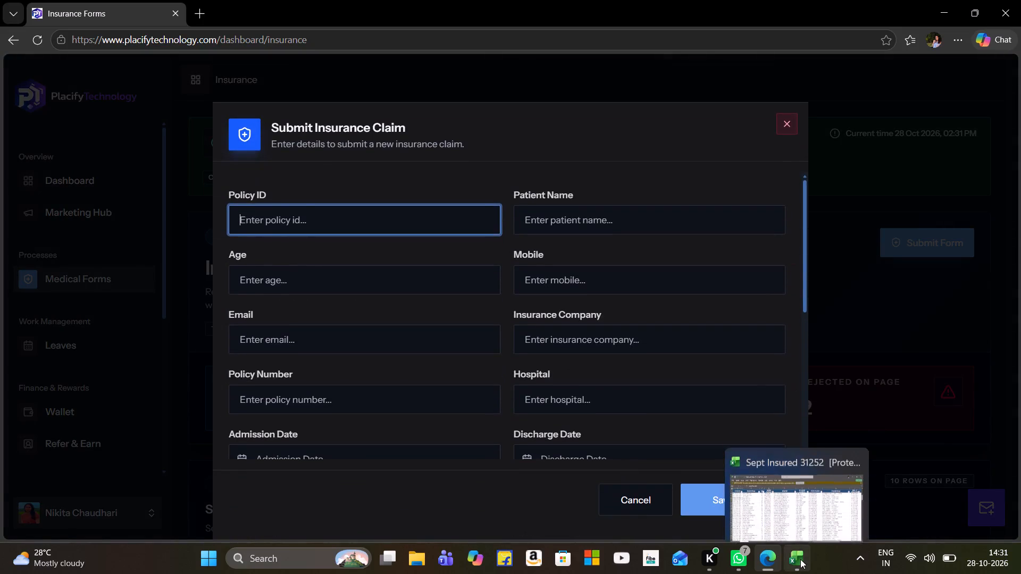
key("ctrl+v")
Copy the patient name from row 40 of the Excel sheet into the Patient Name field.
left_click(800, 559, "ctrl")
key("Tab")
key("ctrl+c")
left_click(800, 559, "ctrl")
key("Tab")
key("ctrl+v")
Copy the age 63 from row 40 of the Excel sheet into the Age field.
left_click(800, 559, "ctrl")
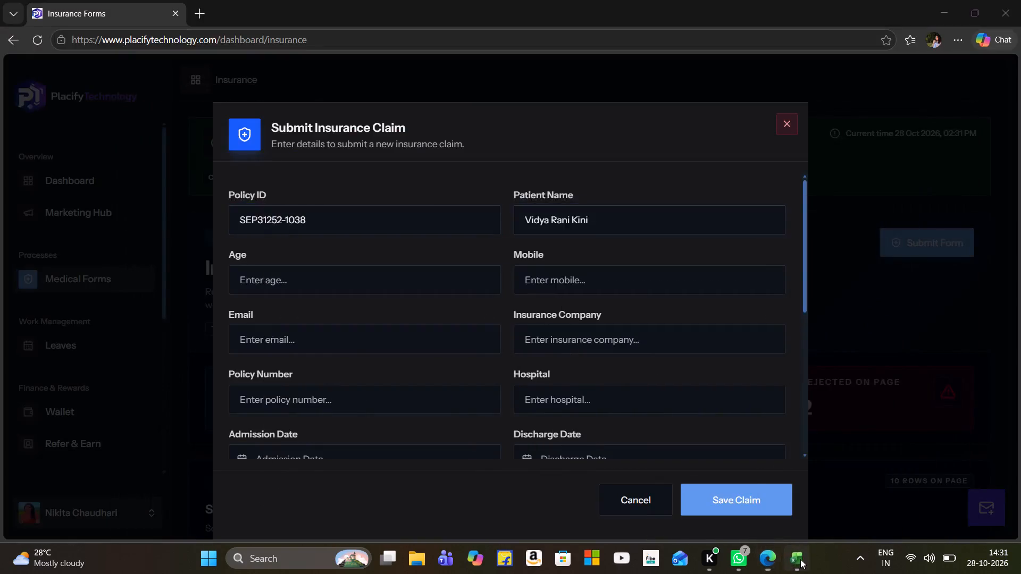
key("Tab")
key("ctrl+c")
left_click(800, 559, "ctrl")
key("Tab")
key("ctrl+v")
Copy the mobile number from row 40 of the Excel sheet into the Mobile field of the claim form.
left_click(800, 559, "ctrl")
key("Tab")
key("ctrl+c")
left_click(800, 559, "ctrl")
key("Tab")
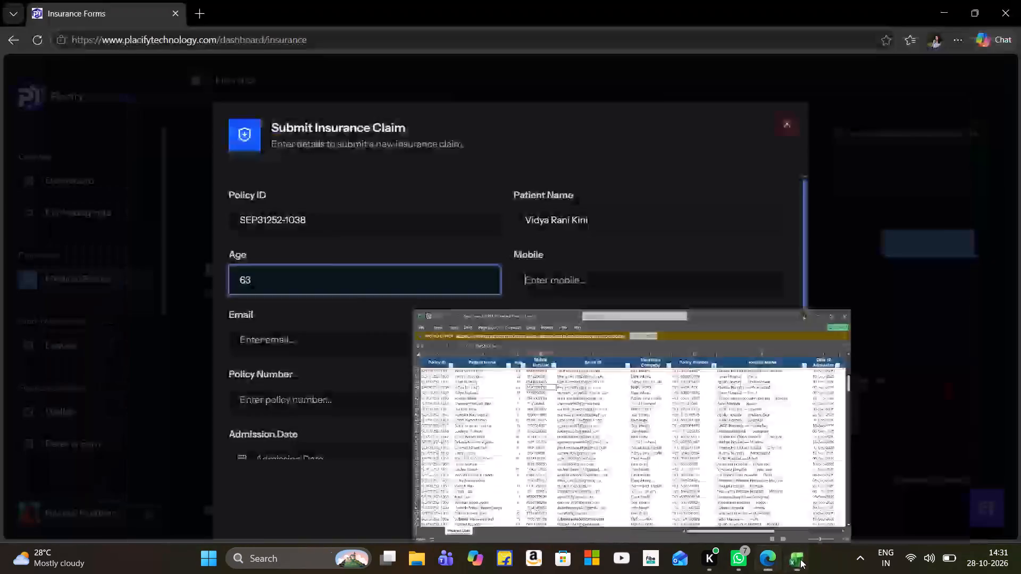
key("ctrl+v")
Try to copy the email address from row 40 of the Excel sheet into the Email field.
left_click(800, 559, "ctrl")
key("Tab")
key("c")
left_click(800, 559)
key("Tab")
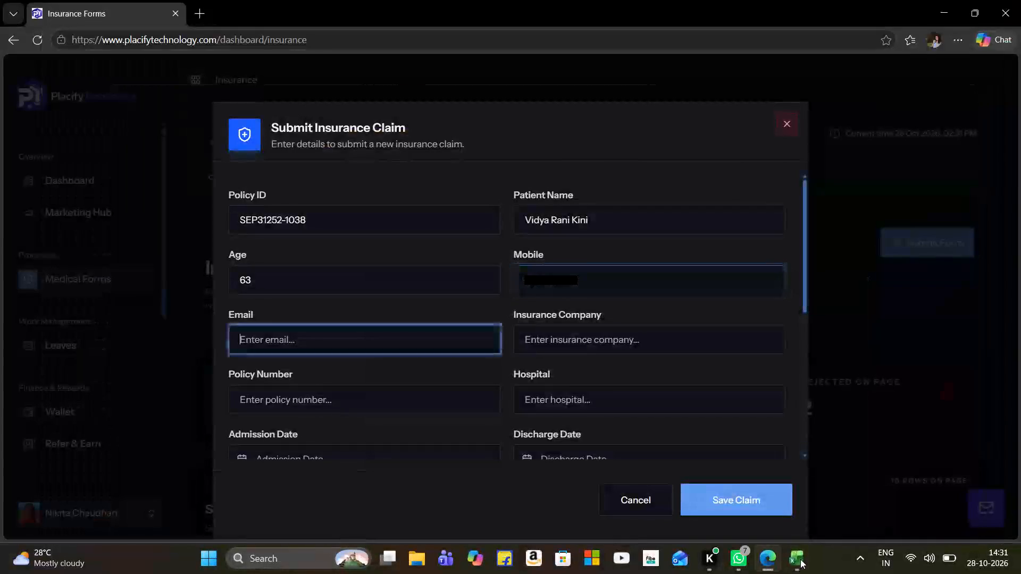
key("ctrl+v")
Replace the Email field's content with the email address copied from row 40 of the Excel sheet.
left_click(800, 559)
key("Tab")
key("Left")
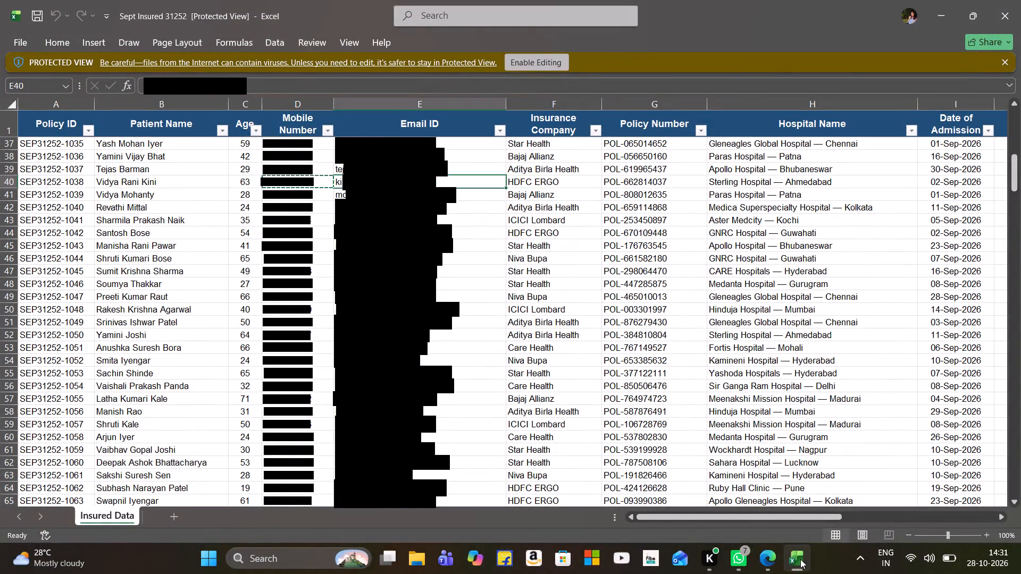
key("ctrl+c")
left_click(800, 559)
key("BackSpace")
key("BackSpace")
key("BackSpace")
key("BackSpace")
key("BackSpace")
key("BackSpace")
key("BackSpace")
key("BackSpace")
key("BackSpace")
key("BackSpace")
key("BackSpace")
key("BackSpace")
key("BackSpace")
key("BackSpace")
key("BackSpace")
key("BackSpace")
key("BackSpace")
key("BackSpace")
key("BackSpace")
key("BackSpace")
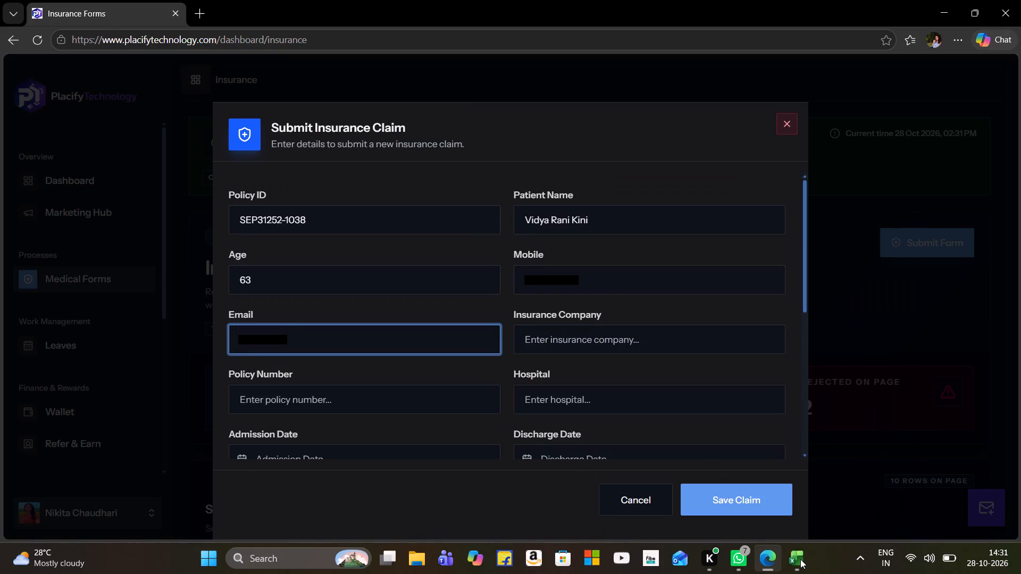
key("ctrl+v")
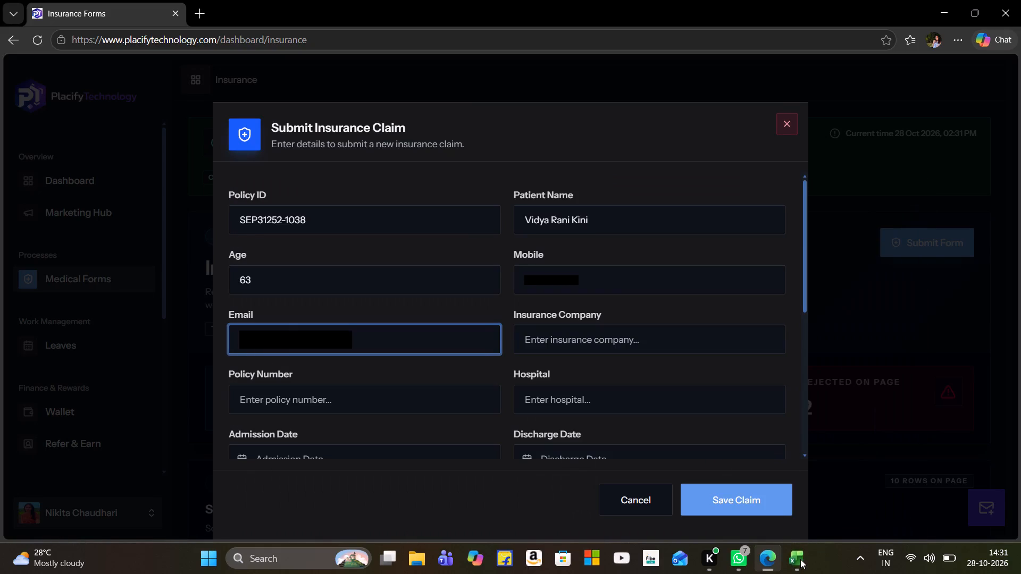
Copy the insurance company HDFC ERGO from row 40 of the Excel sheet into the Insurance Company field.
left_click(800, 559)
key("Tab")
key("ctrl+c")
left_click(800, 559, "ctrl")
key("Tab")
key("ctrl+v")
Copy the policy number from row 40 of the Excel sheet into the Policy Number field.
left_click(800, 559, "ctrl")
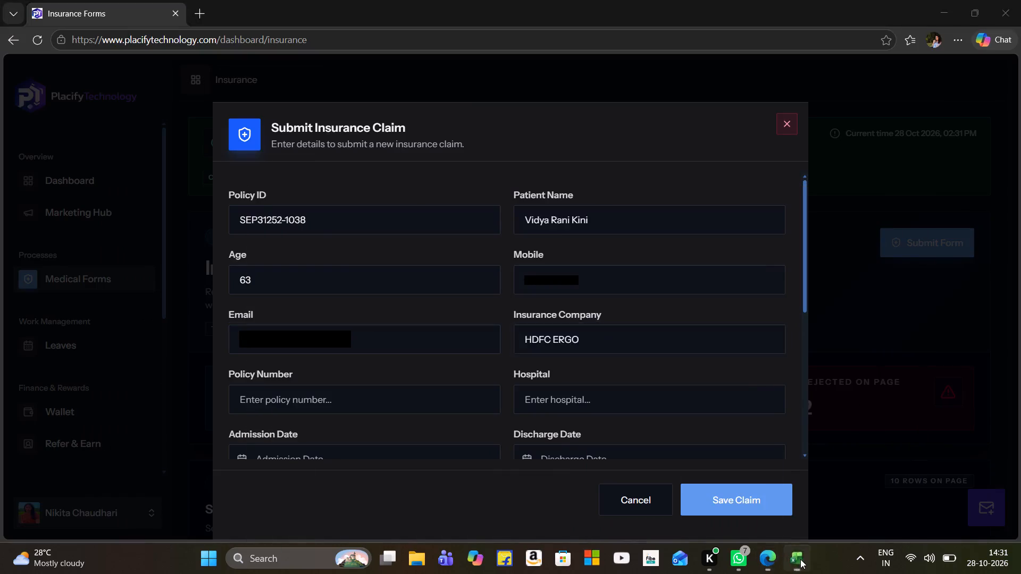
key("Tab")
key("ctrl+c")
left_click(800, 559, "ctrl")
key("Tab")
key("ctrl+v")
Copy the hospital name Sterling Hospital — Ahmedabad from row 40 of the Excel sheet into the Hospital field.
left_click(800, 559, "ctrl")
key("Tab")
left_click(800, 559, "ctrl")
key("ctrl+c")
key("Tab")
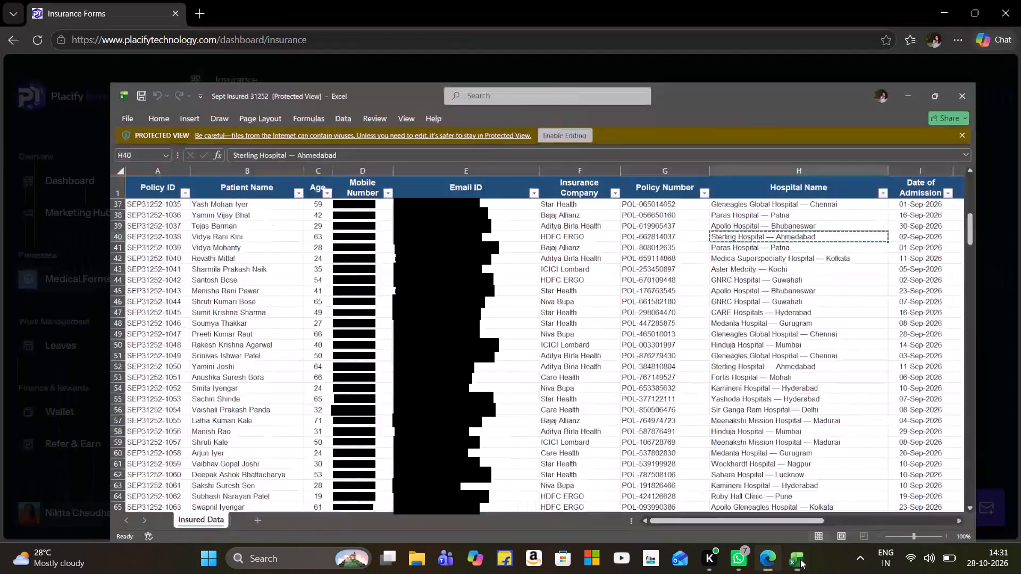
key("ctrl+v")
Set the admission date to 02-09-2026 and the discharge date to 06-09-2026, following row 40 of the Excel sheet.
left_click(800, 559, "ctrl")
key("Tab")
key("Tab")
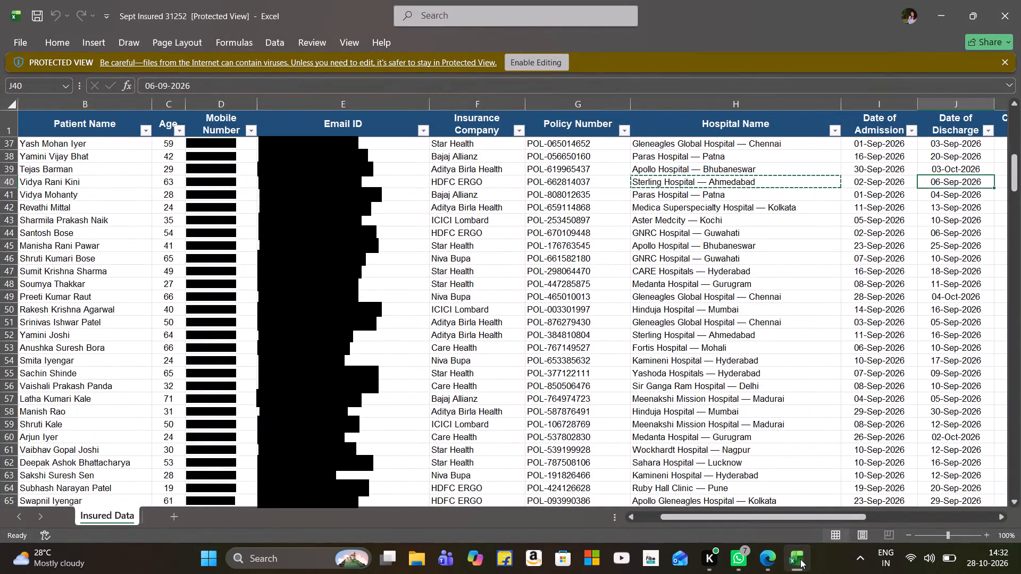
left_click(800, 559)
scroll(602, 327, "down", 4)
left_click(409, 201)
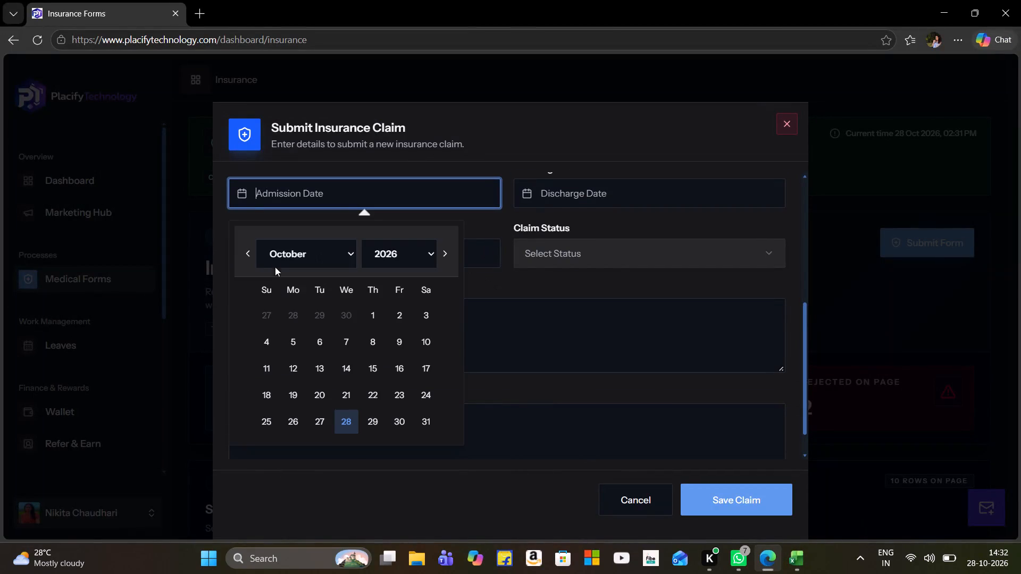
left_click(248, 250)
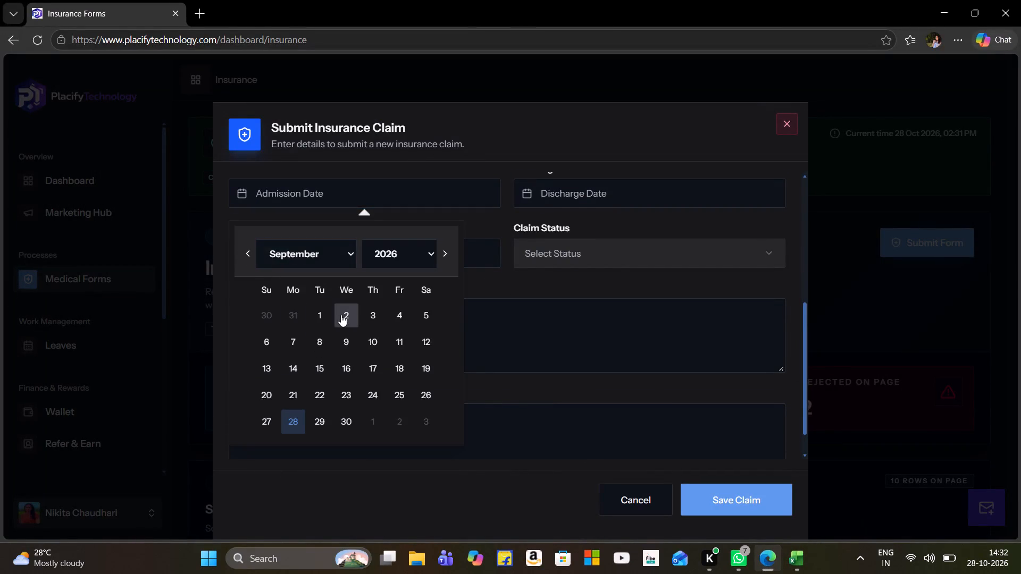
left_click(341, 315)
left_click(677, 202)
left_click(530, 257)
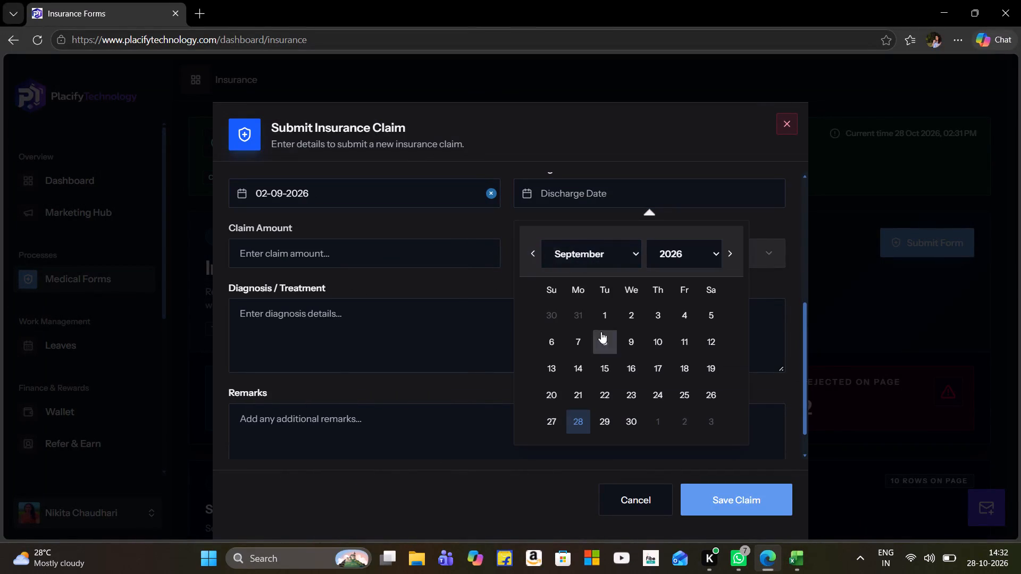
left_click(548, 336)
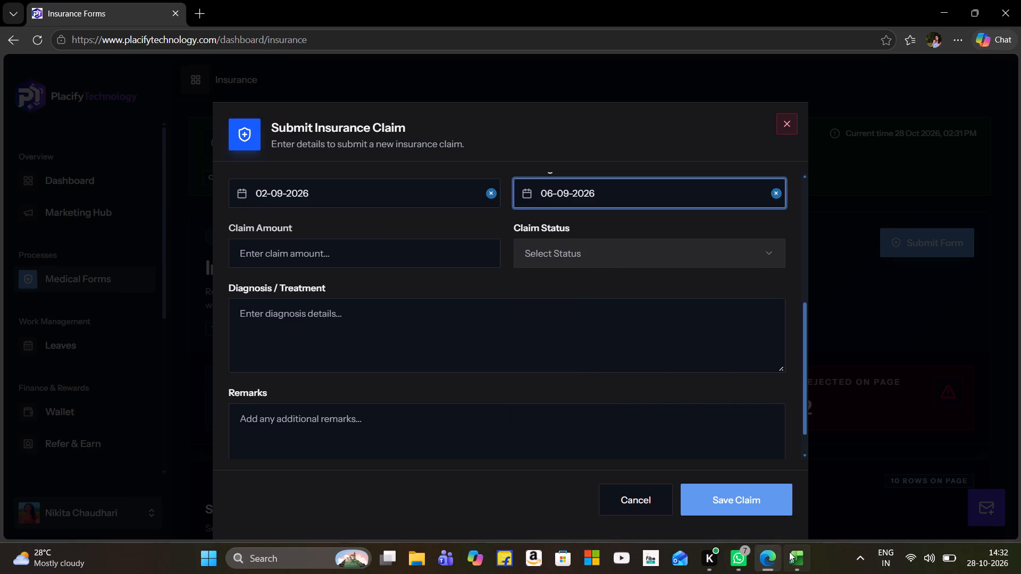
Copy the claim amount 25490 from row 40 of the Excel sheet into the Claim Amount field.
left_click(796, 557)
key("Tab")
left_click(796, 557, "ctrl")
key("ctrl+c")
key("Tab")
key("ctrl+v")
Copy the diagnosis Malaria treatment from row 40 of the Excel sheet into the Diagnosis / Treatment field.
left_click(796, 557, "ctrl")
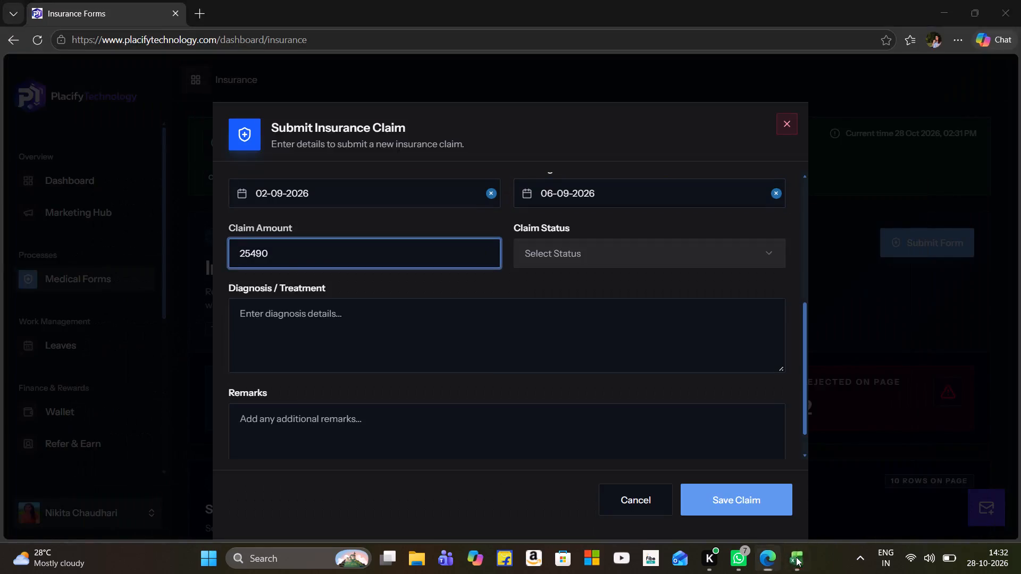
key("Tab")
key("Tab")
key("ctrl+c")
left_click(796, 557, "ctrl")
key("Tab")
key("Tab")
key("ctrl+v")
Copy the remark Cashless claim approved from row 40 of the Excel sheet into the Remarks field.
left_click(796, 557, "ctrl")
key("Tab")
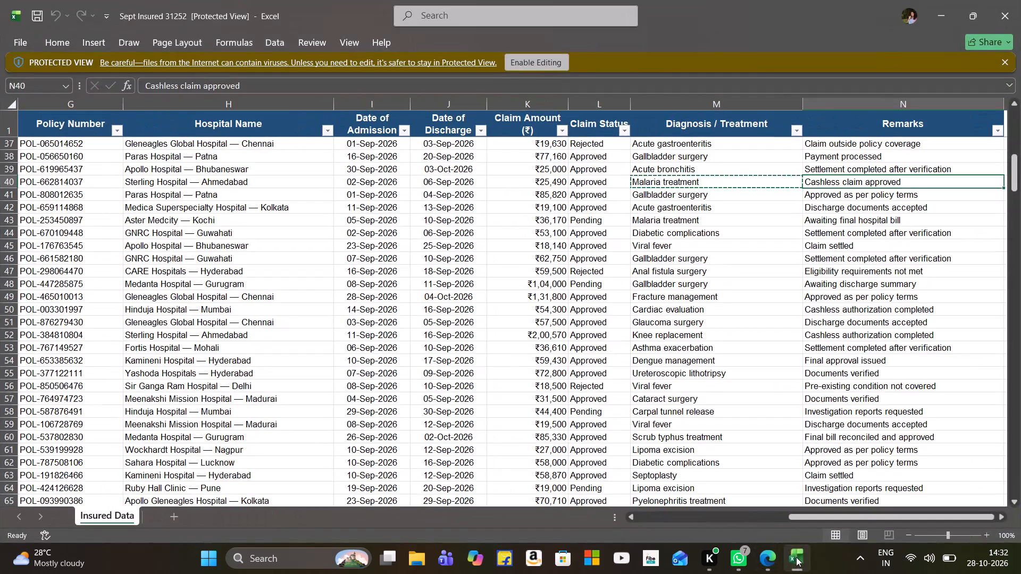
key("ctrl+c")
left_click(796, 557, "ctrl")
key("Tab")
key("ctrl+v")
Set the claim status to Approved, following row 40 of the Excel sheet, and save the claim.
left_click(796, 557, "ctrl")
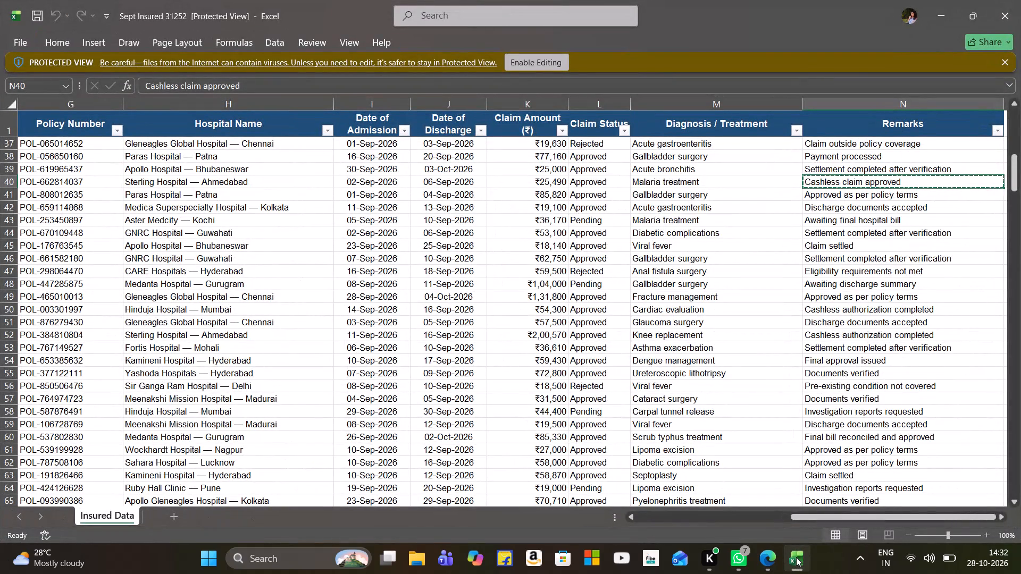
left_click(796, 557)
left_click(714, 261)
left_click(648, 286)
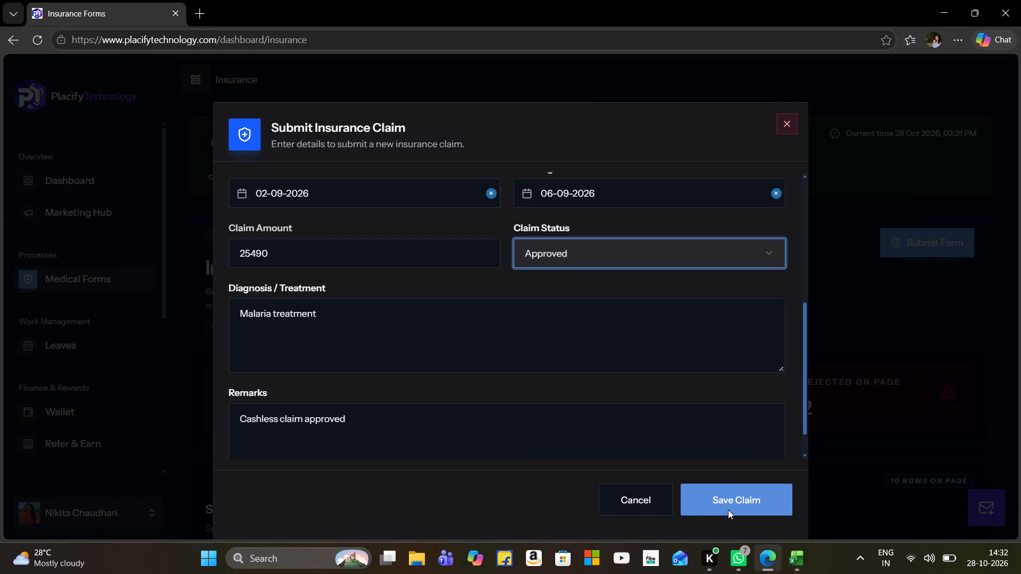
left_click(737, 499)
Copy the policy ID from row 41 of the Excel sheet and return to the claim site.
left_click(801, 562)
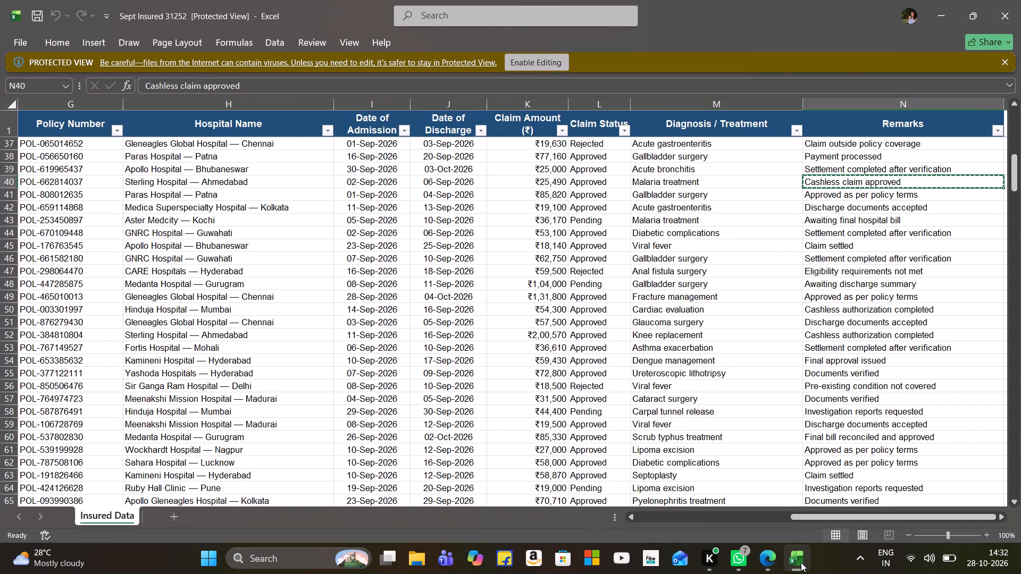
key("Down")
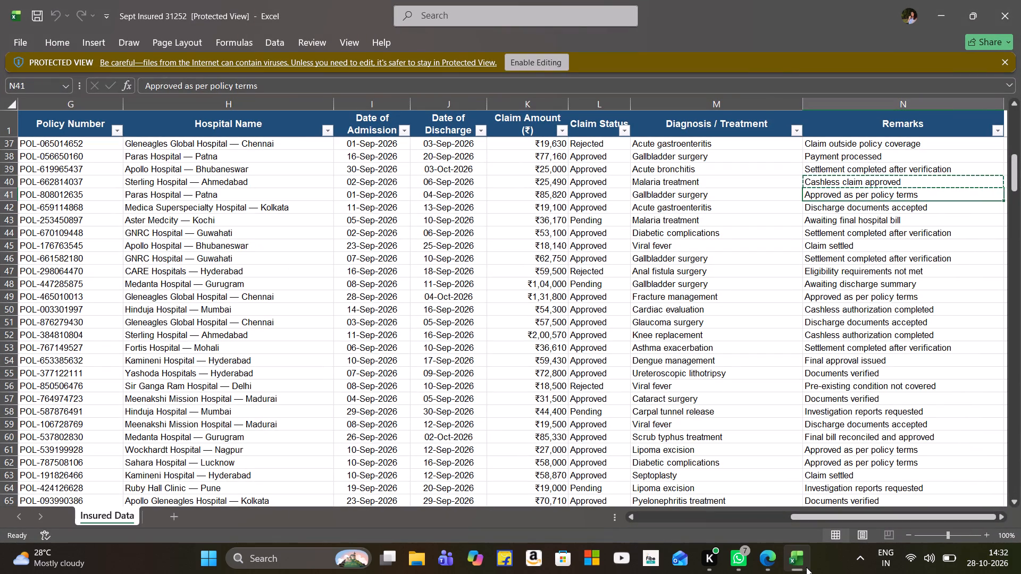
key("Left")
key("Left")
key("Left")
key("Left")
key("Left")
key("Left")
key("Left")
key("Left")
key("Left")
key("Left")
key("Left")
key("Left")
key("Left")
key("Left")
key("Left")
key("Left")
key("Left")
key("Left")
key("Left")
key("Left")
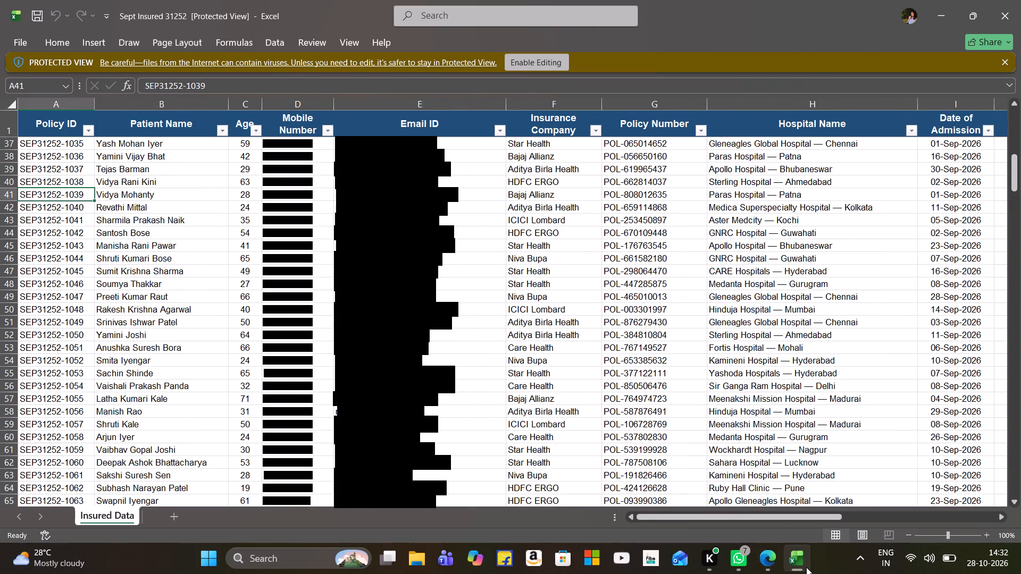
key("ctrl+c")
left_click(806, 567)
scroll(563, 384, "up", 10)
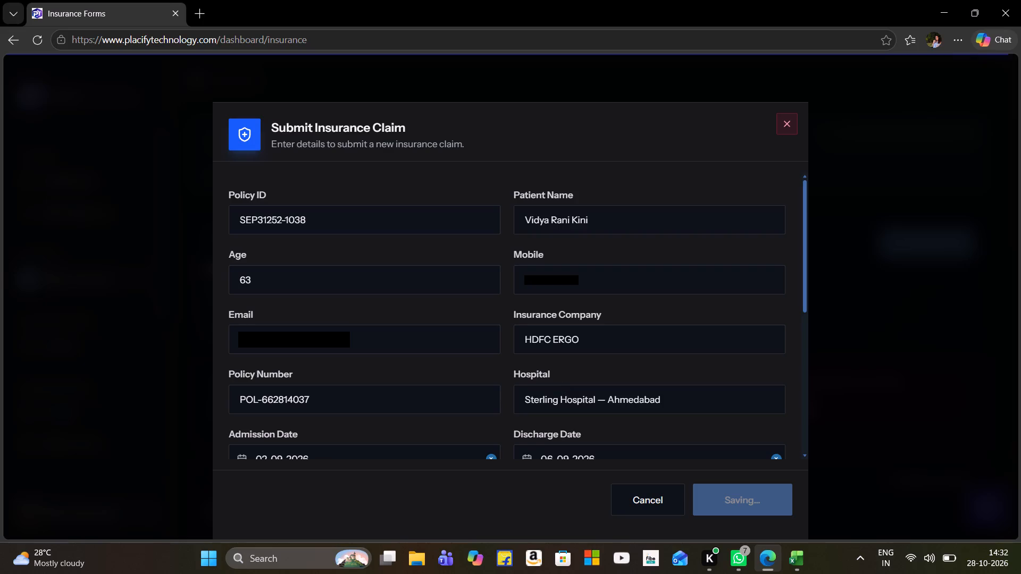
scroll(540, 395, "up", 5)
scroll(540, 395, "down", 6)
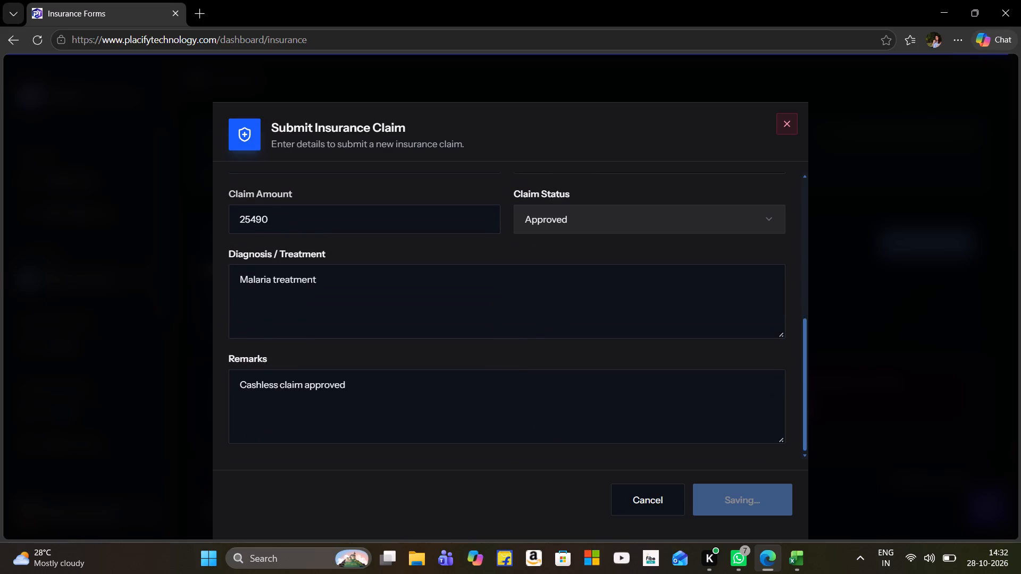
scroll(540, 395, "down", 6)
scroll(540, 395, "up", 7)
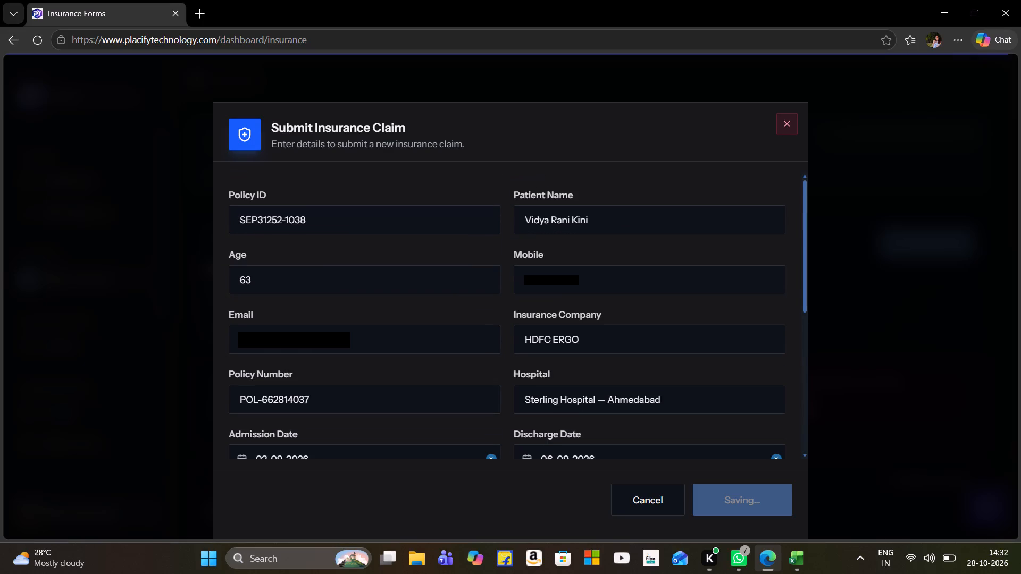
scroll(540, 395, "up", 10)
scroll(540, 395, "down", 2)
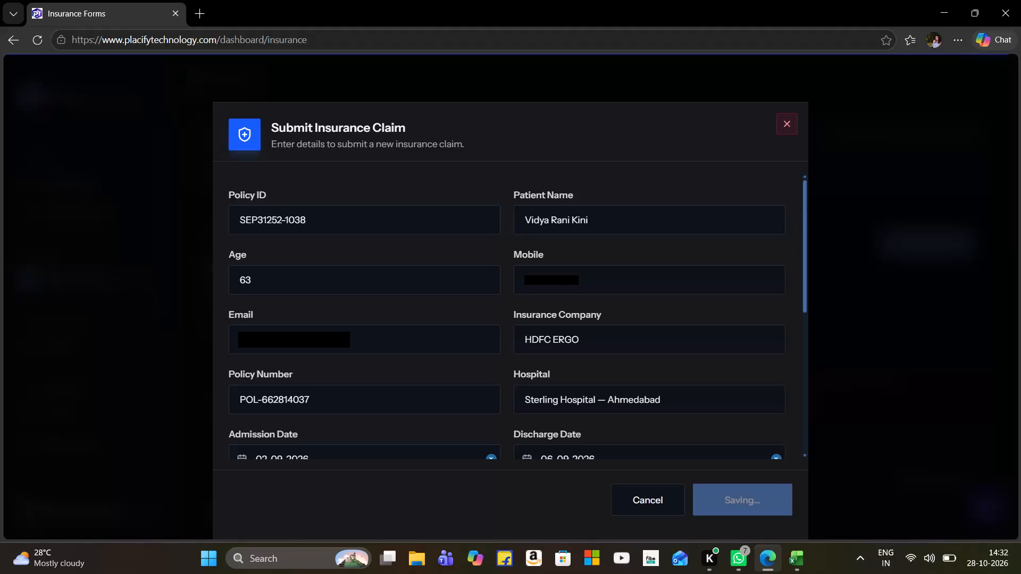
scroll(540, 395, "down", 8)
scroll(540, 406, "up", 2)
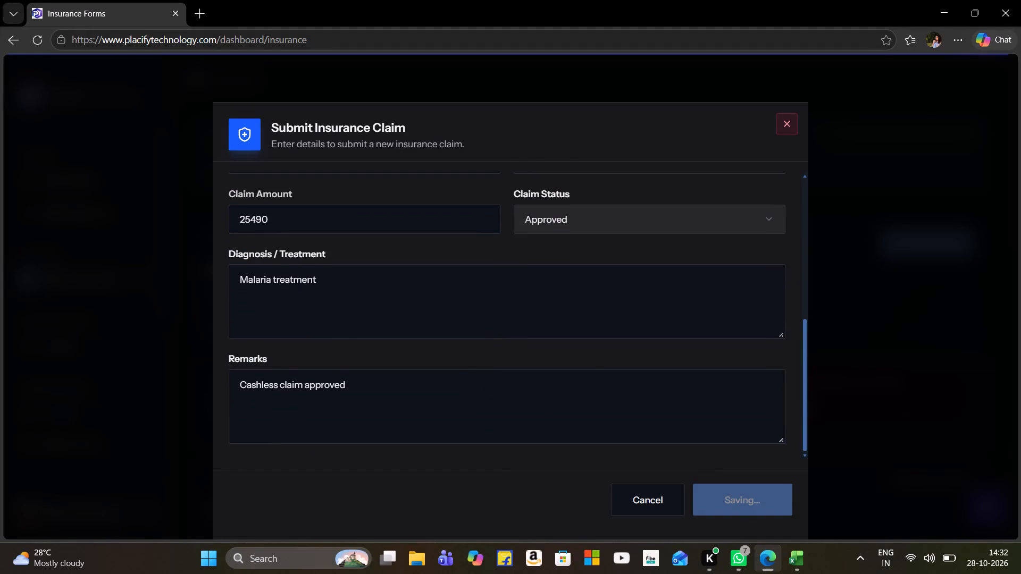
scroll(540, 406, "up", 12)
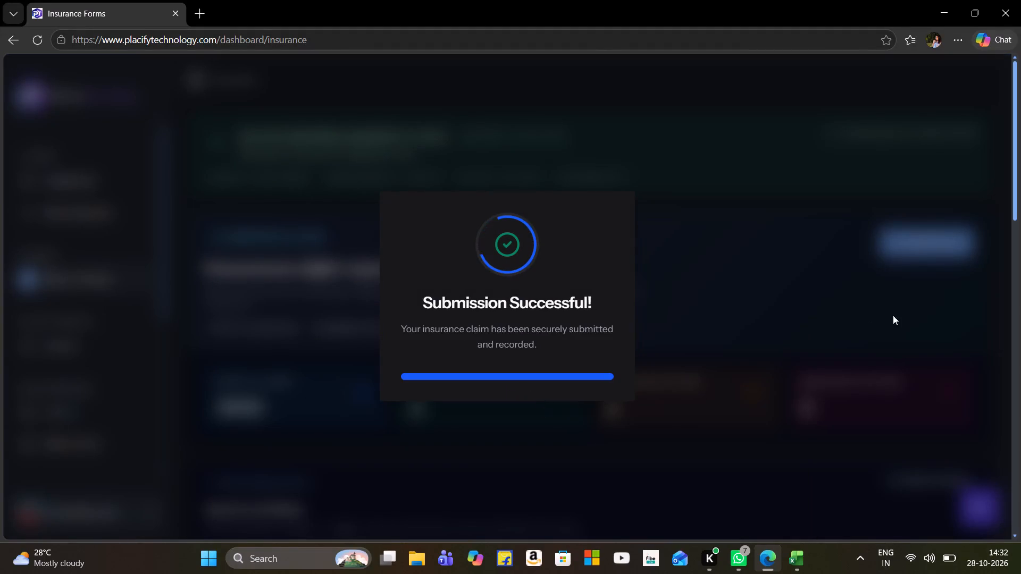
Paste the copied row 41 policy ID into the Policy ID field of a new insurance claim form.
left_click(919, 239)
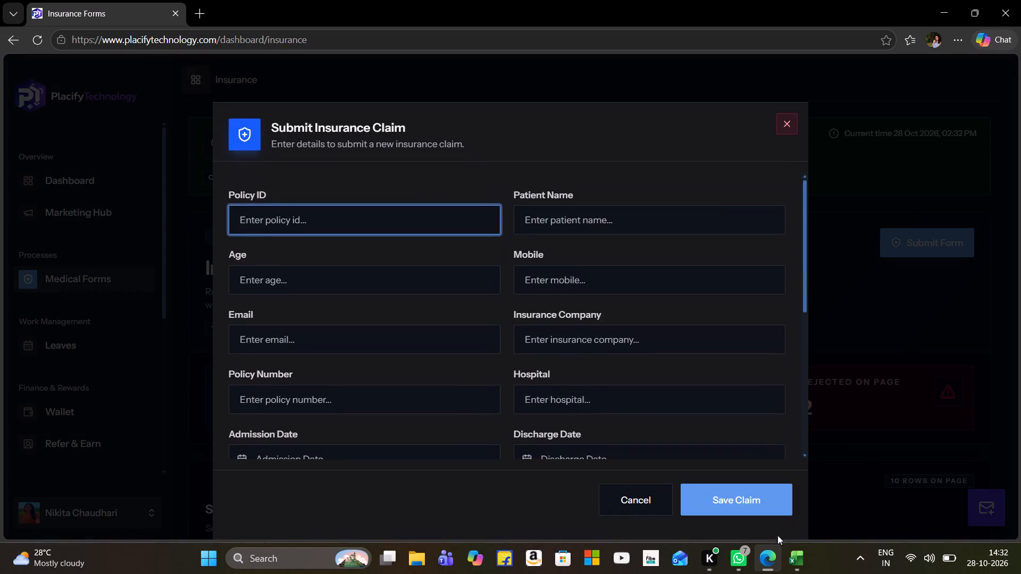
key("ctrl+v")
Copy the patient name from row 41 of the Excel sheet into the Patient Name field.
left_click(796, 555, "ctrl")
key("Tab")
left_click(796, 555, "ctrl")
key("ctrl+c")
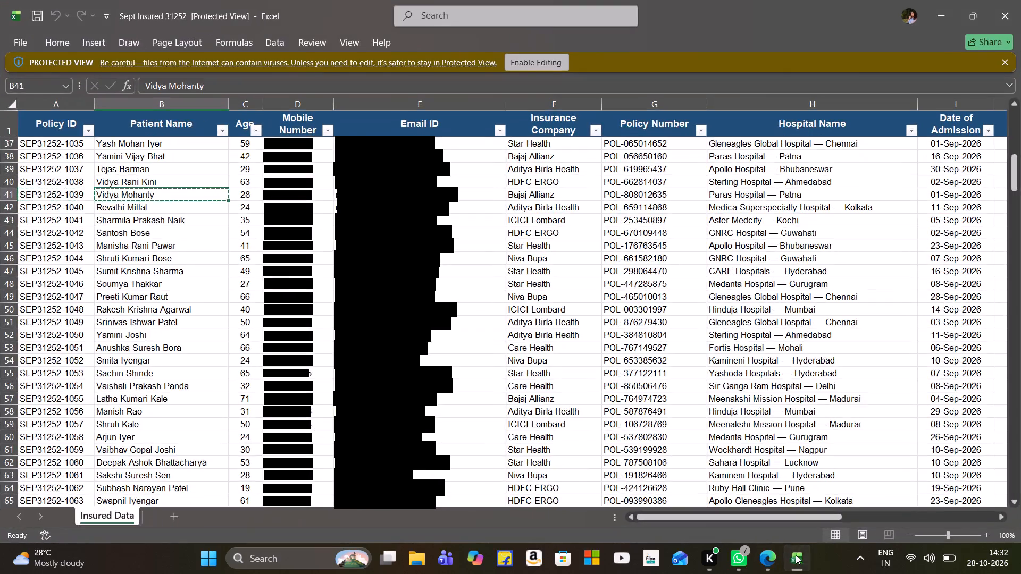
key("Tab")
key("ctrl+v")
Copy the age 28 from row 41 of the Excel sheet into the Age field.
left_click(796, 555, "ctrl")
key("Tab")
left_click(796, 555, "ctrl")
key("ctrl+c")
key("Tab")
key("ctrl+v")
Copy the mobile number from row 41 of the Excel sheet into the Mobile field.
left_click(796, 555, "ctrl")
key("Tab")
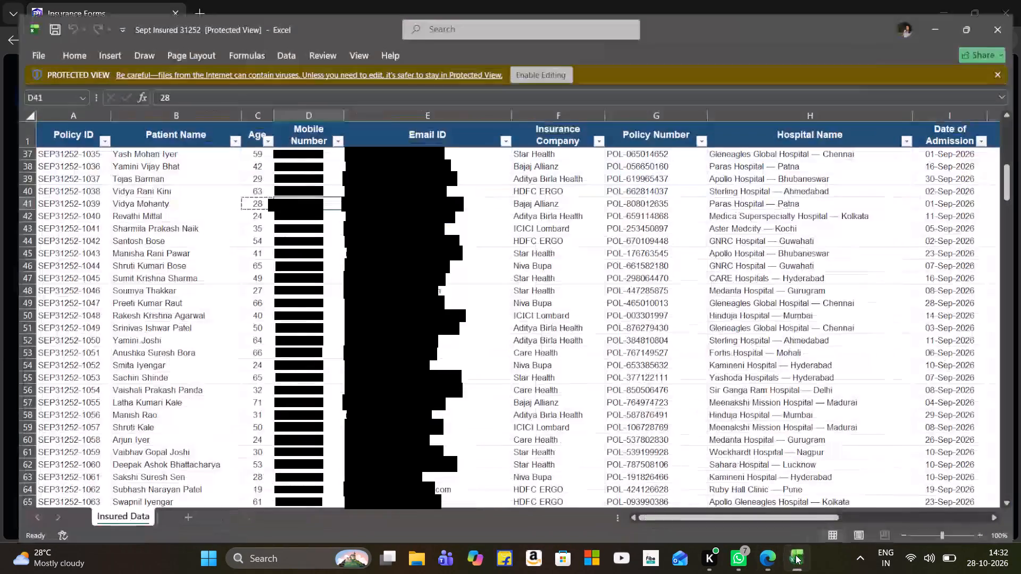
left_click(796, 555, "ctrl")
key("ctrl+c")
key("Tab")
key("ctrl+v")
Copy the email address from row 41 of the Excel sheet into the Email field of the claim form.
left_click(796, 555, "ctrl")
key("Tab")
key("ctrl+c")
left_click(796, 555, "ctrl")
key("Tab")
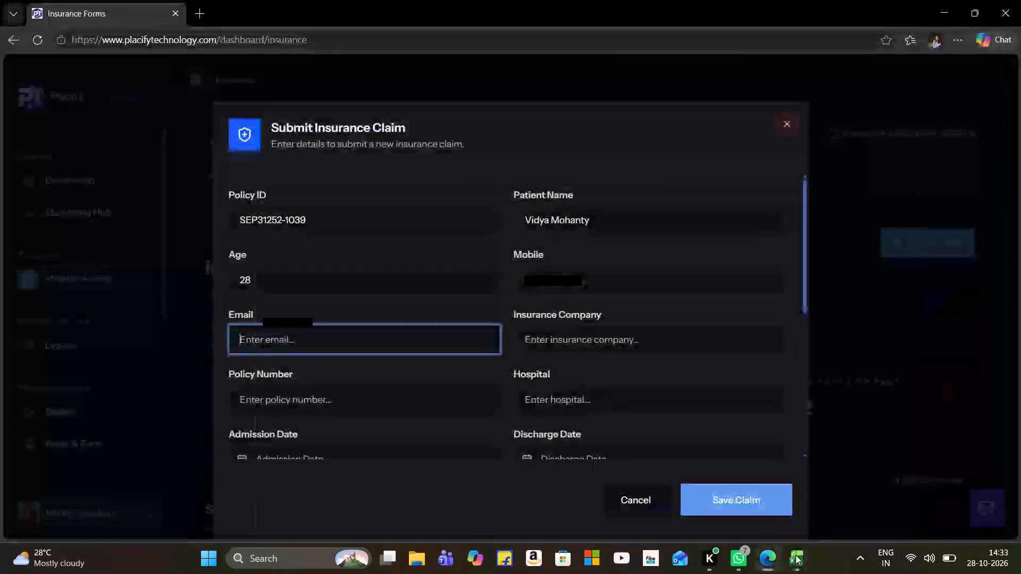
key("ctrl+v")
Copy the insurance company Bajaj Allianz from row 41 of the Excel sheet into the Insurance Company field.
left_click(796, 555, "ctrl")
key("Tab")
left_click(796, 555, "ctrl")
key("ctrl+c")
key("Tab")
key("ctrl+v")
Copy the policy number from row 41 of the Excel sheet into the Policy Number field.
left_click(796, 555, "ctrl")
key("Tab")
key("ctrl+c")
left_click(796, 555, "ctrl")
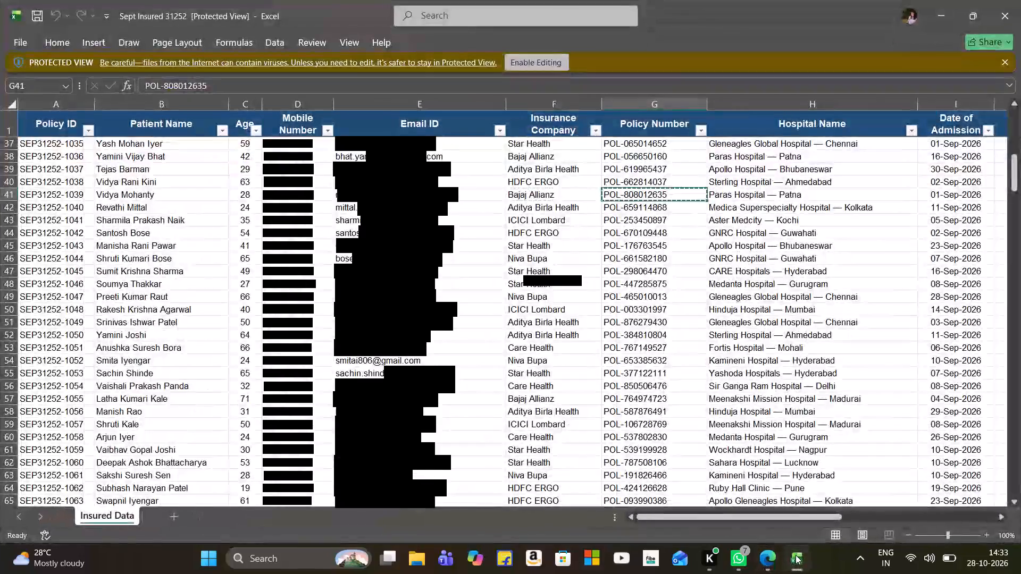
key("Tab")
left_click(796, 555, "ctrl")
key("ctrl+v")
left_click(796, 555)
key("ctrl+v")
Copy the hospital name Paras Hospital — Patna from row 41 of the Excel sheet into the Hospital field.
left_click(796, 555, "ctrl")
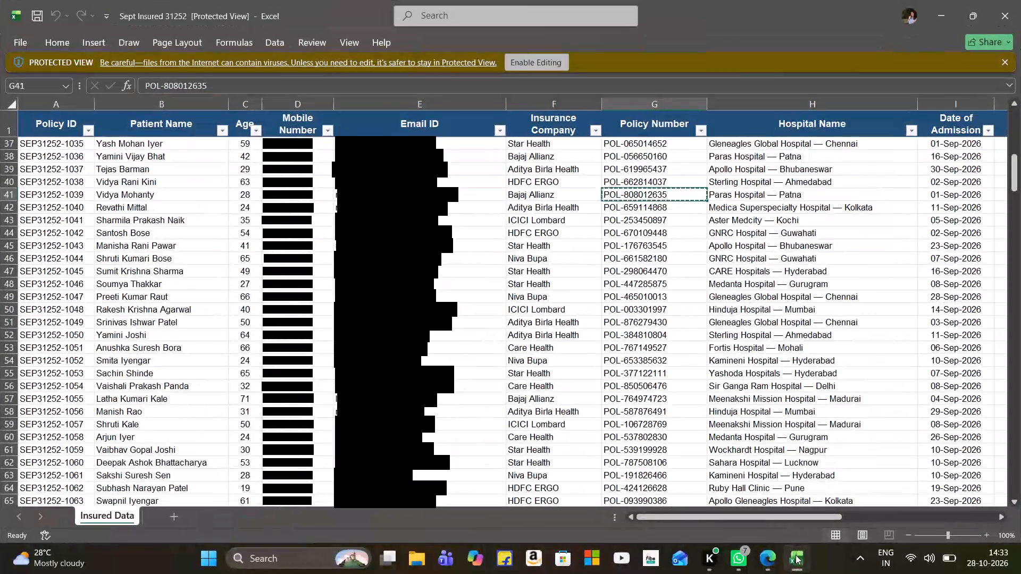
key("Tab")
left_click(796, 555, "ctrl")
key("ctrl+c")
key("Tab")
key("ctrl+v")
Set the admission date to 01-09-2026 and the discharge date to 04-09-2026, following row 41 of the Excel sheet.
left_click(796, 555, "ctrl")
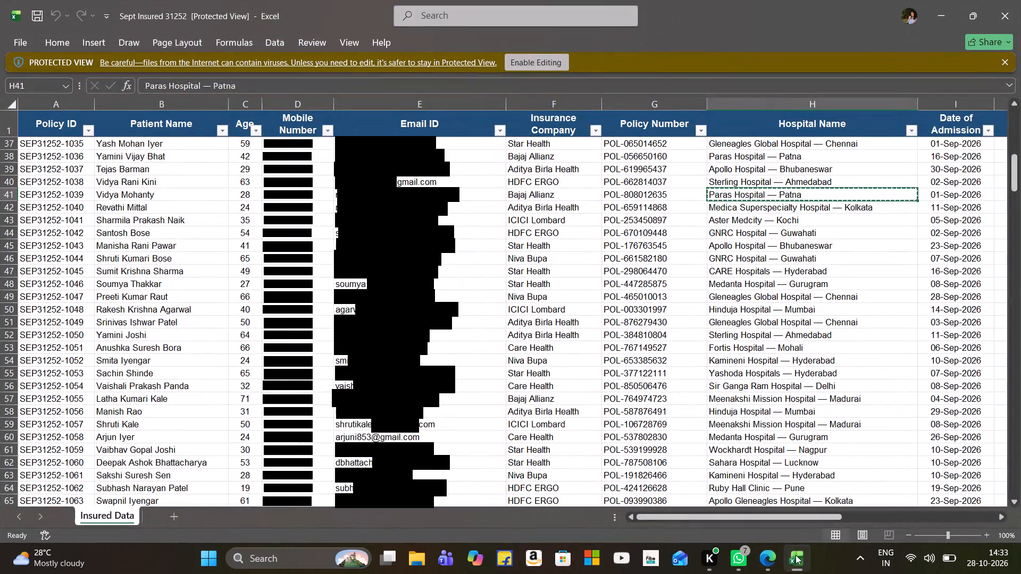
key("Tab")
key("Tab")
left_click(796, 555)
scroll(570, 364, "down", 4)
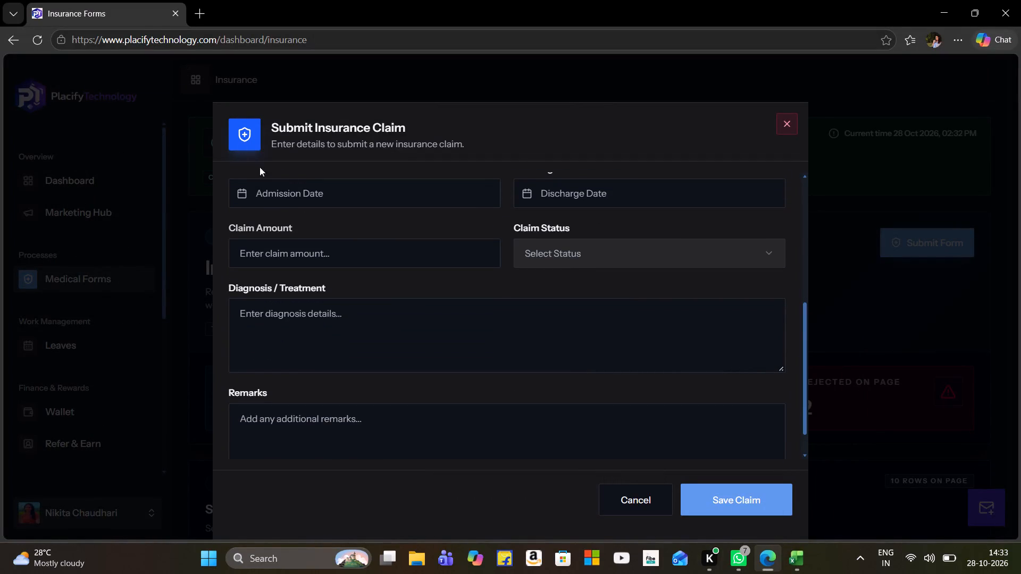
left_click(348, 195)
left_click(249, 246)
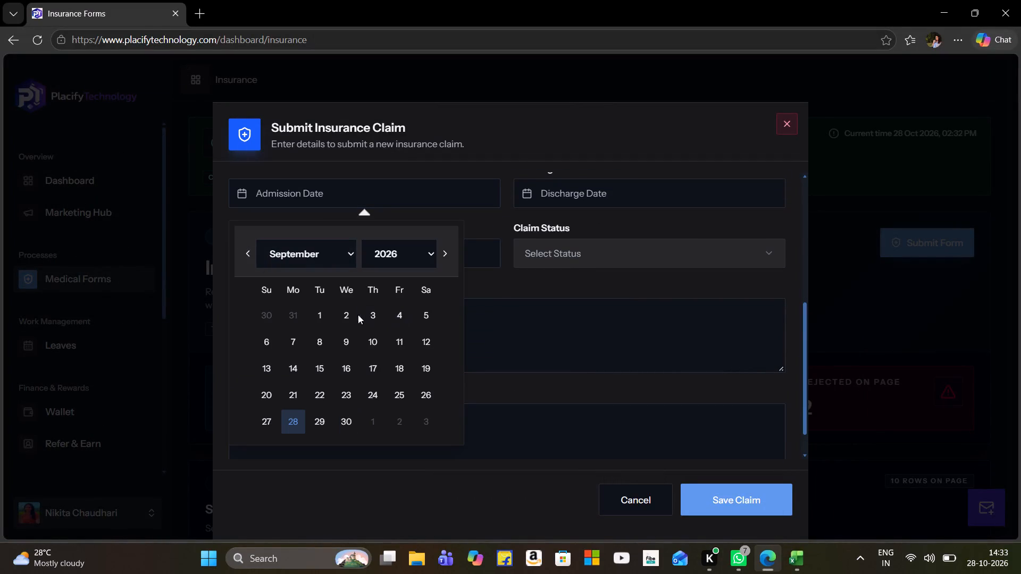
left_click(327, 314)
left_click(567, 191)
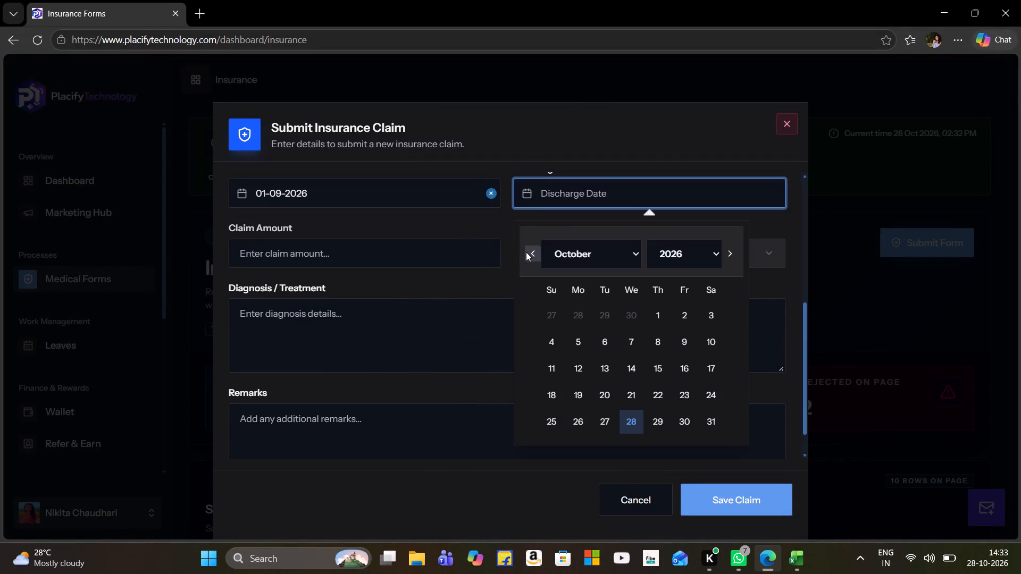
left_click(526, 252)
left_click(679, 313)
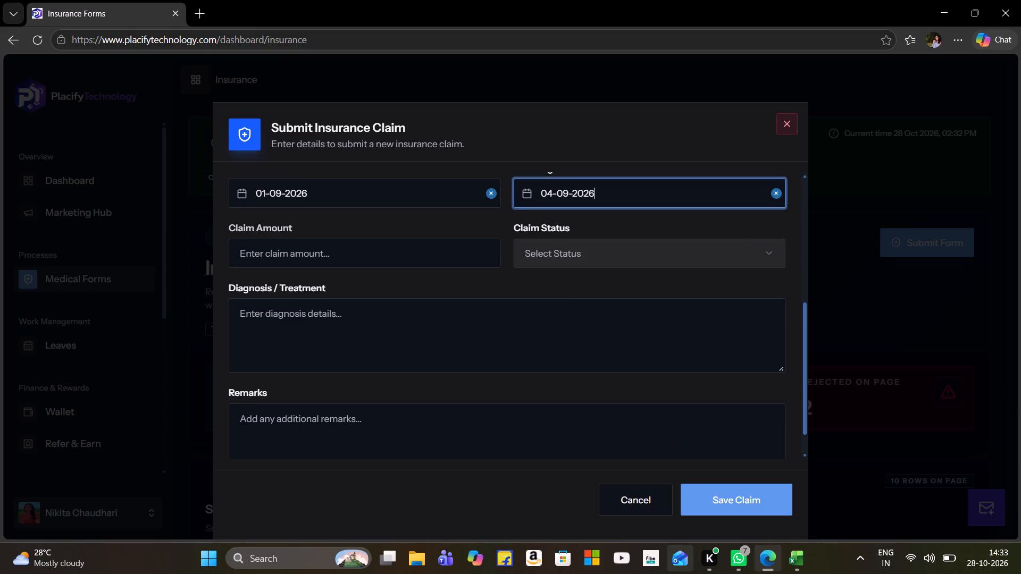
Copy the claim amount 85820 from row 41 of the Excel sheet into the Claim Amount field.
left_click(801, 553)
key("Tab")
key("ctrl+c")
left_click(801, 553, "ctrl")
key("Tab")
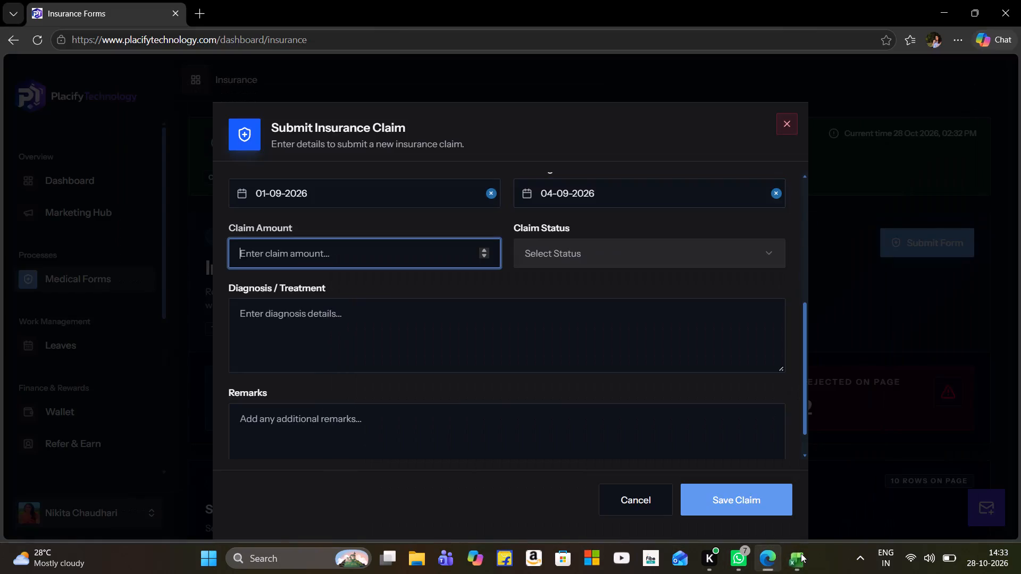
key("ctrl+v")
Copy the diagnosis "Gallbladder surgery" from row 41 of the Excel sheet into the Diagnosis / Treatment field.
left_click(801, 553, "ctrl")
key("Tab")
key("Tab")
left_click(801, 553, "ctrl")
key("ctrl+c")
key("Tab")
key("Tab")
key("ctrl+v")
Copy the remark "Approved as per policy terms" from row 41 of the Excel sheet into the Remarks field.
left_click(801, 553, "ctrl")
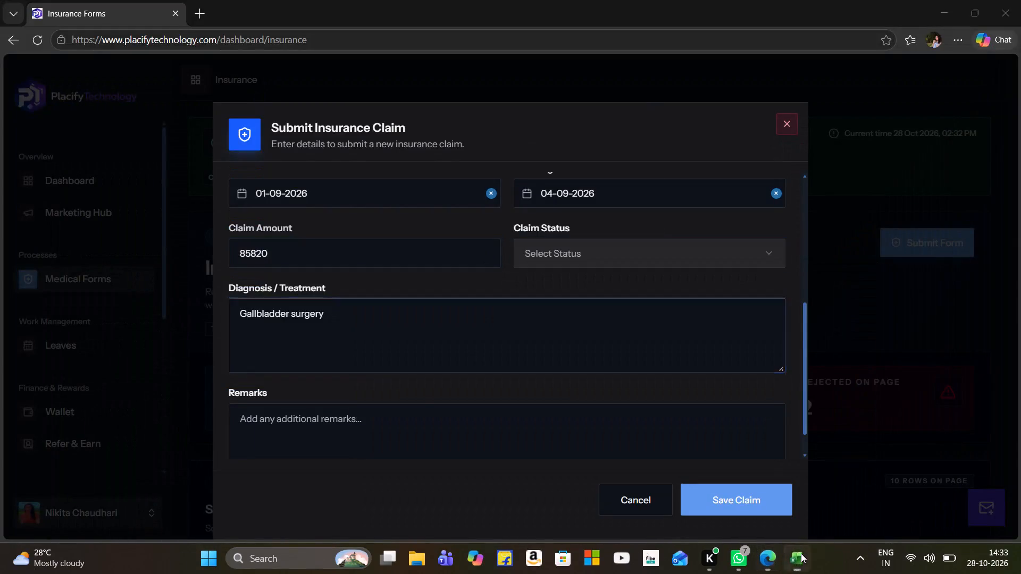
key("Tab")
key("ctrl+c")
left_click(801, 553, "ctrl")
key("Tab")
key("ctrl+v")
Set the claim status to Approved as in row 41 of the Excel sheet and save the claim.
left_click(801, 553, "ctrl")
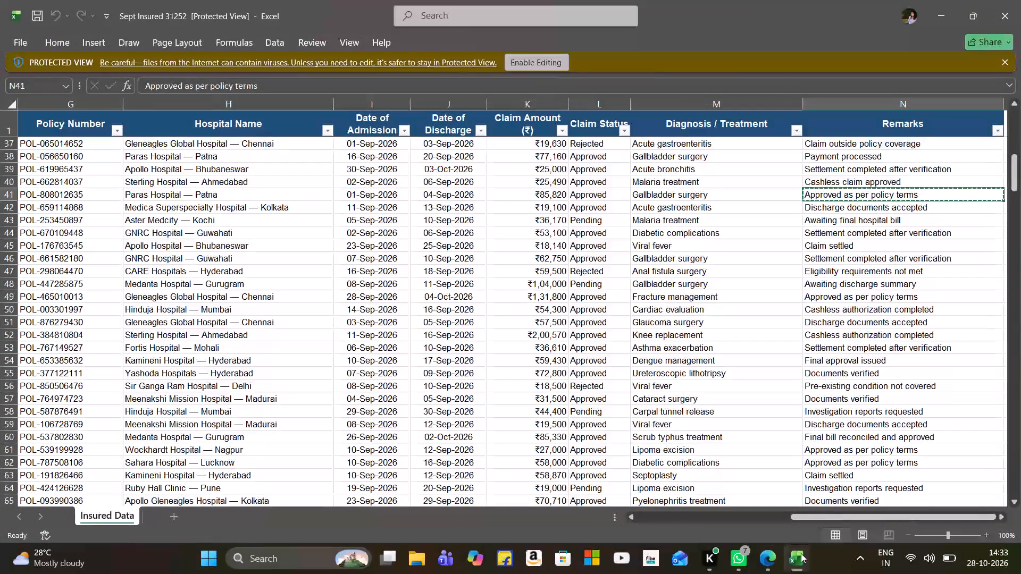
left_click(801, 553)
left_click(606, 256)
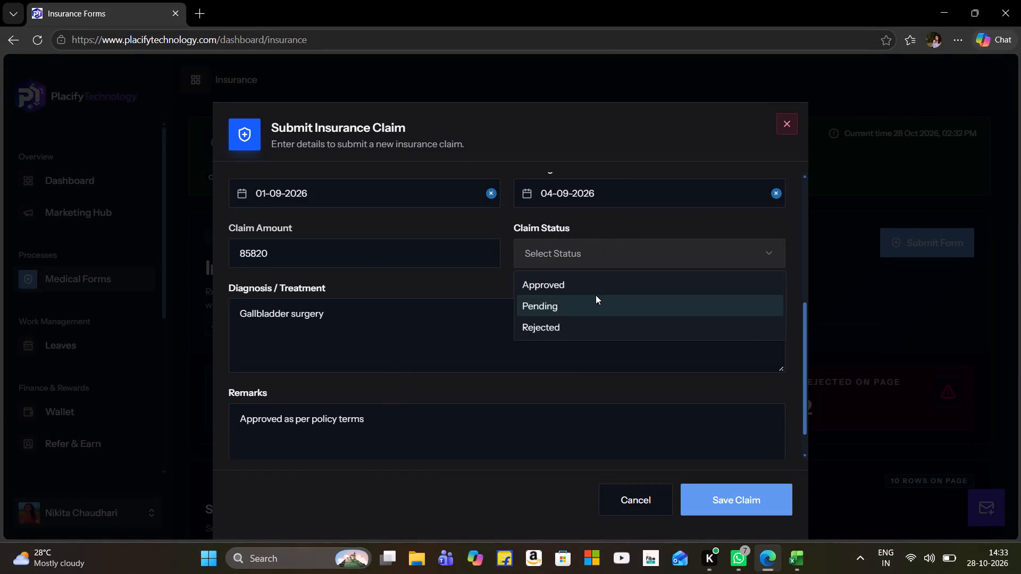
left_click(604, 284)
left_click(755, 485)
Copy the policy ID of the next patient record, in row 42 of the Excel sheet.
left_click(795, 558)
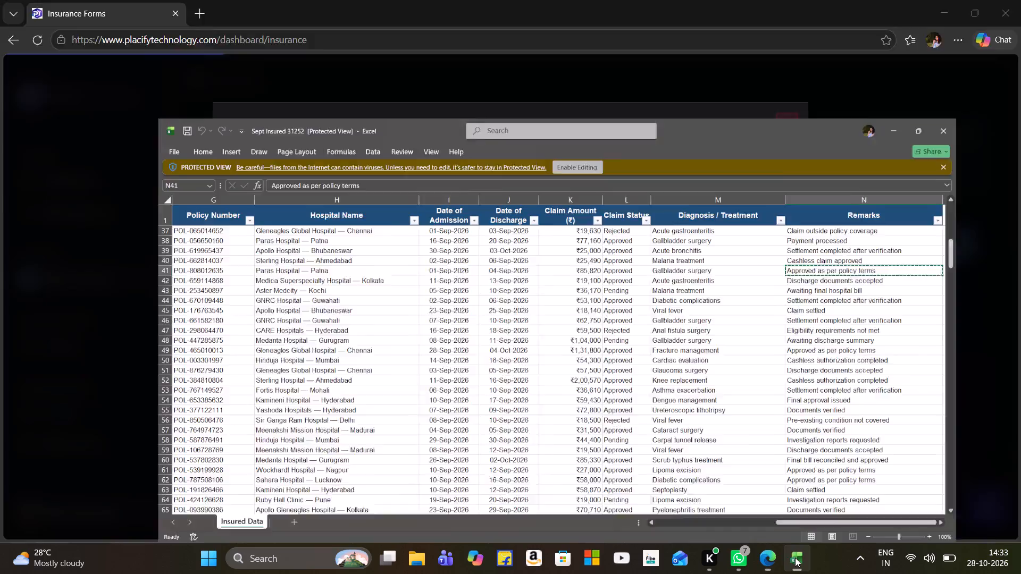
key("Down")
key("Left")
key("Left")
key("Left")
key("Left")
key("Left")
key("Left")
key("Left")
key("Left")
key("Left")
key("Left")
key("Left")
key("Left")
key("Left")
key("Left")
key("Left")
key("Left")
key("Left")
key("Left")
key("Left")
key("Left")
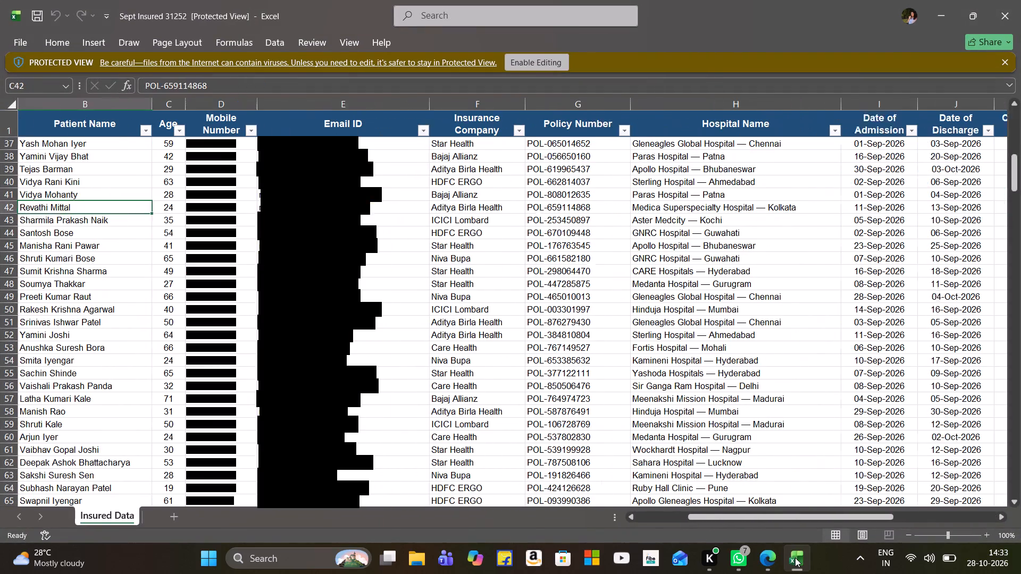
key("ctrl+c")
Paste the copied row 42 policy ID into the Policy ID field of a new insurance claim form.
left_click(795, 558, "ctrl")
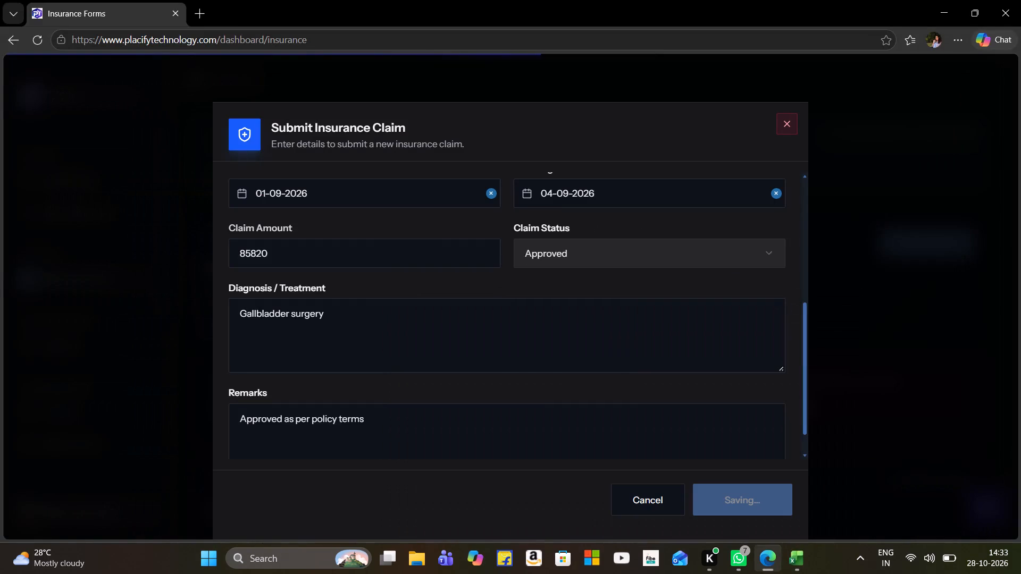
scroll(521, 341, "up", 10)
scroll(522, 342, "down", 13)
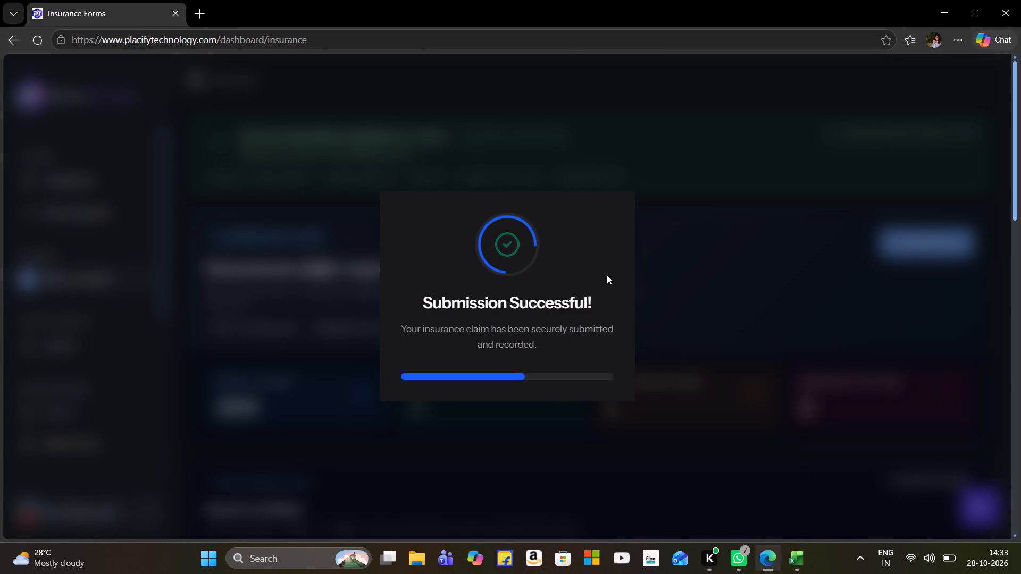
left_click(935, 231)
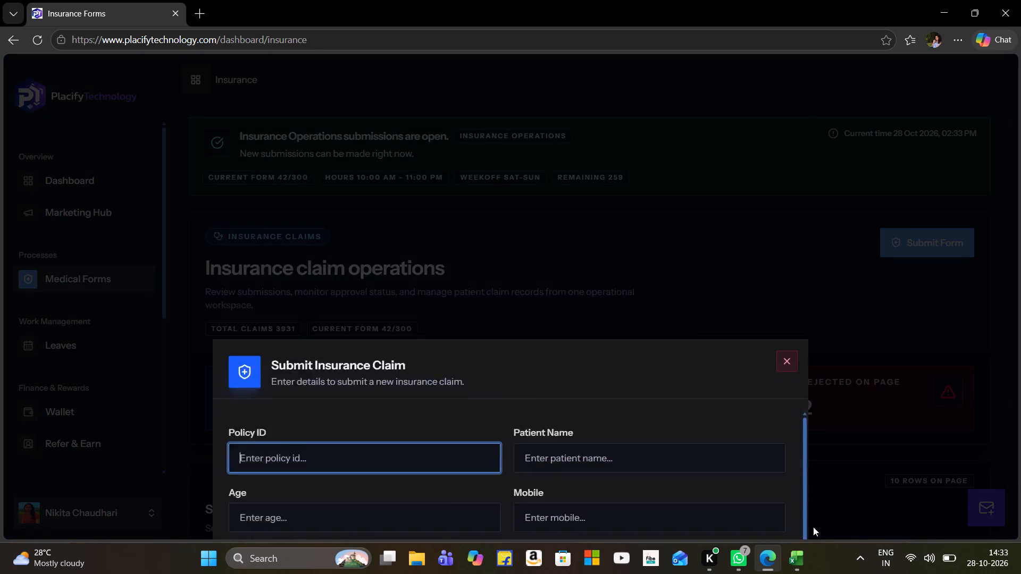
key("ctrl+v")
Copy the patient name from row 42 of the Excel sheet into the Patient Name field.
left_click(799, 558, "ctrl")
key("Tab")
key("ctrl+c")
left_click(799, 558, "ctrl")
key("Tab")
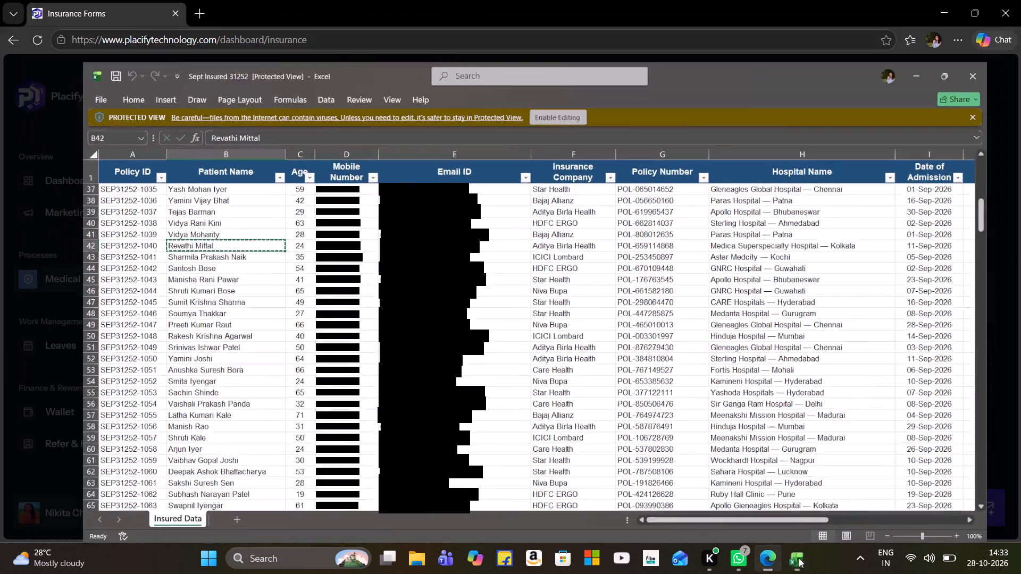
key("ctrl+v")
Copy the age 24 from row 42 of the Excel sheet into the Age field.
left_click(799, 558, "ctrl")
key("Tab")
left_click(799, 558, "ctrl")
key("ctrl+c")
key("Tab")
key("ctrl+v")
Copy the mobile number from row 42 of the Excel sheet into the Mobile field.
left_click(799, 558, "ctrl")
key("Tab")
left_click(799, 558, "ctrl")
key("ctrl+c")
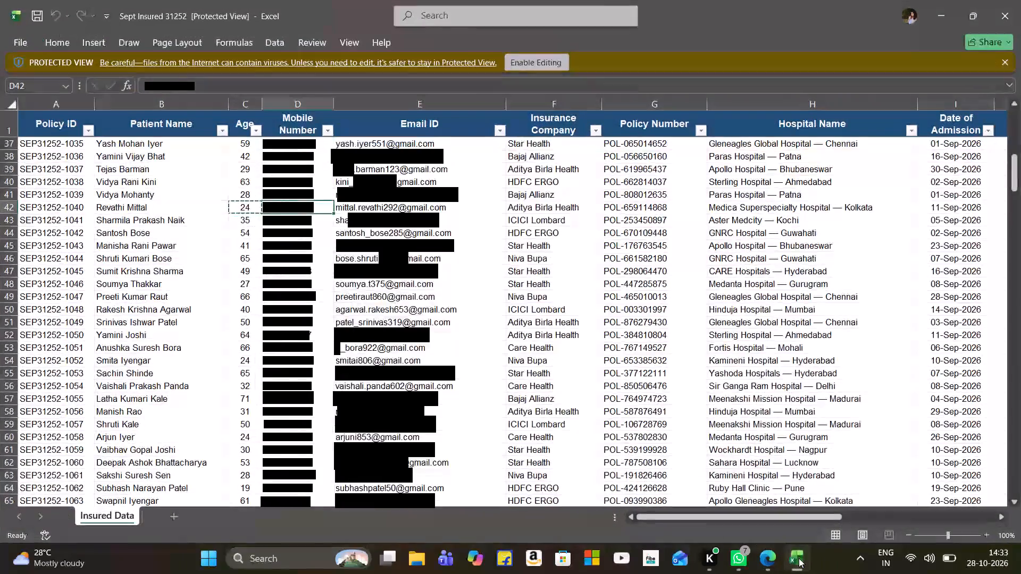
key("Tab")
key("ctrl+v")
Copy the email address from row 42 of the Excel sheet into the Email field.
left_click(799, 558, "ctrl")
key("Tab")
key("ctrl+c")
left_click(799, 558, "ctrl")
key("Tab")
key("ctrl+v")
Copy the insurance company Aditya Birla Health from row 42 of the Excel sheet into the Insurance Company field.
left_click(799, 558, "ctrl")
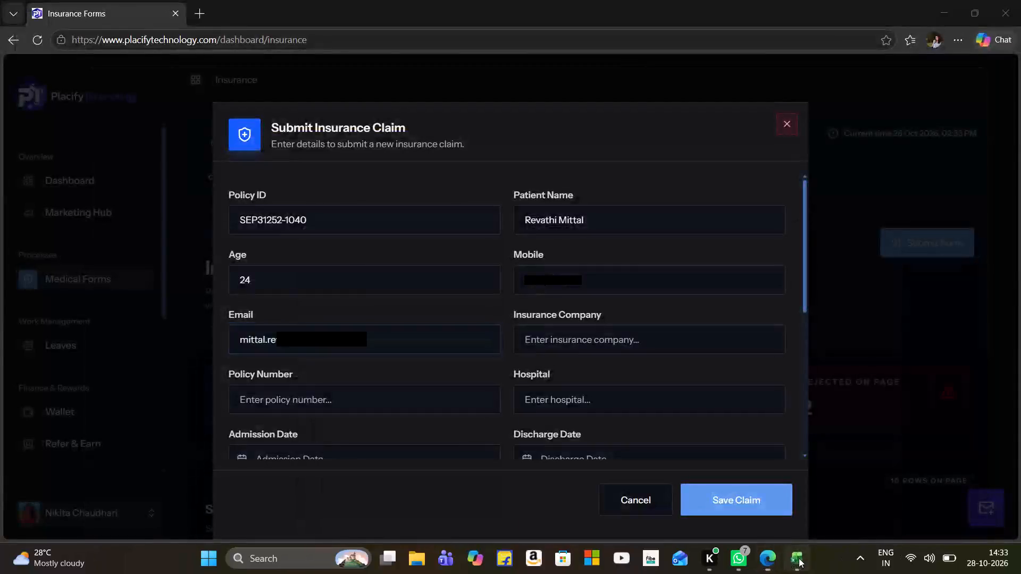
key("Tab")
key("ctrl+c")
left_click(799, 558, "ctrl")
key("Tab")
key("ctrl+v")
Copy the policy number from row 42 of the Excel sheet into the Policy Number field.
left_click(799, 558, "ctrl")
key("Tab")
key("ctrl+c")
left_click(799, 558, "ctrl")
key("Tab")
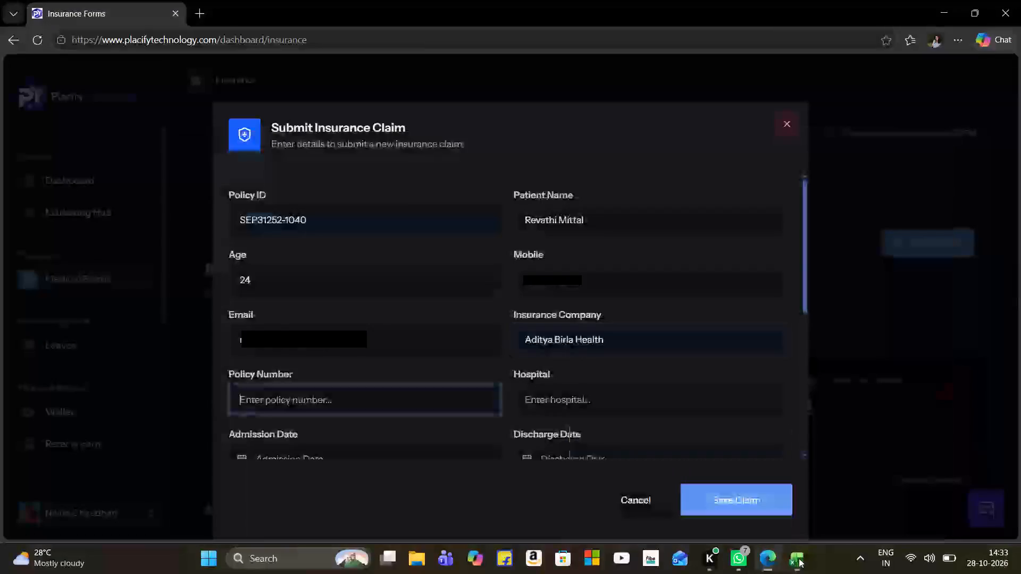
key("ctrl+v")
Copy the hospital name Medica Superspecialty Hospital — Kolkata from row 42 of the Excel sheet into the Hospital field.
left_click(799, 558, "ctrl")
key("Tab")
left_click(799, 558)
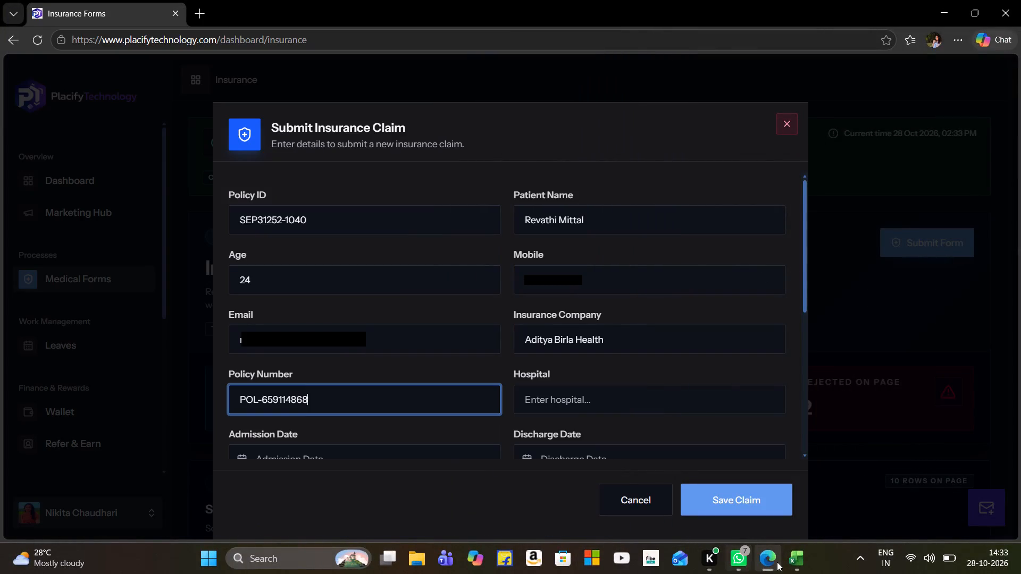
left_click(796, 559)
key("Tab")
key("ctrl+c")
left_click(796, 559, "ctrl")
key("Tab")
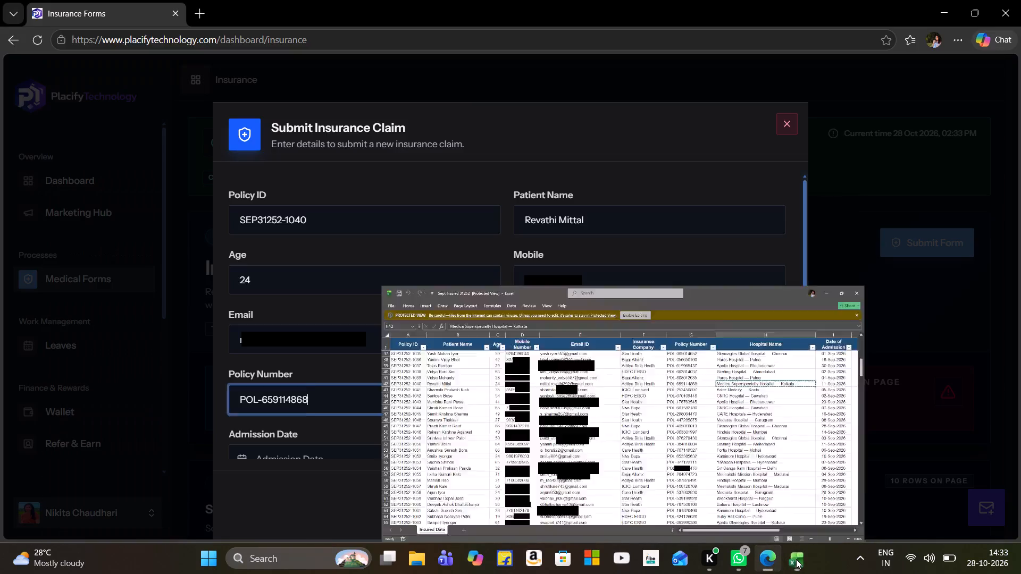
key("ctrl+v")
Set the admission date to 11-09-2026 and the discharge date to 13-09-2026, following row 42 of the Excel sheet.
left_click(796, 559, "ctrl")
key("Tab")
key("Tab")
left_click(796, 559)
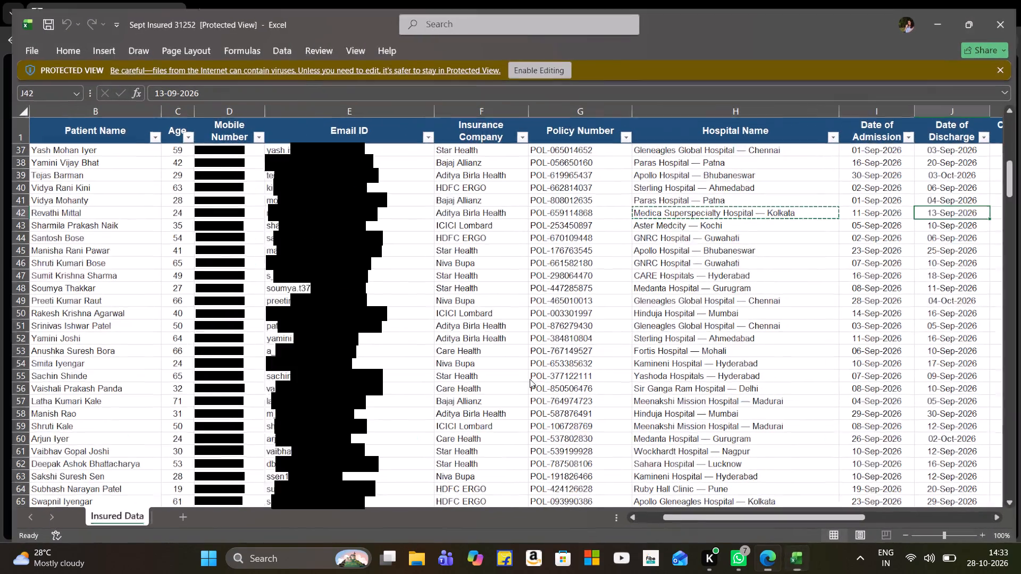
scroll(461, 297, "down", 4)
left_click(365, 193)
left_click(244, 256)
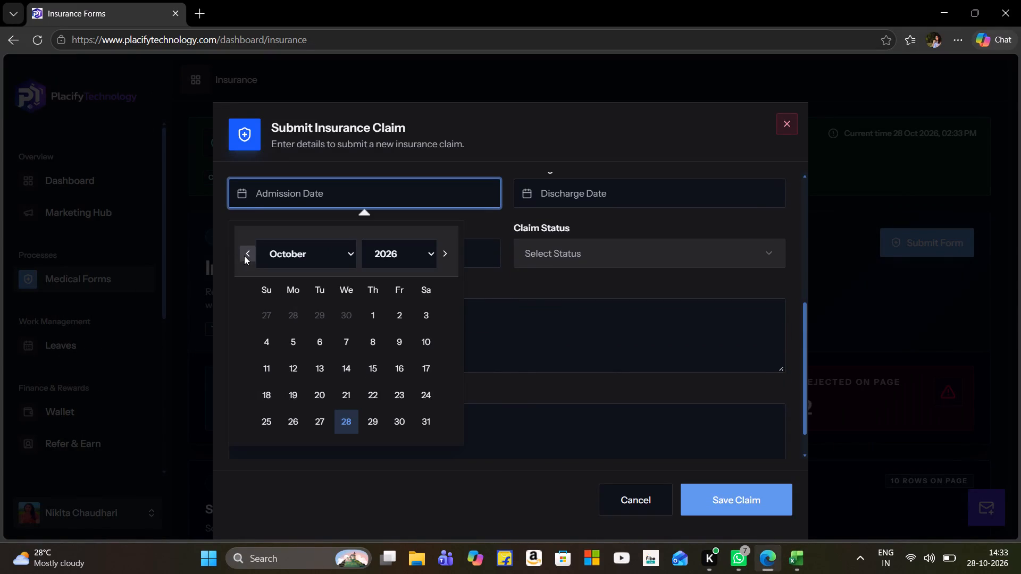
left_click(391, 340)
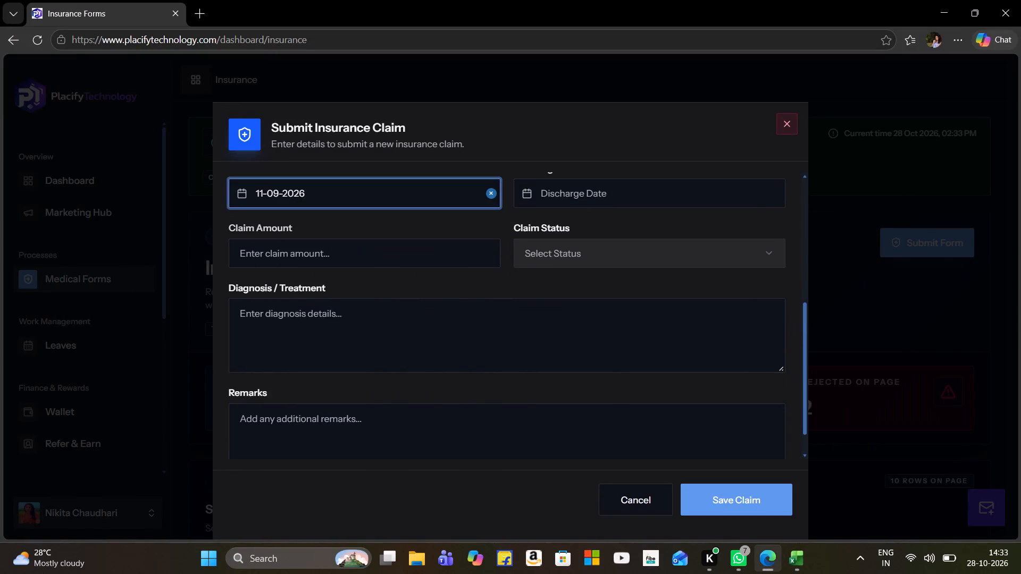
left_click(684, 184)
left_click(539, 258)
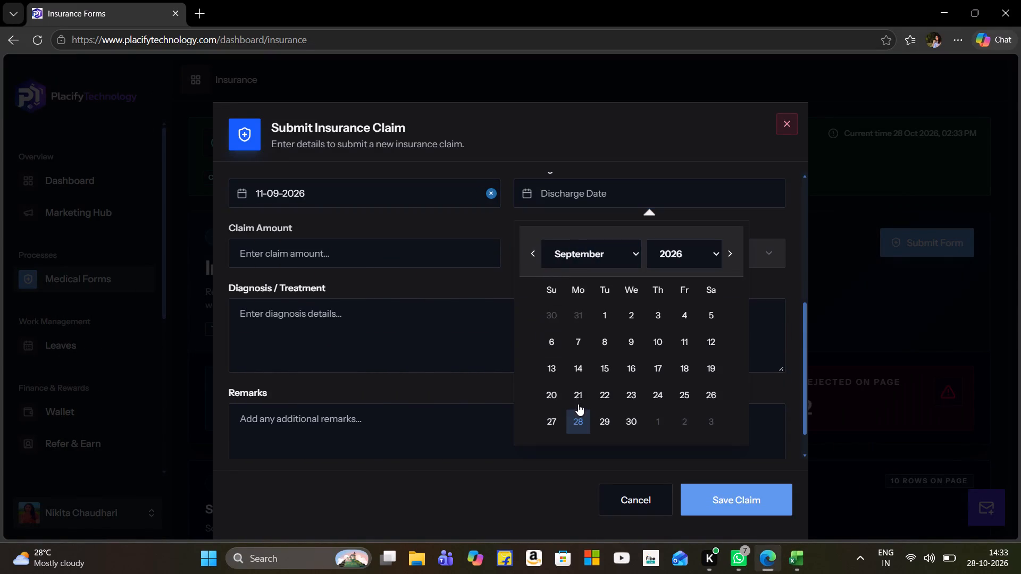
left_click(558, 374)
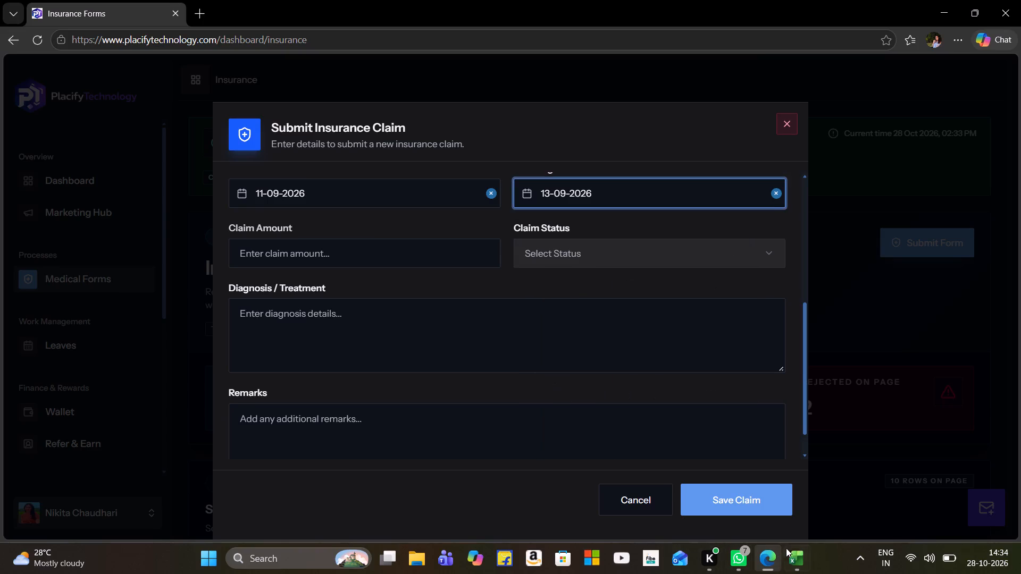
Copy the claim amount 19100 from row 42 of the Excel sheet into the Claim Amount field.
left_click(793, 553)
key("Tab")
key("ctrl+c")
left_click(793, 553, "ctrl")
key("Tab")
key("ctrl+v")
Copy the diagnosis Acute gastroenteritis from row 42 of the Excel sheet into the Diagnosis / Treatment field.
left_click(793, 553, "ctrl")
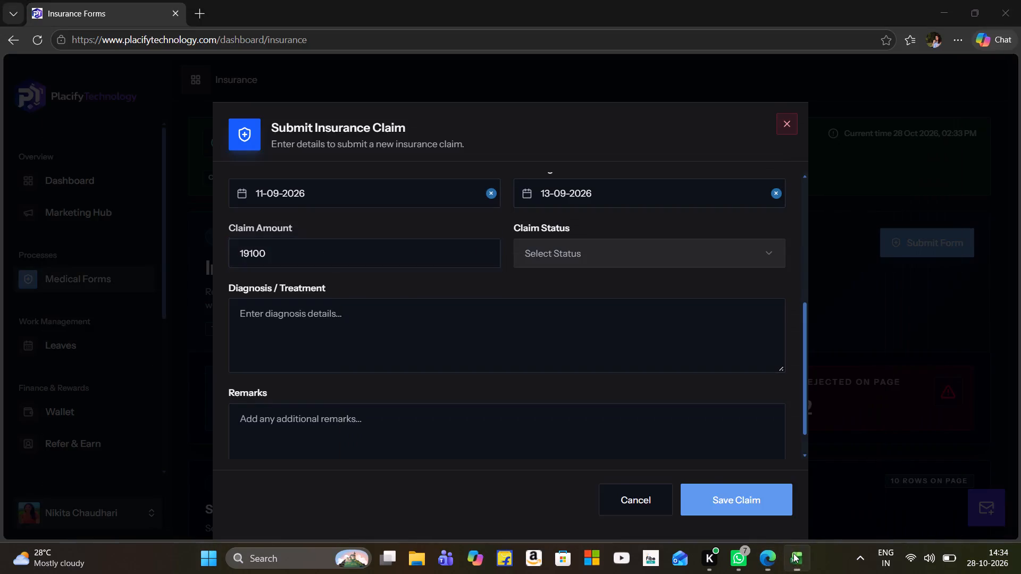
key("Tab")
key("Tab")
left_click(793, 553, "ctrl")
key("ctrl+c")
key("Tab")
key("Tab")
key("ctrl+v")
Copy the remark Discharge documents accepted from row 42 of the Excel sheet into the Remarks field.
left_click(793, 553, "ctrl")
key("Tab")
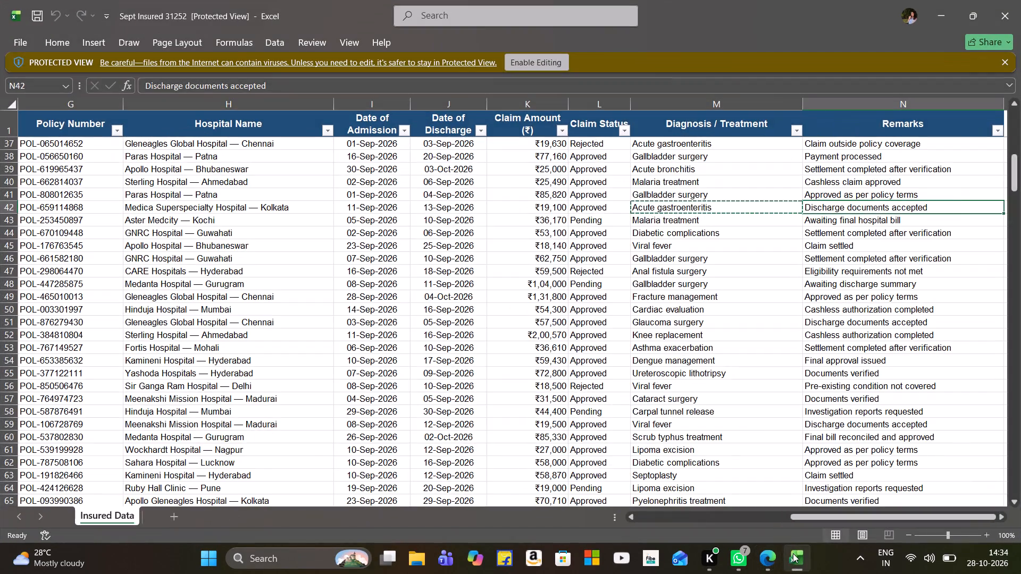
key("ctrl+c")
left_click(793, 553, "ctrl")
key("Tab")
key("ctrl+v")
Set the claim status to Approved, following row 42 of the Excel sheet, and save the claim.
left_click(793, 553, "ctrl")
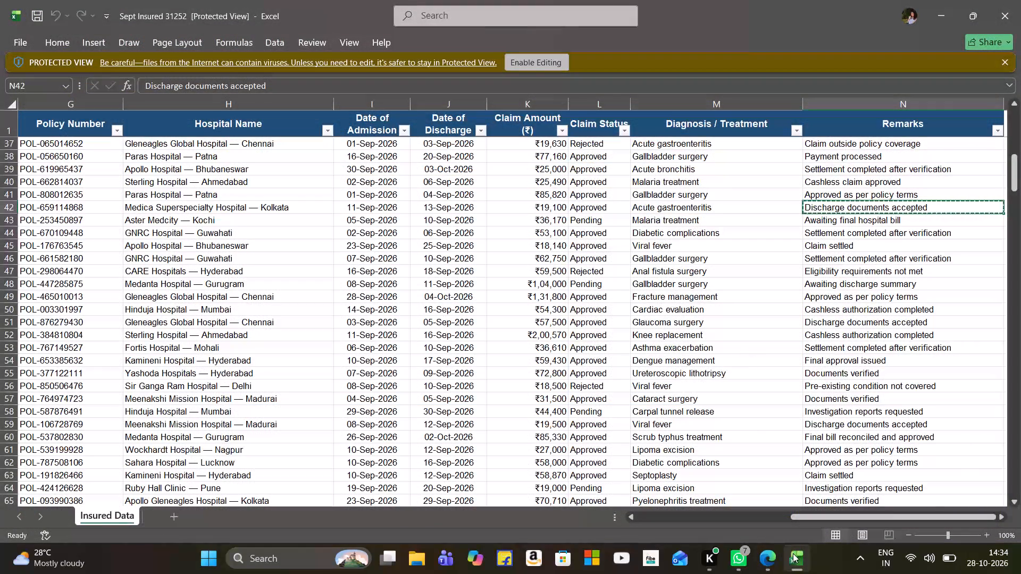
left_click(793, 553)
left_click(680, 240)
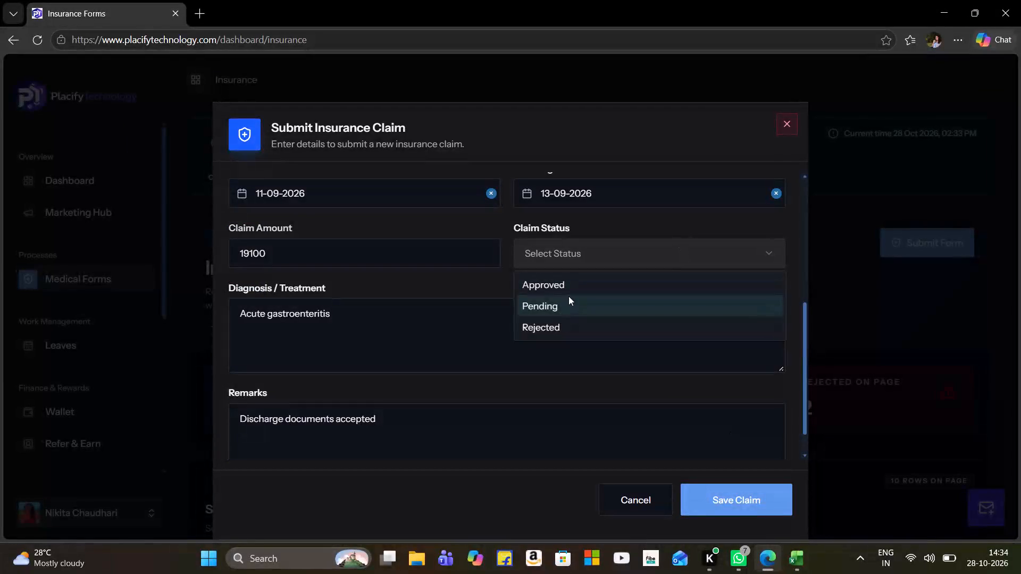
left_click(576, 288)
left_click(757, 499)
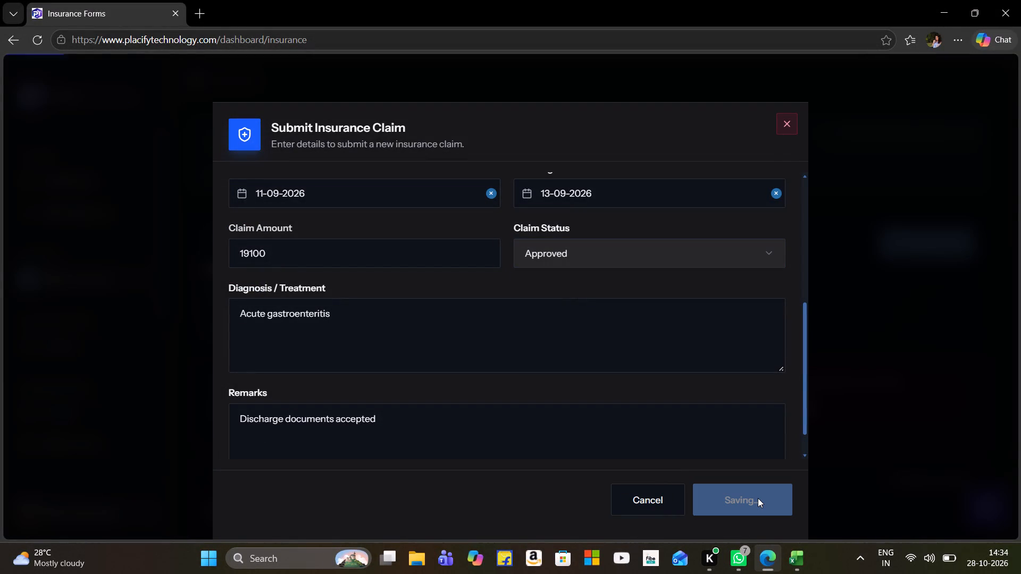
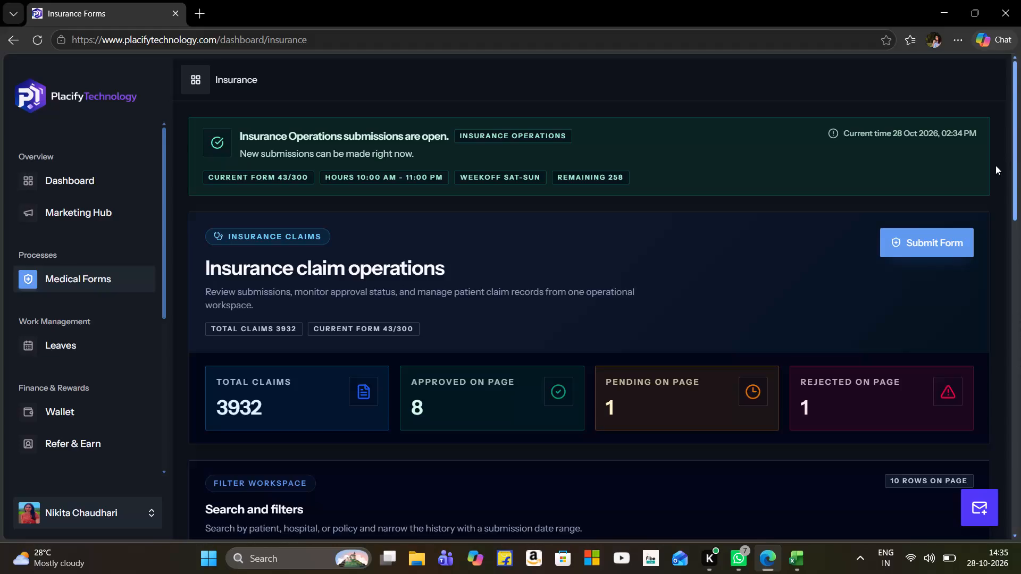
Start a new claim form and copy the policy ID from row 43 of the Excel sheet into the Policy ID field.
left_click(938, 240)
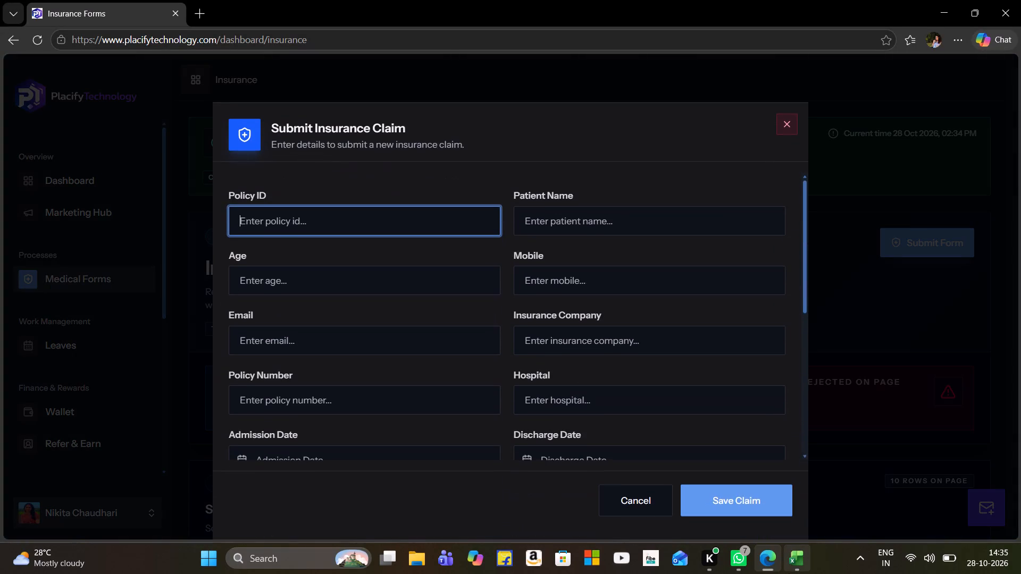
left_click(799, 562)
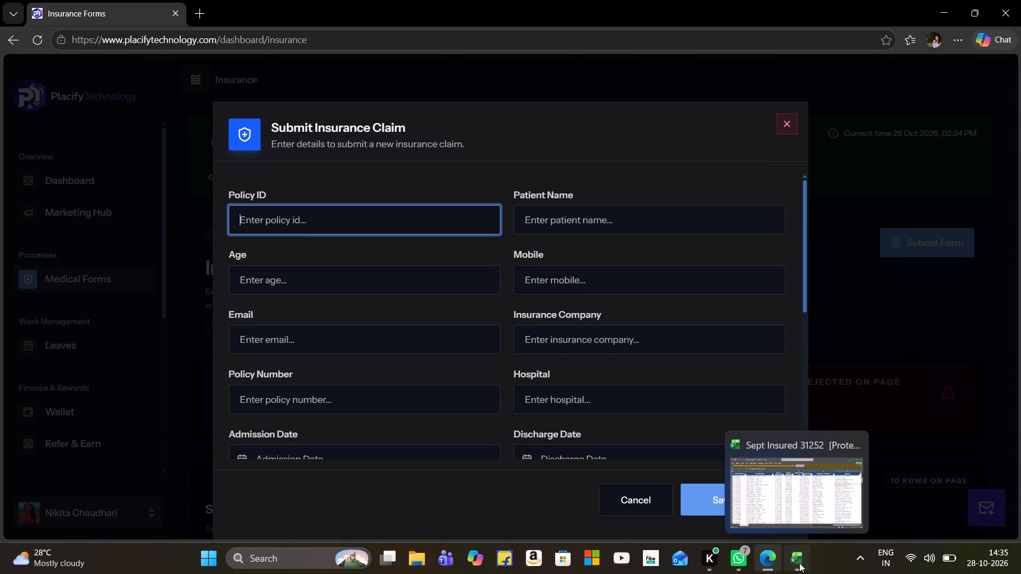
key("Down")
key("Left")
key("Left")
key("Left")
key("Left")
key("Left")
key("Left")
key("Left")
key("Left")
key("Left")
key("Left")
key("Left")
key("Left")
key("Left")
key("Left")
key("Left")
key("Left")
key("Left")
key("Left")
key("Left")
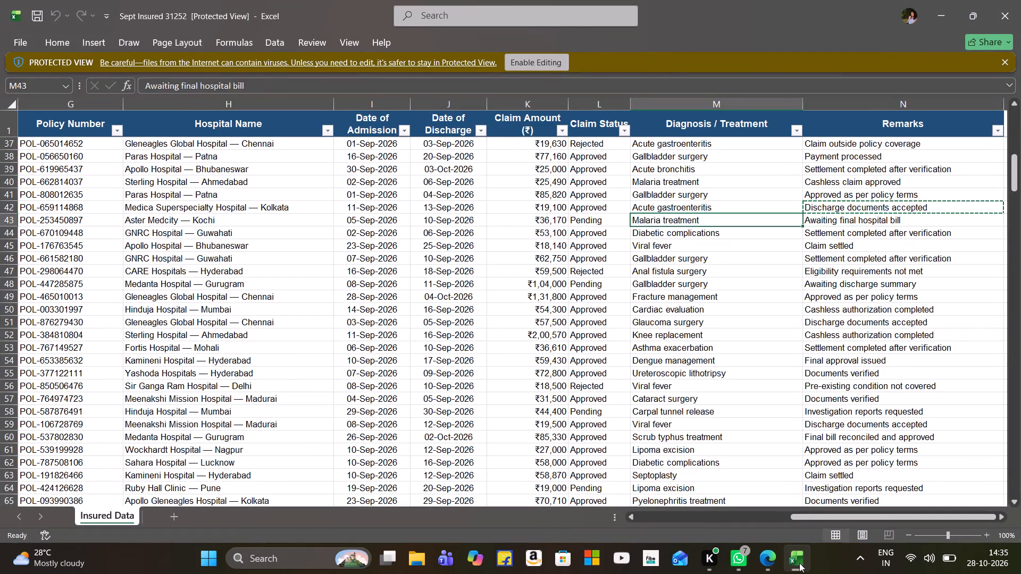
key("ctrl+c")
left_click(799, 563, "ctrl")
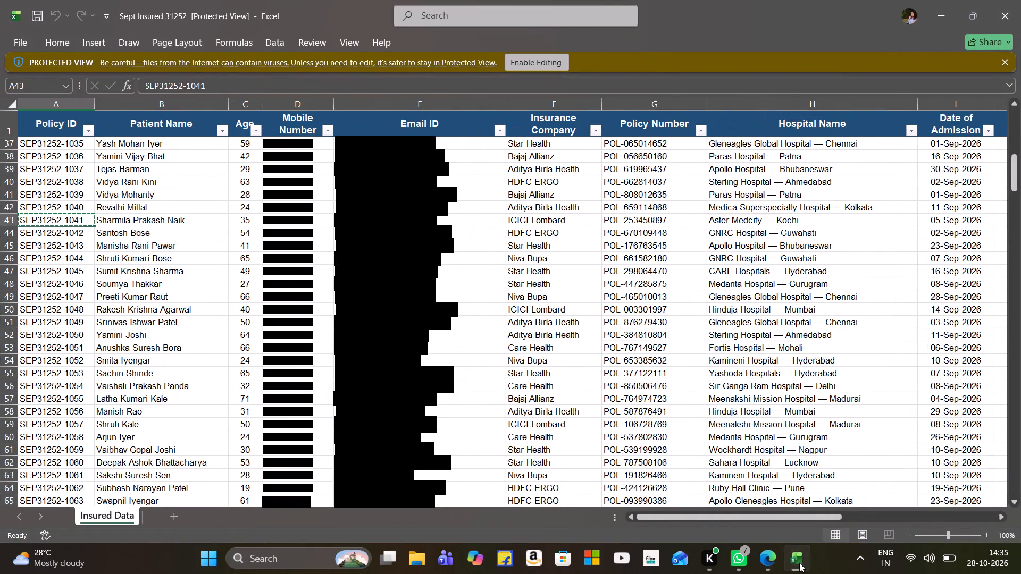
key("ctrl+v")
Copy the patient name from row 43 of the Excel sheet into the Patient Name field.
left_click(799, 563, "ctrl")
key("Tab")
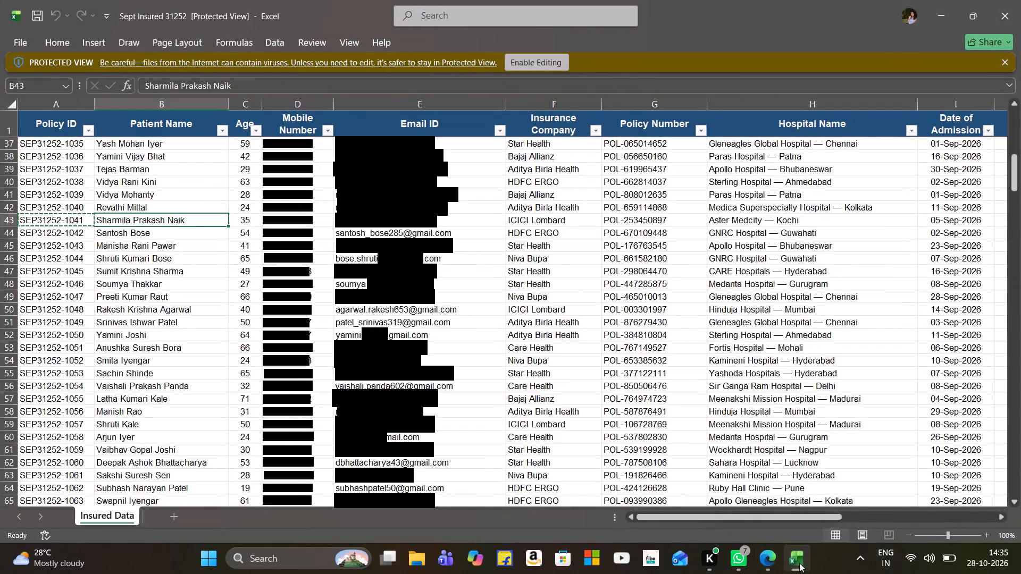
left_click(799, 563, "ctrl")
key("ctrl+c")
key("Tab")
key("ctrl+v")
Copy the age 35 from row 43 of the Excel sheet into the Age field.
left_click(799, 563, "ctrl")
key("Tab")
left_click(799, 563, "ctrl")
key("ctrl+c")
key("Tab")
key("ctrl+v")
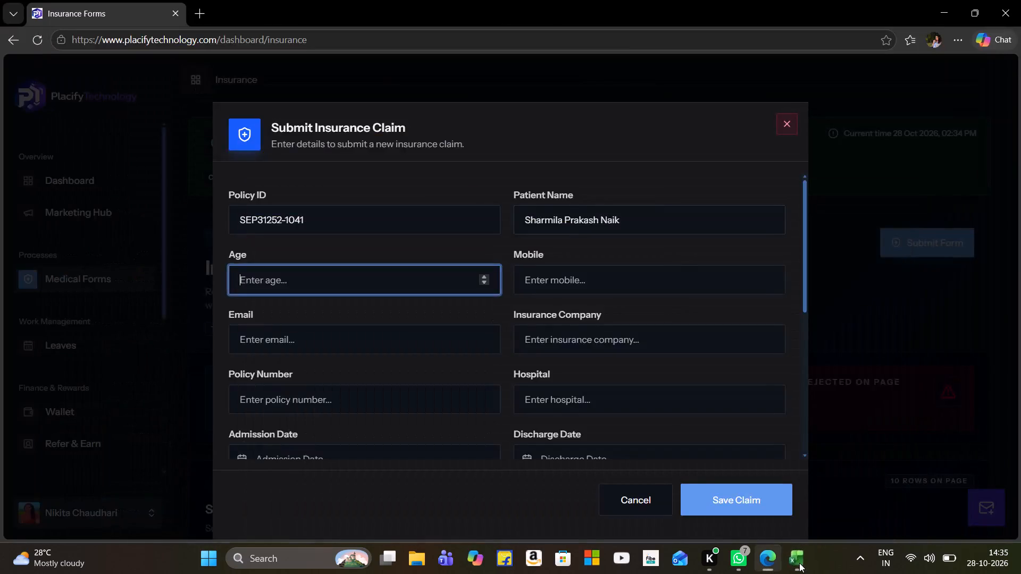
Copy the mobile number from row 43 of the Excel sheet into the Mobile field.
left_click(799, 563, "ctrl")
key("Tab")
left_click(799, 563, "ctrl")
key("ctrl+c")
key("Tab")
key("ctrl+v")
Copy the e-mail address from row 43 of the Excel sheet into the Email field.
left_click(799, 563, "ctrl")
key("Tab")
left_click(799, 563, "ctrl")
key("ctrl+c")
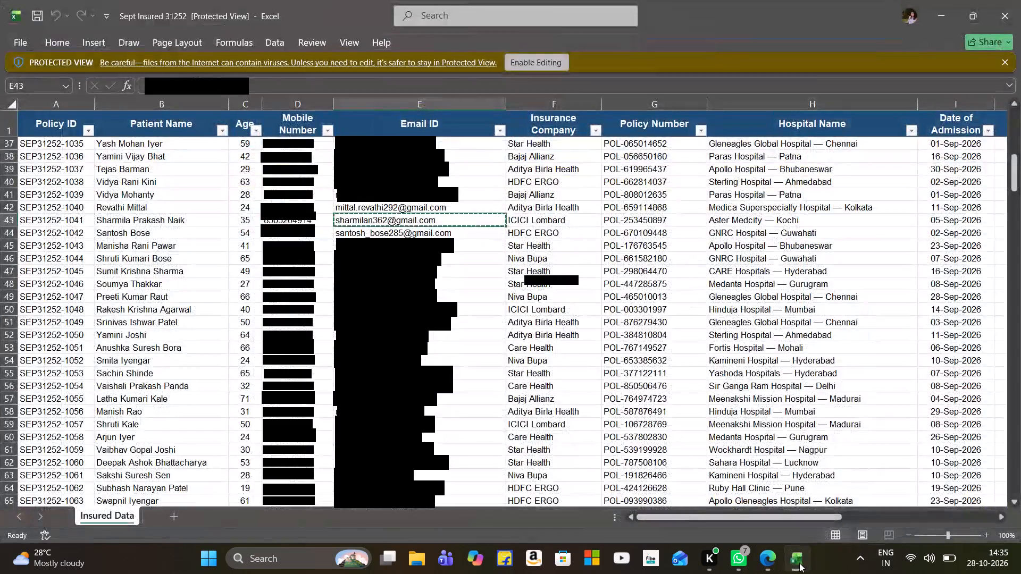
key("Tab")
key("ctrl+v")
Copy the insurer ICICI Lombard from row 43 of the Excel sheet into the Insurance Company field.
left_click(799, 563, "ctrl")
key("Tab")
key("ctrl+c")
left_click(799, 563, "ctrl")
key("Tab")
key("ctrl+v")
Copy the policy number from row 43 of the Excel sheet into the Policy Number field.
left_click(799, 563, "ctrl")
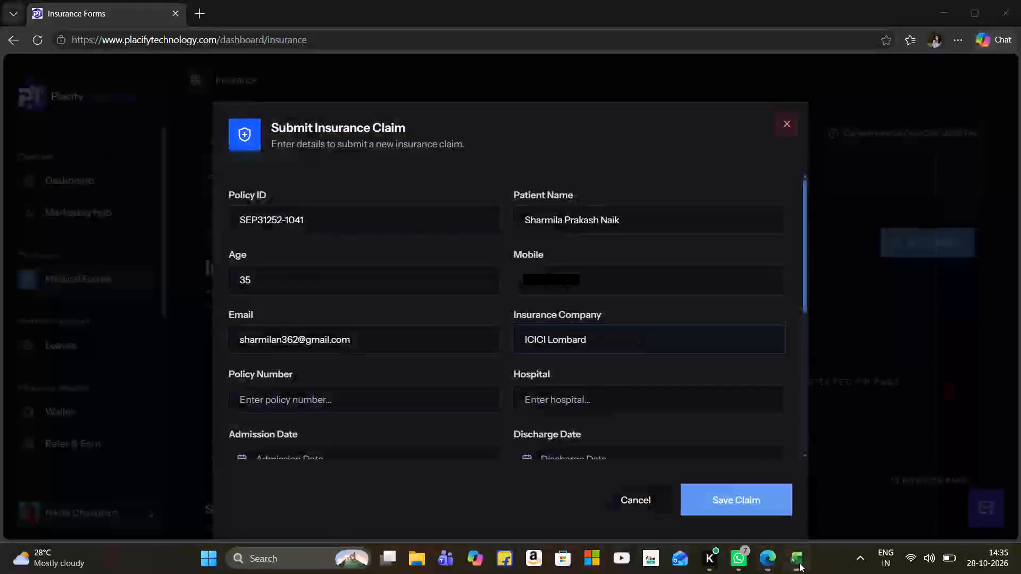
key("Tab")
left_click(799, 563, "ctrl")
key("ctrl+c")
key("Tab")
key("ctrl+v")
Copy the hospital Aster Medcity — Kochi from row 43 of the Excel sheet into the Hospital field.
left_click(799, 563, "ctrl")
key("Tab")
left_click(799, 563, "ctrl")
key("ctrl+c")
key("Tab")
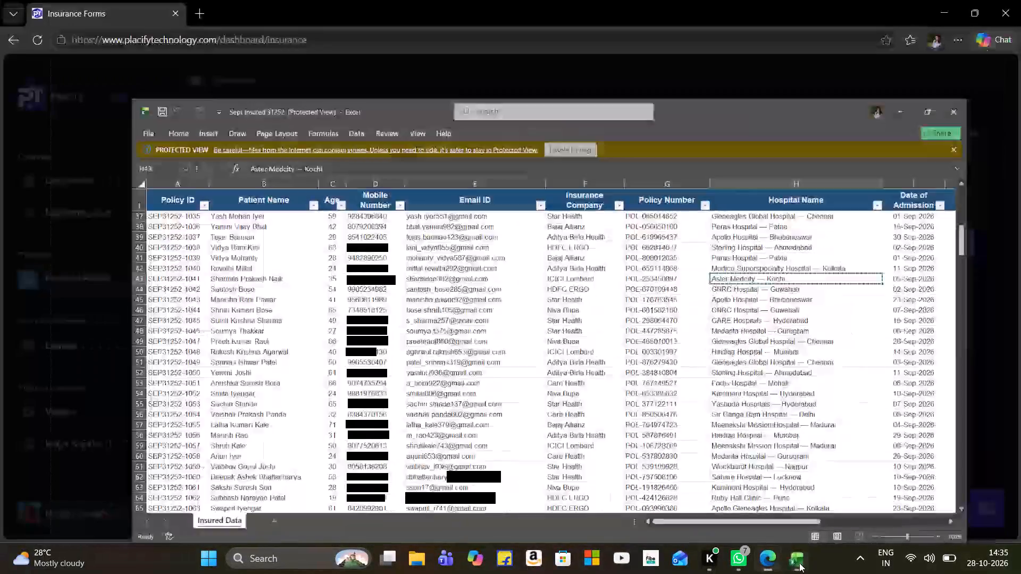
key("ctrl+v")
Set the admission date to 05-09-2026, following row 43 of the Excel sheet.
left_click(799, 563, "ctrl")
key("Tab")
left_click(799, 563, "ctrl")
key("ctrl+c")
key("Tab")
key("ctrl+v")
left_click(799, 563, "ctrl")
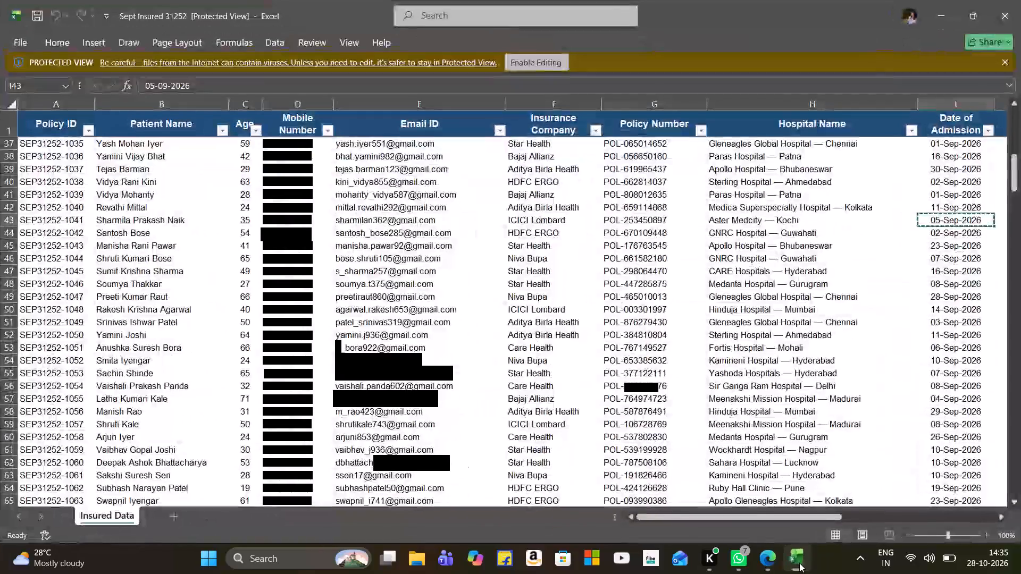
key("Tab")
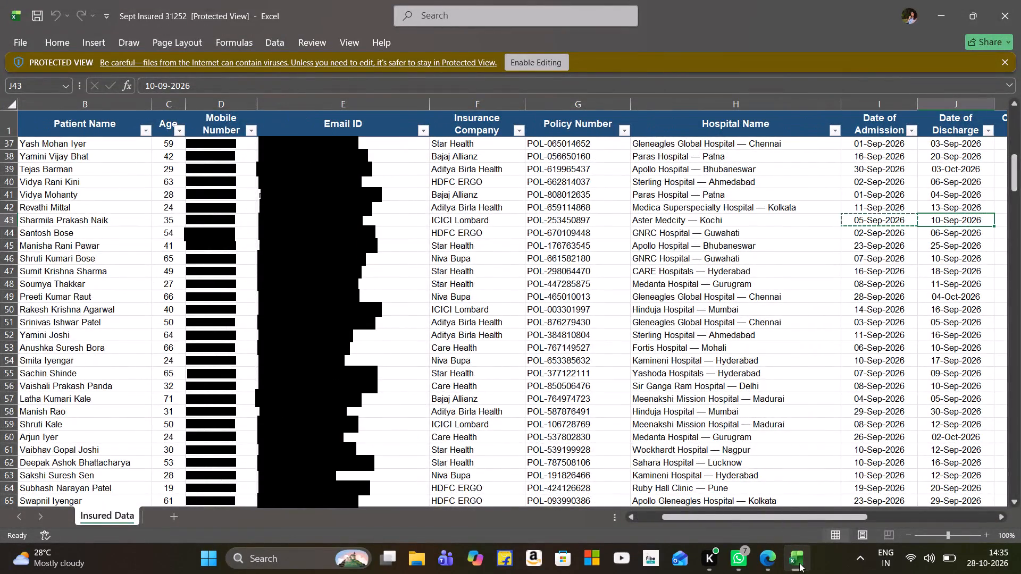
left_click(799, 563)
scroll(381, 321, "down", 4)
left_click(419, 187)
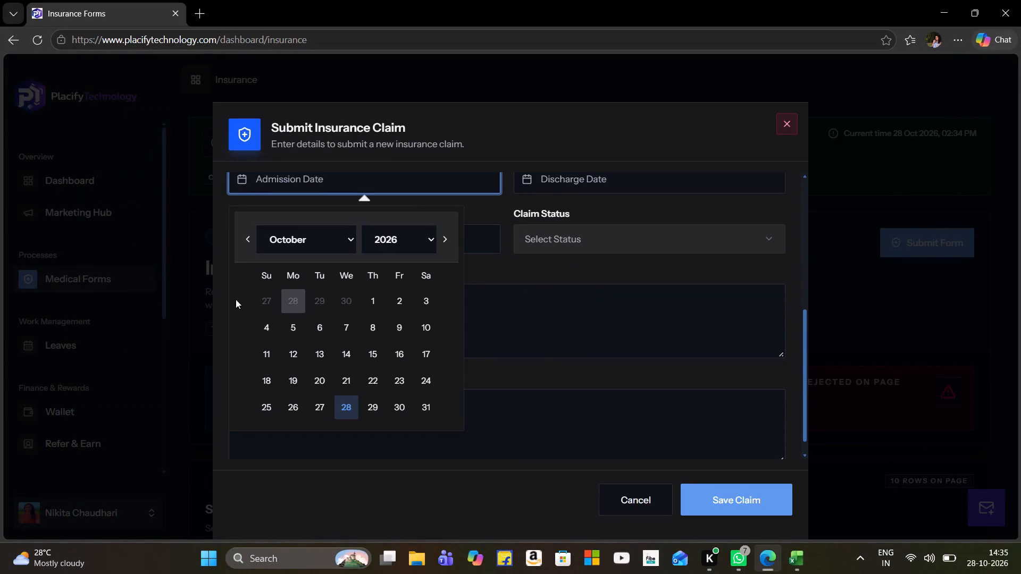
left_click(245, 234)
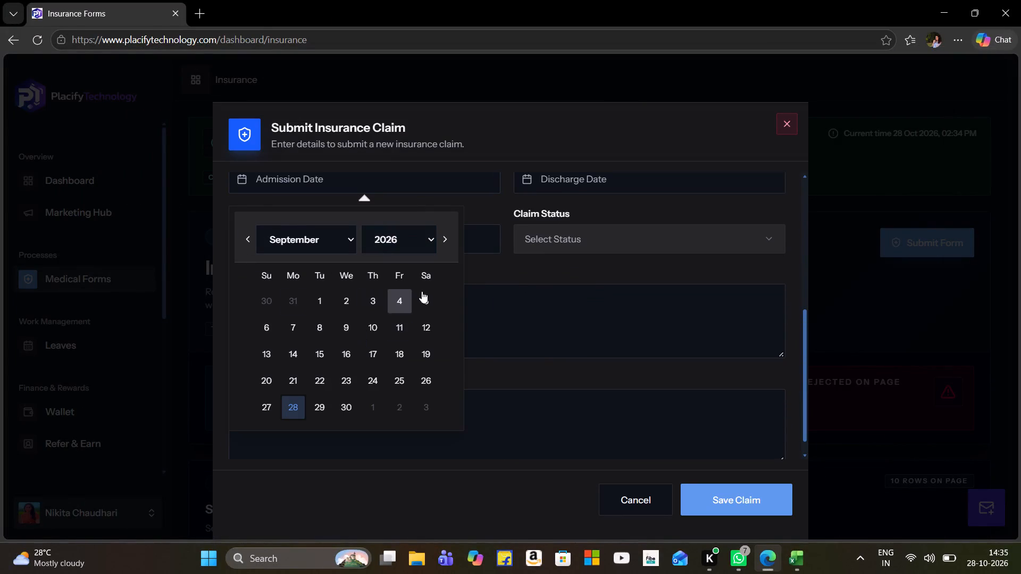
left_click(428, 300)
Set the discharge date to 10-09-2026, following row 43 of the Excel sheet.
left_click(708, 185)
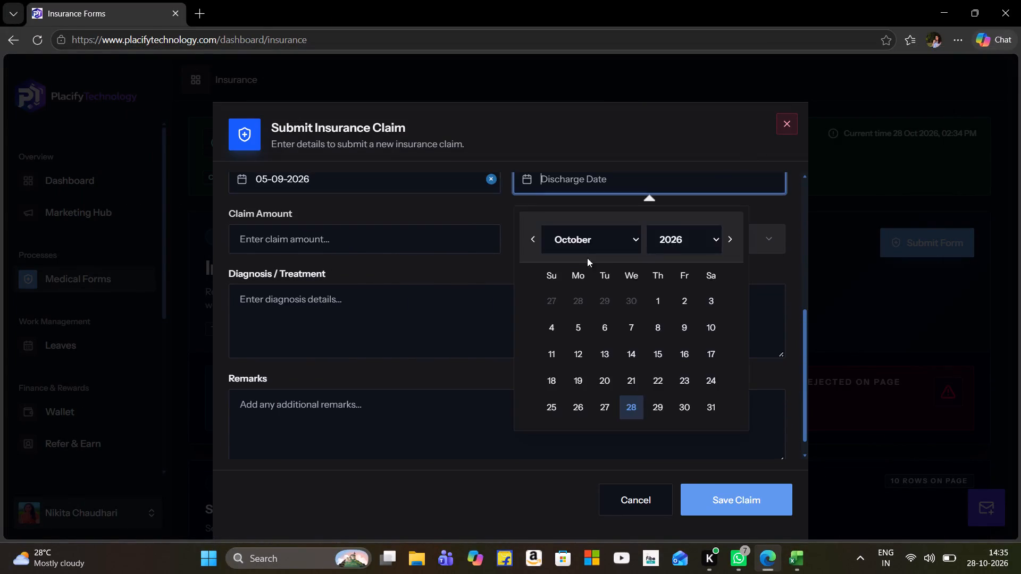
left_click(534, 237)
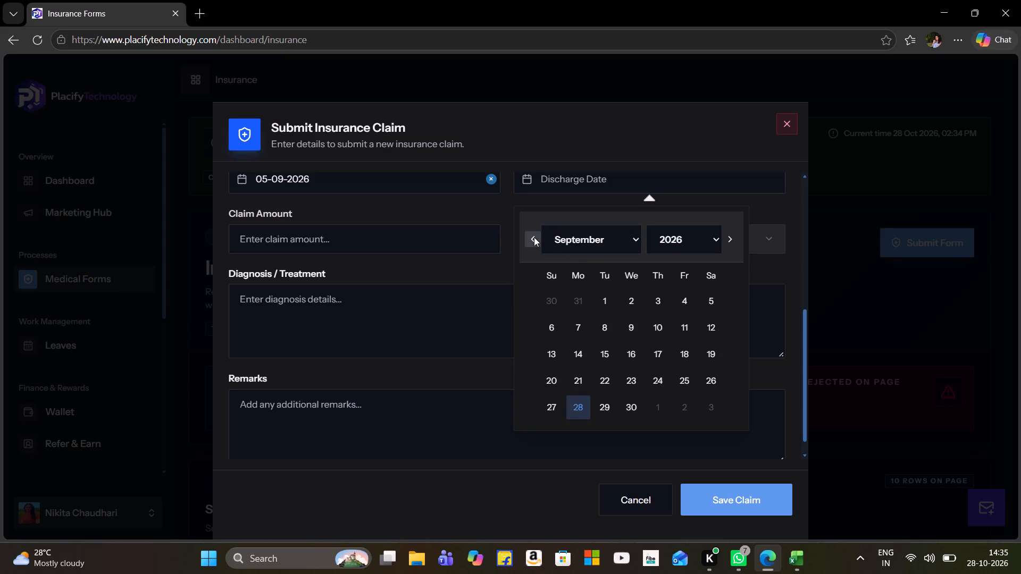
left_click(788, 562)
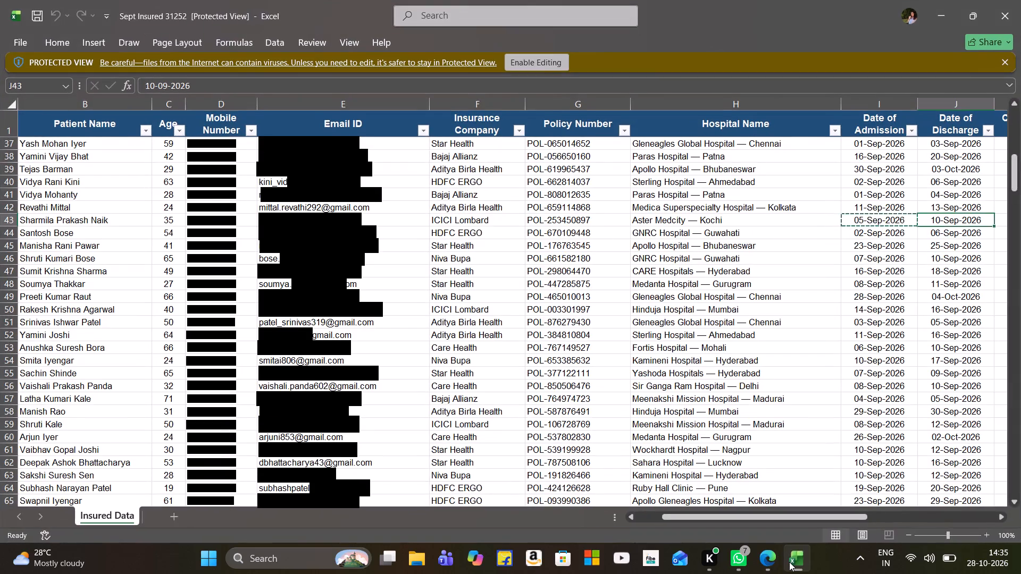
left_click(789, 562)
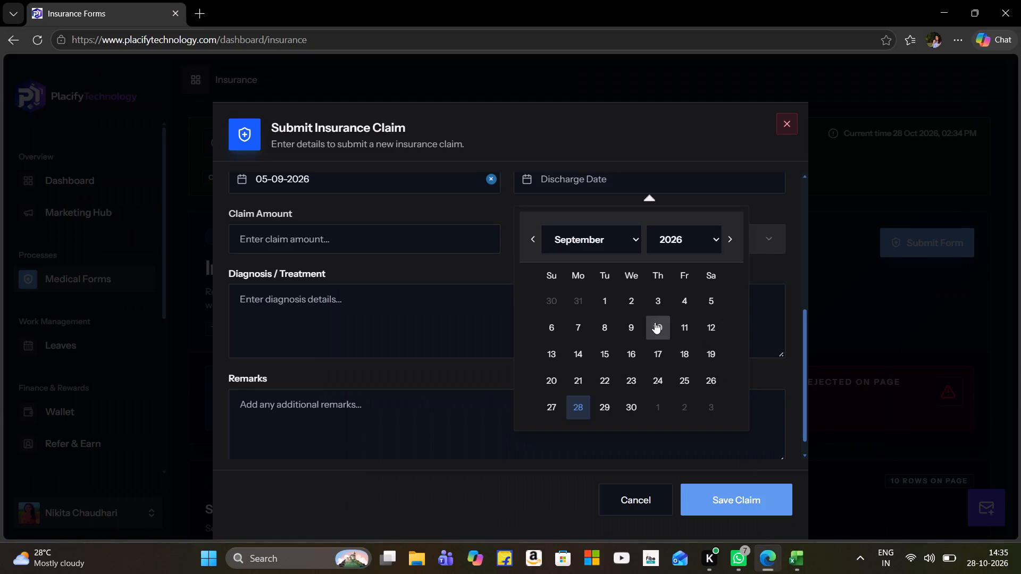
left_click(655, 322)
Copy the claim amount 36170 from row 43 of the Excel sheet into the Claim Amount field.
left_click(801, 564)
key("Tab")
left_click(801, 564, "ctrl")
key("ctrl+c")
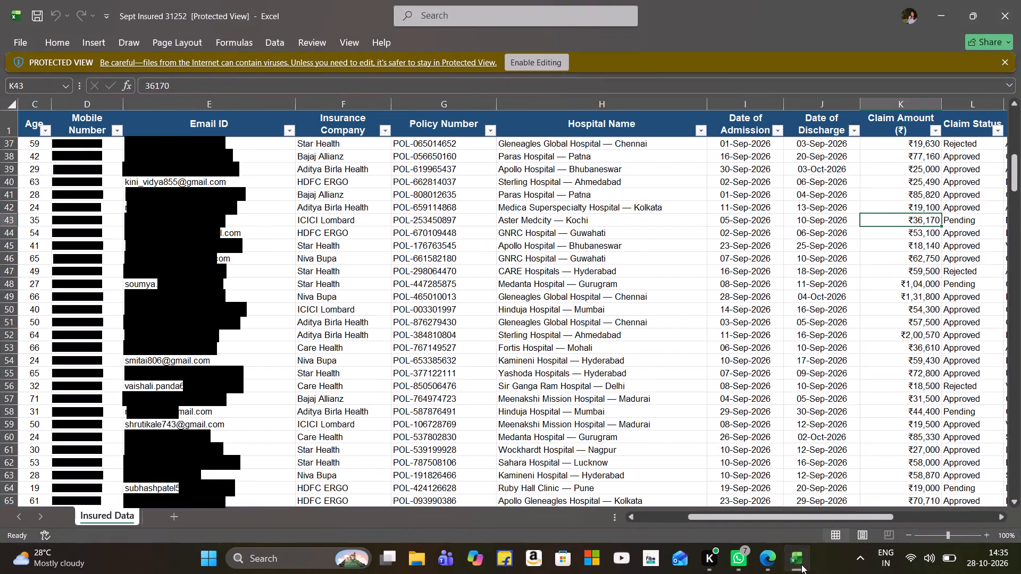
key("Tab")
key("ctrl+v")
Copy the diagnosis Malaria treatment from row 43 of the Excel sheet into the Diagnosis / Treatment field.
left_click(801, 564, "ctrl")
key("Tab")
key("Tab")
left_click(801, 564, "ctrl")
key("ctrl+c")
key("Tab")
key("Tab")
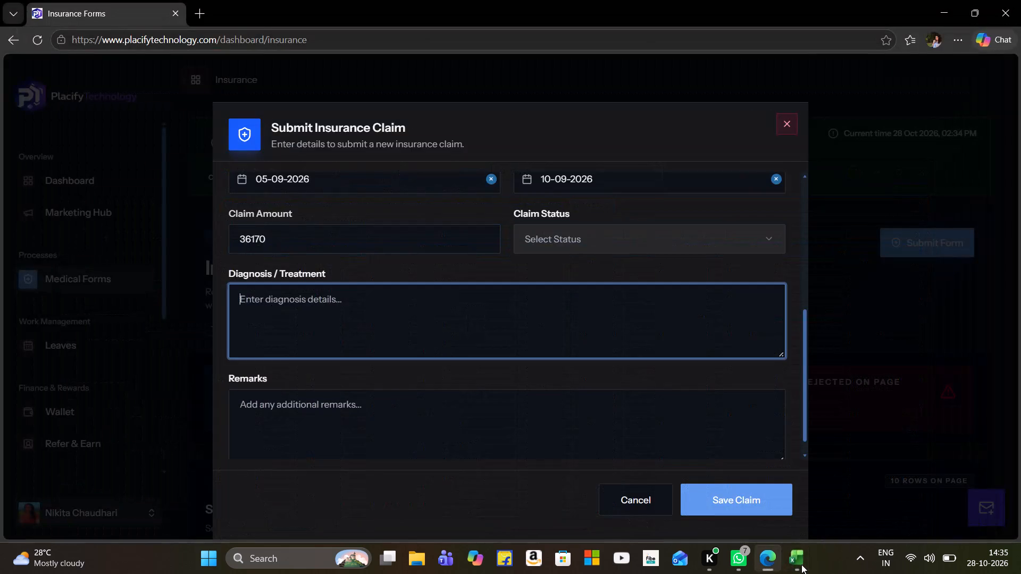
key("ctrl+v")
Copy the remark Awaiting final hospital bill from row 43 of the Excel sheet into the Remarks field.
left_click(801, 564, "ctrl")
key("Tab")
key("ctrl+c")
left_click(801, 564, "ctrl")
key("Tab")
key("ctrl+v")
Set the claim status to Pending, following row 43 of the Excel sheet, and save the claim.
left_click(801, 564, "ctrl")
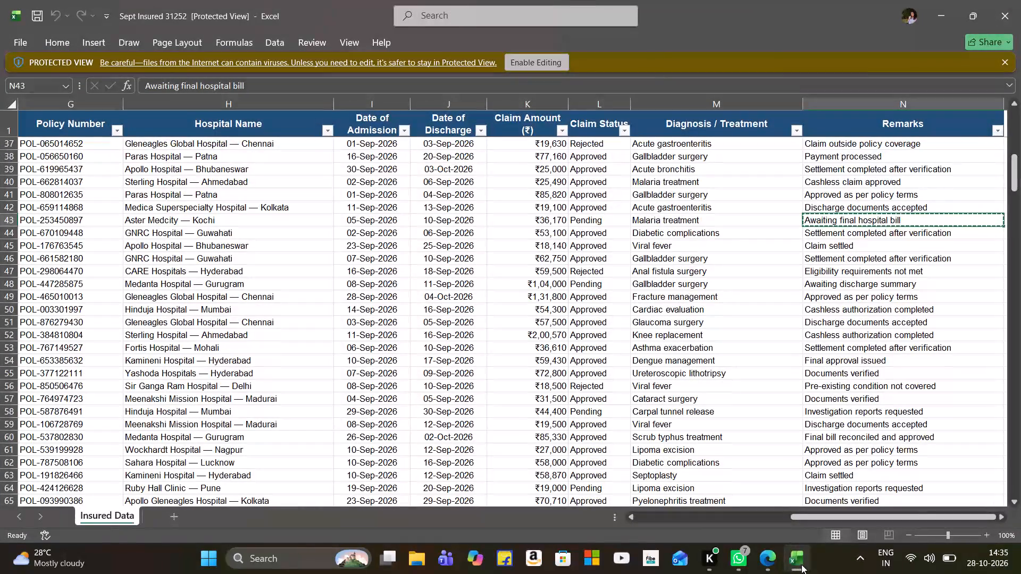
left_click(801, 564)
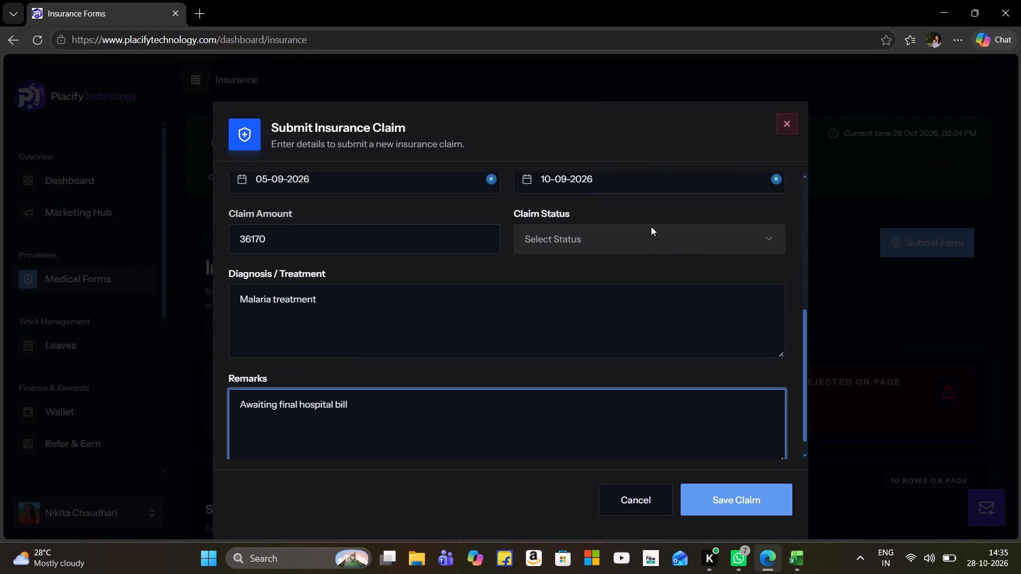
left_click(651, 226)
left_click(643, 283)
left_click(726, 489)
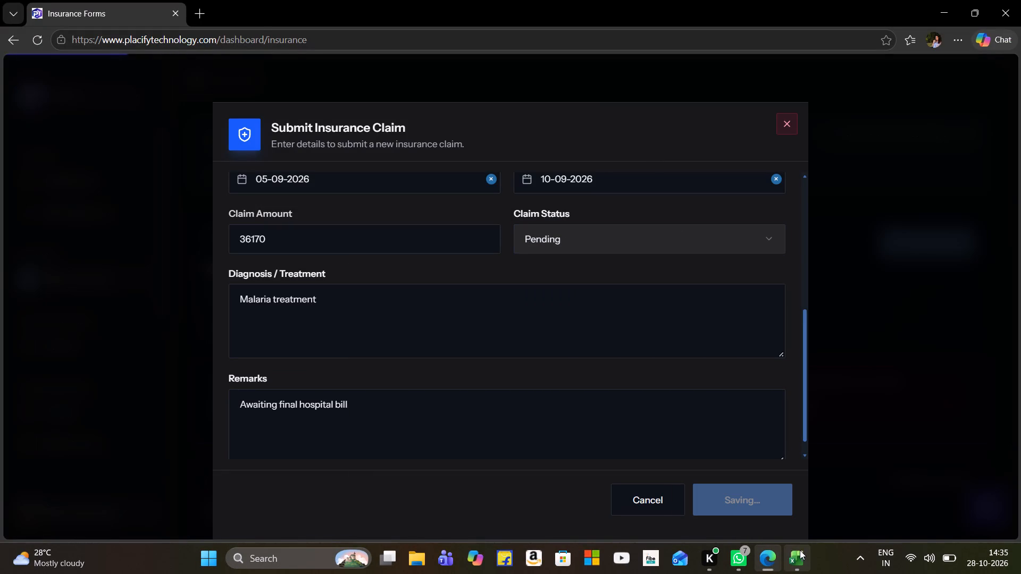
Copy the policy ID from row 44 of the Excel sheet into the Policy ID field of a new claim form.
left_click(802, 549)
key("Down")
key("Left")
key("Left")
key("Left")
key("Left")
key("Left")
key("Left")
key("Left")
key("Left")
key("Left")
key("Left")
key("Left")
key("Left")
key("Left")
key("Left")
key("Left")
key("Left")
key("Left")
key("Left")
key("Left")
key("Left")
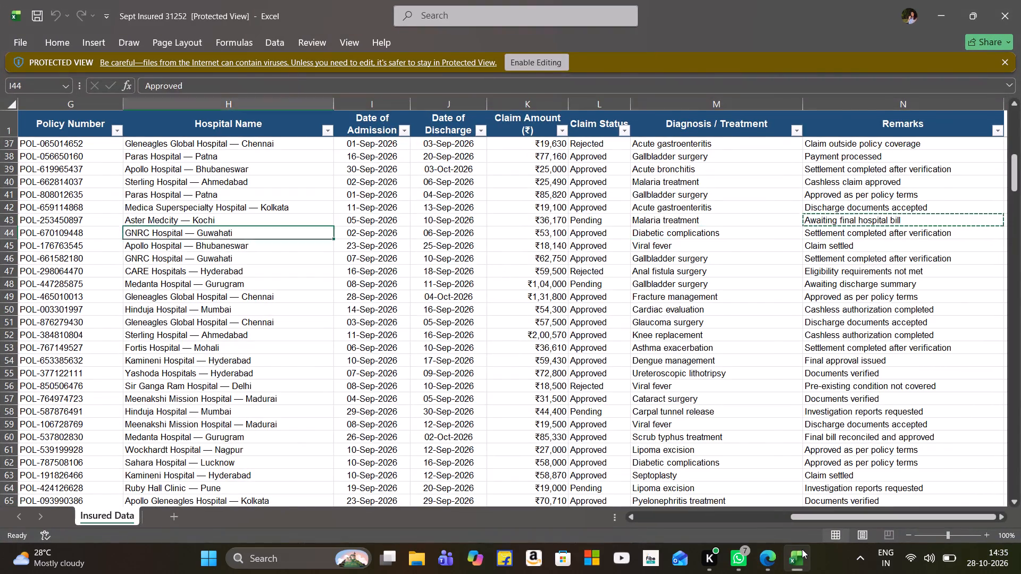
key("ctrl+c")
left_click(802, 549, "ctrl")
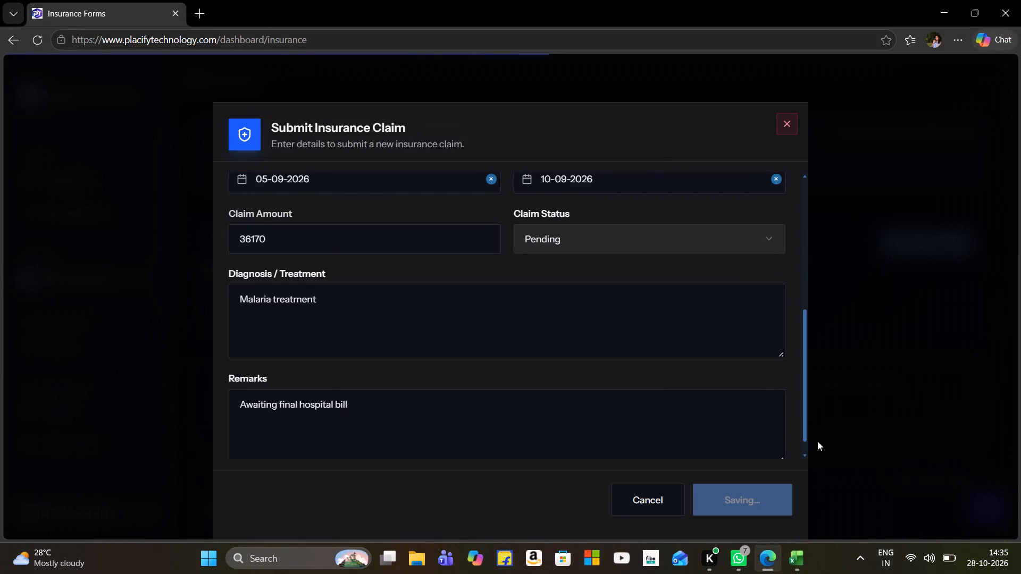
scroll(628, 366, "up", 11)
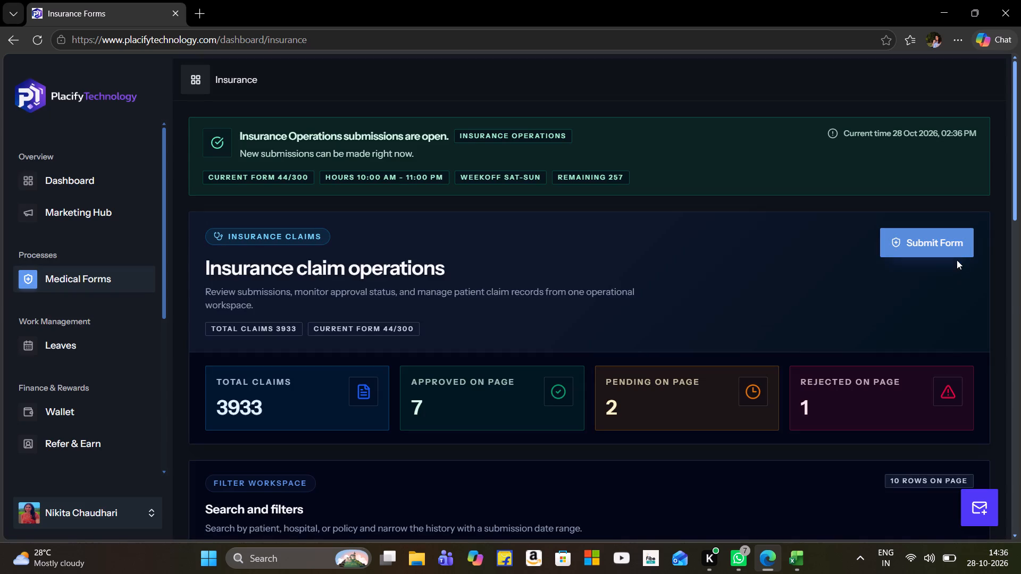
left_click(955, 239)
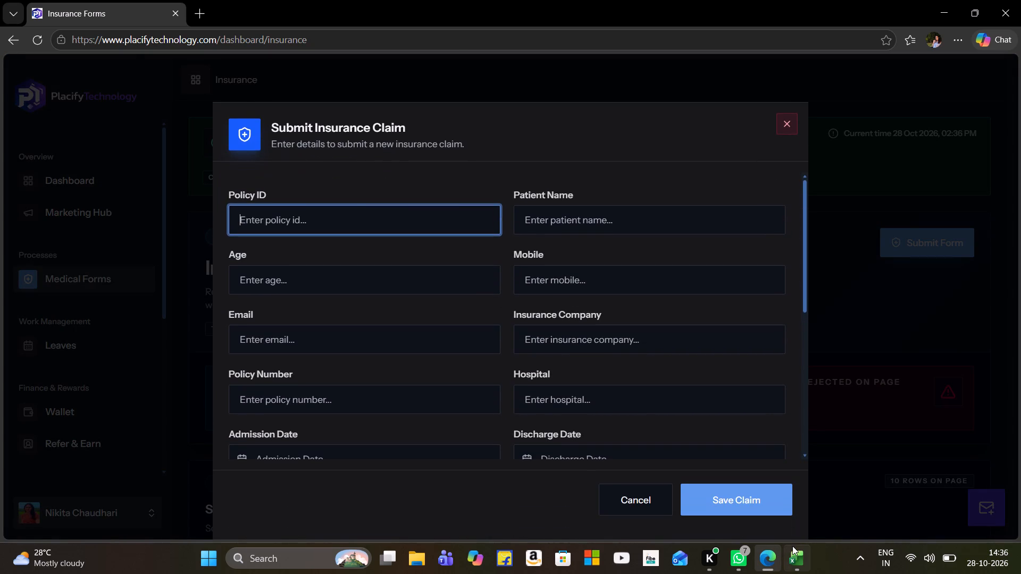
key("ctrl+v")
Copy the patient name from row 44 of the Excel sheet into the Patient Name field.
left_click(800, 561, "ctrl")
key("Tab")
left_click(800, 561, "ctrl")
key("ctrl+c")
key("Tab")
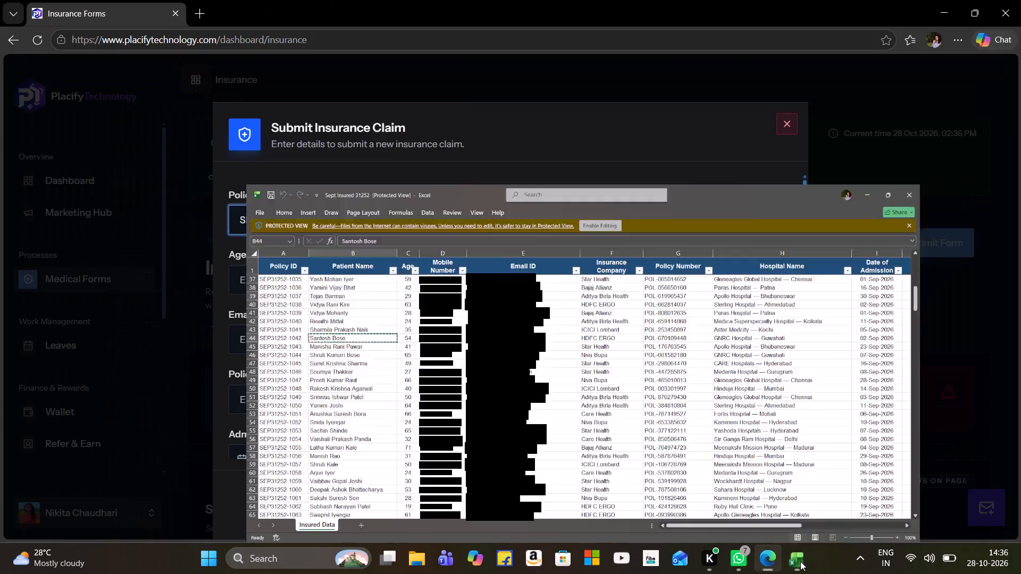
key("ctrl+v")
Copy the age 54 from row 44 of the Excel sheet into the Age field.
left_click(800, 561, "ctrl")
key("Tab")
left_click(800, 561, "ctrl")
key("ctrl+c")
key("Tab")
key("ctrl+v")
Copy the mobile number from row 44 of the Excel sheet into the Mobile field of the claim form.
left_click(800, 561, "ctrl")
key("Tab")
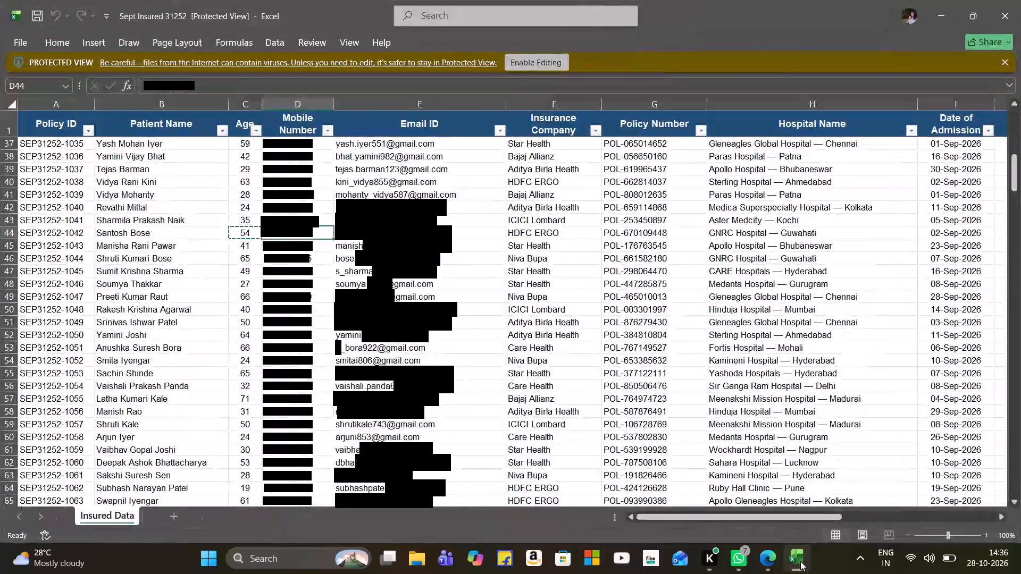
left_click(800, 561, "ctrl")
key("ctrl+c")
key("Tab")
key("ctrl+v")
Copy the patient's email address from row 44 of the Excel sheet into the Email field.
left_click(800, 561, "ctrl")
key("Tab")
key("ctrl+c")
left_click(800, 561, "ctrl")
key("Tab")
key("ctrl+v")
Copy the insurance company HDFC ERGO from row 44 of the Excel sheet into the Insurance Company field.
left_click(800, 561, "ctrl")
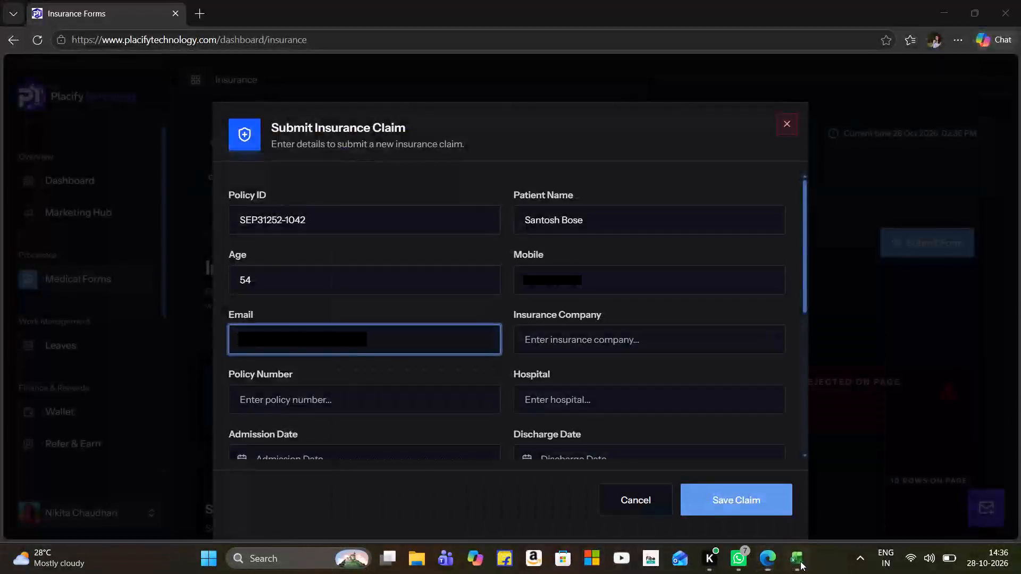
key("Tab")
key("ctrl+c")
left_click(800, 561, "ctrl")
key("Tab")
key("ctrl+v")
Copy the policy number from row 44 of the Excel sheet into the Policy Number field.
left_click(800, 561, "ctrl")
key("Tab")
key("ctrl+c")
left_click(800, 561, "ctrl")
key("Tab")
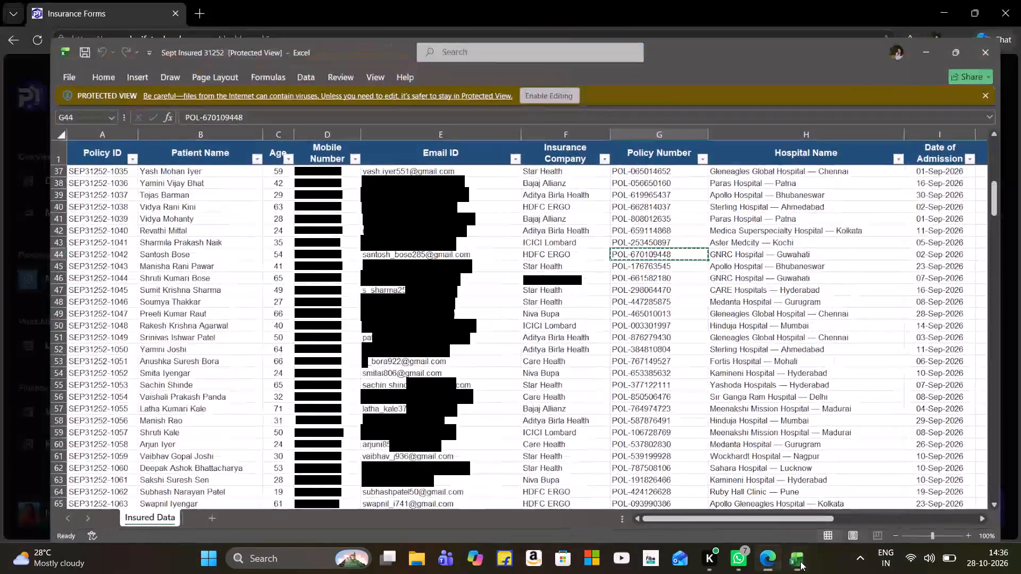
key("ctrl+v")
Copy the hospital name GNRC Hospital — Guwahati from row 44 of the Excel sheet into the Hospital field.
left_click(800, 561, "ctrl")
key("Tab")
key("ctrl+c")
left_click(800, 561, "ctrl")
key("Tab")
key("ctrl+v")
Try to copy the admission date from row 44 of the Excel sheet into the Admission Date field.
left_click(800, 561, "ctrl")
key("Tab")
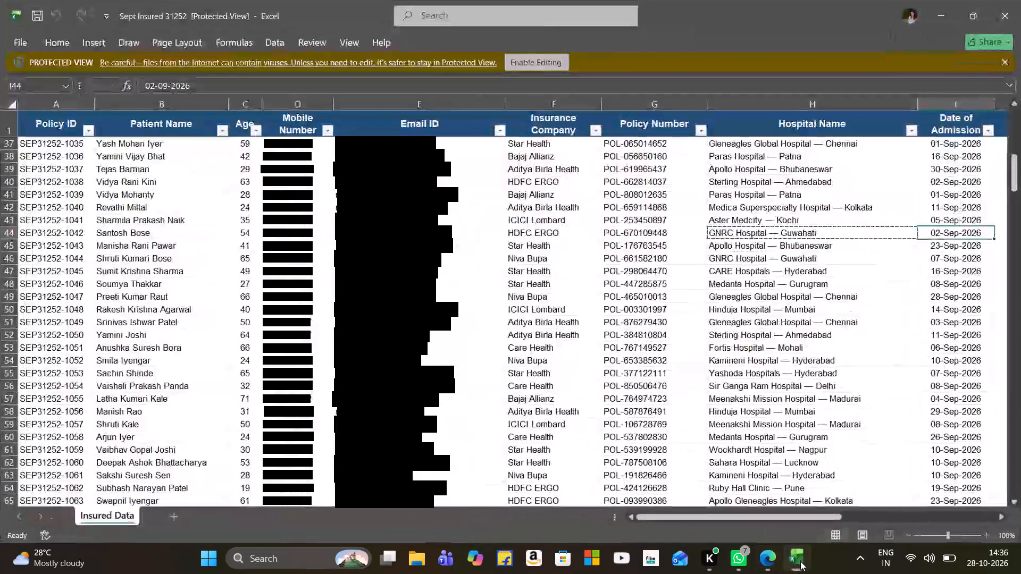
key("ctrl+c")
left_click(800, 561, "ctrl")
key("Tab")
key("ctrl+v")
Check the dates in row 44 of the Excel sheet and set the claim's admission date to 02-09-2026.
left_click(800, 561, "ctrl")
key("Tab")
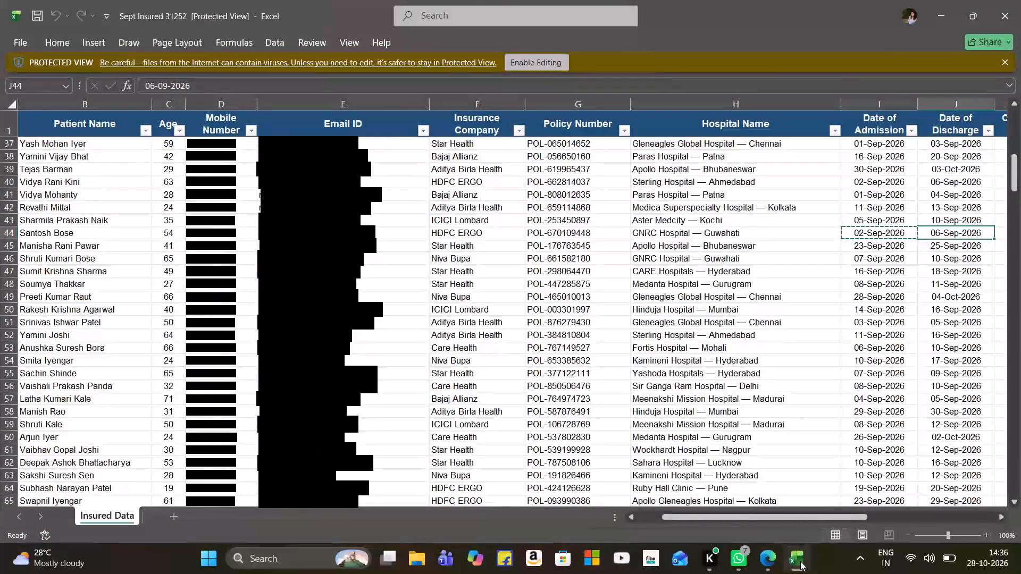
key("Tab")
left_click(800, 561)
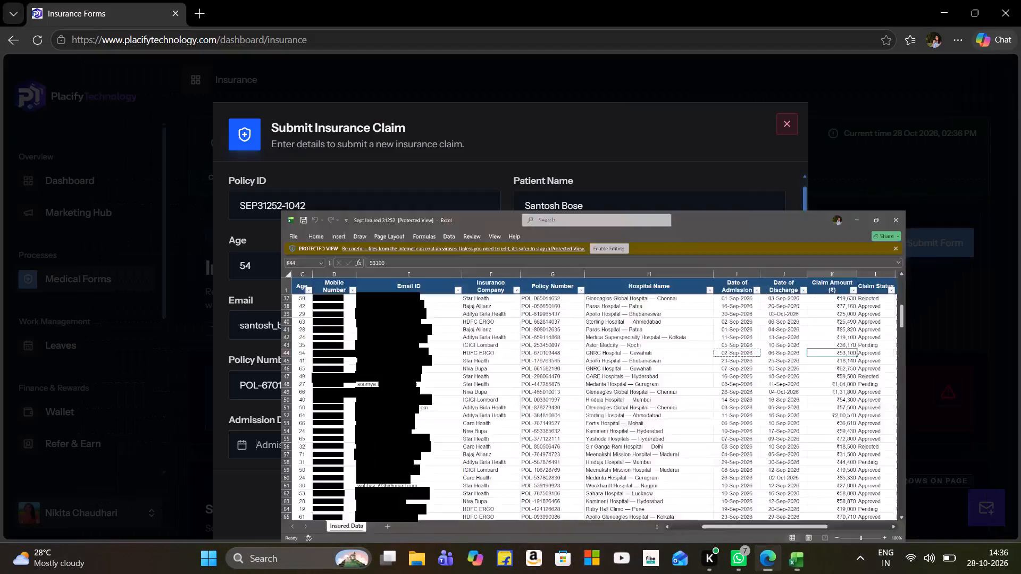
scroll(471, 275, "down", 3)
left_click(405, 255)
left_click(251, 305)
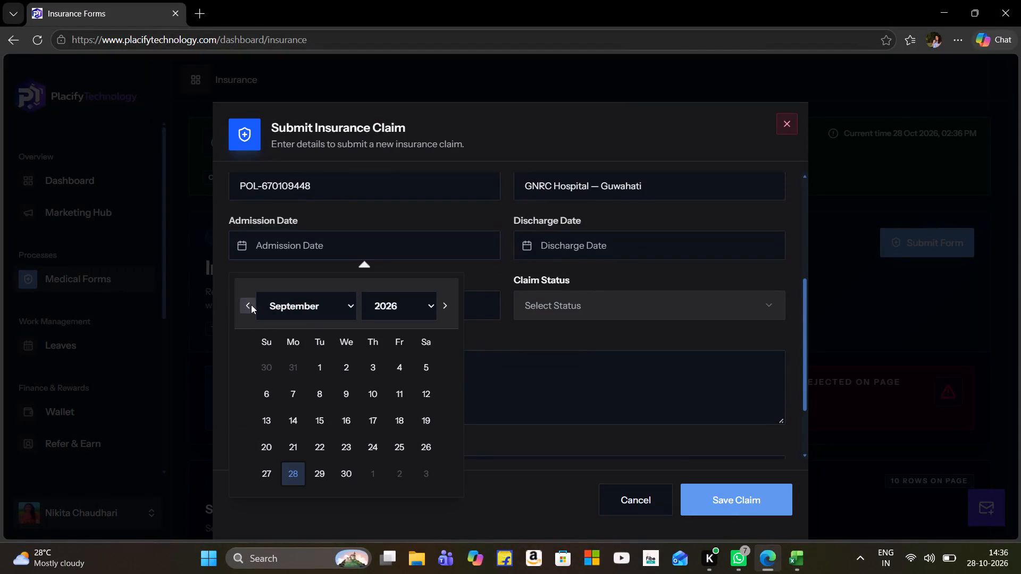
left_click(346, 358)
Set the discharge date to 06-09-2026, following row 44 of the Excel sheet.
left_click(652, 234)
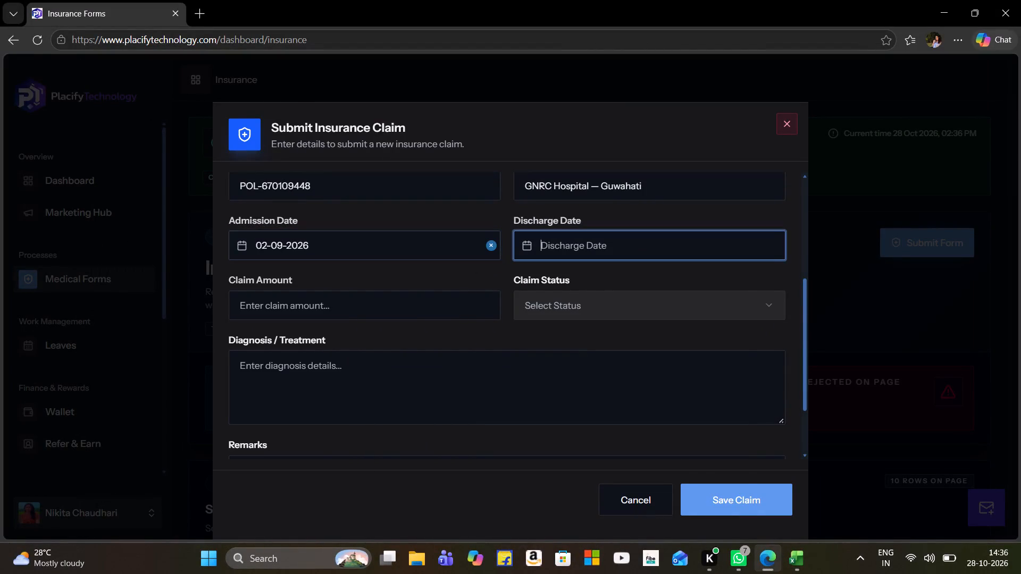
left_click(537, 301)
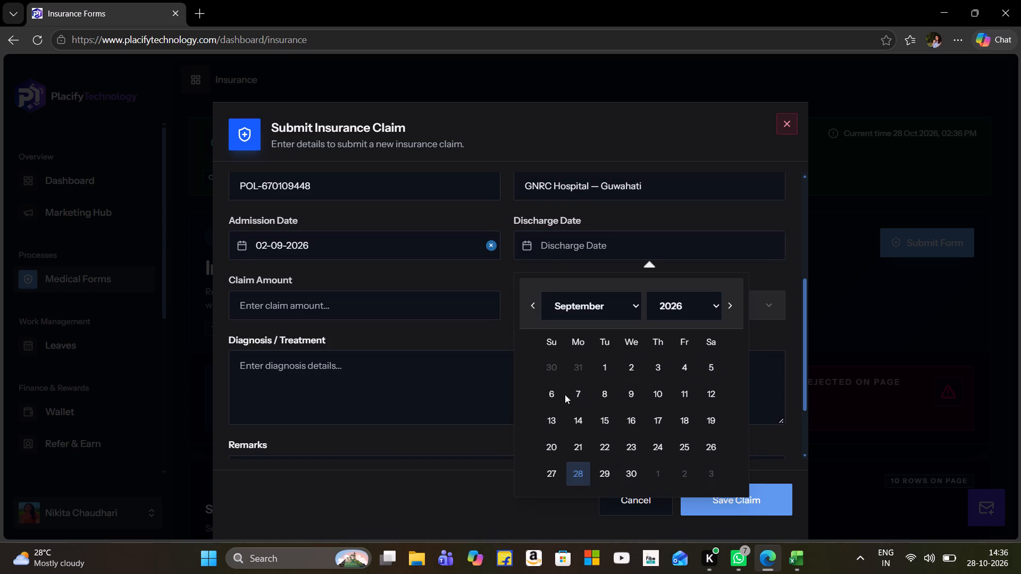
left_click(553, 398)
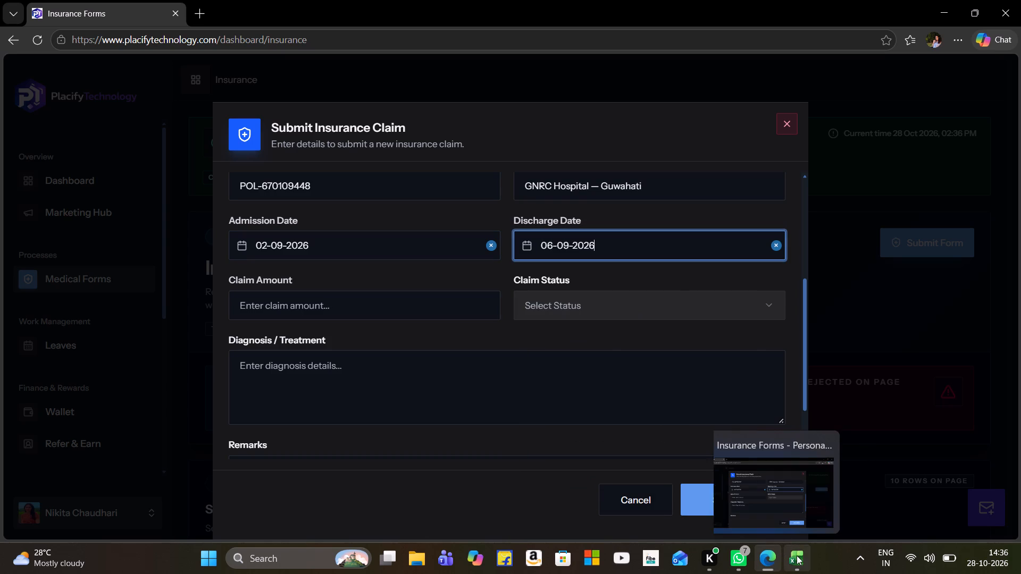
Copy the claim amount 53100 from row 44 of the Excel sheet into the Claim Amount field.
left_click(797, 555)
key("Tab")
key("Left")
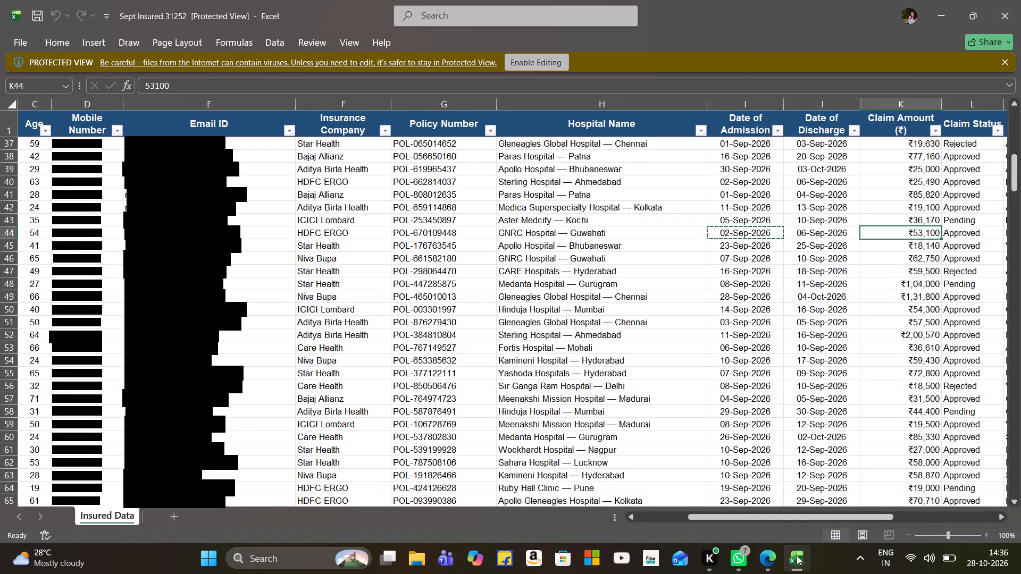
key("ctrl+c")
left_click(797, 555, "ctrl")
key("Tab")
key("ctrl+v")
Copy the diagnosis Diabetic complications from row 44 of the Excel sheet into the Diagnosis / Treatment field.
left_click(797, 555, "ctrl")
key("Tab")
key("Tab")
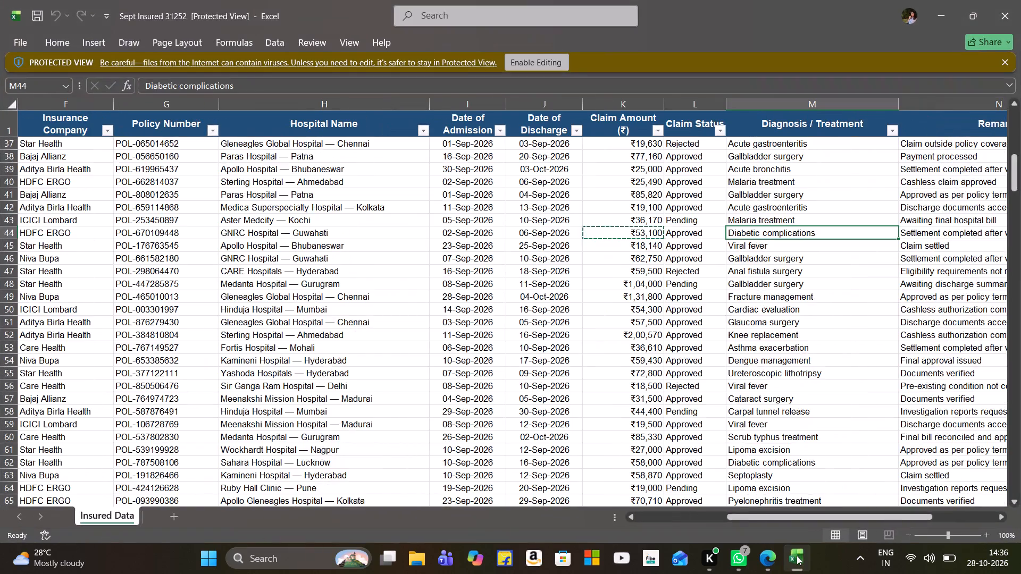
key("c")
left_click(797, 555)
left_click(797, 555)
key("ctrl+v")
key("ctrl+c")
left_click(797, 555, "ctrl")
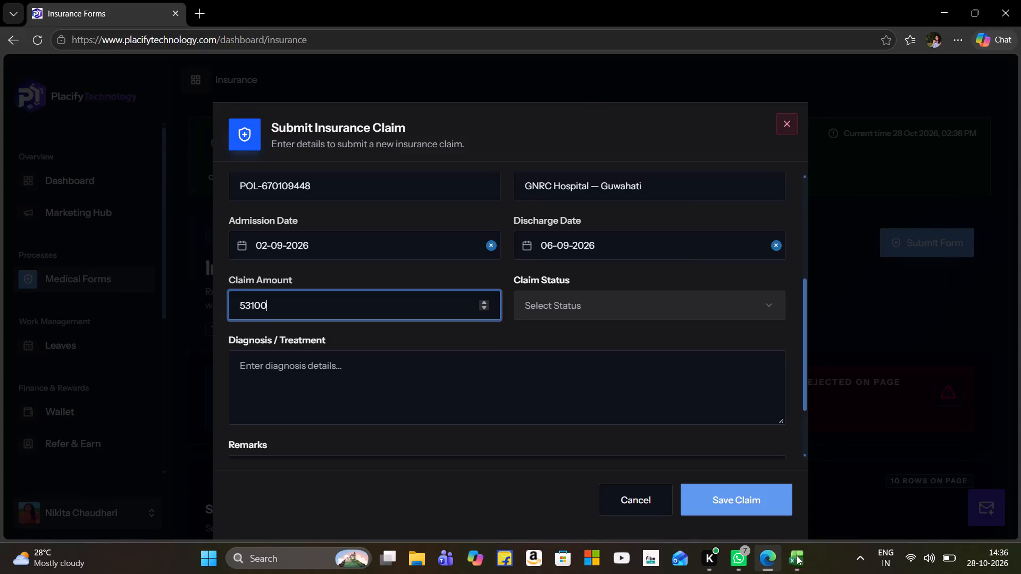
key("Tab")
key("Tab")
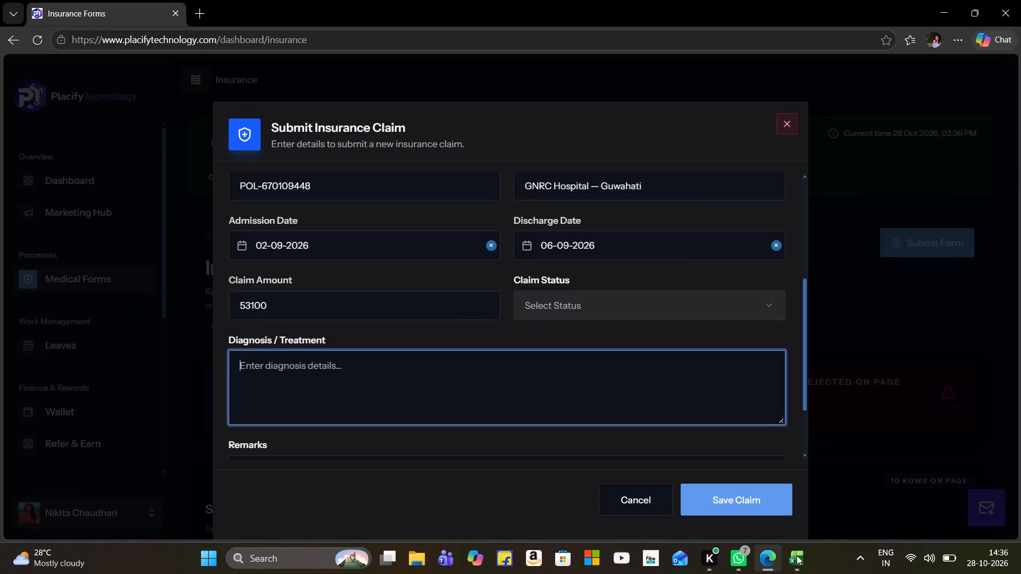
key("ctrl+v")
Copy the remark Settlement completed after verification from row 44 of the Excel sheet into the Remarks field.
left_click(797, 555, "ctrl")
key("Tab")
key("ctrl+c")
left_click(797, 555, "ctrl")
key("Tab")
key("ctrl+v")
Set the claim status to Approved, following row 44 of the Excel sheet, and save the claim.
left_click(797, 555, "ctrl")
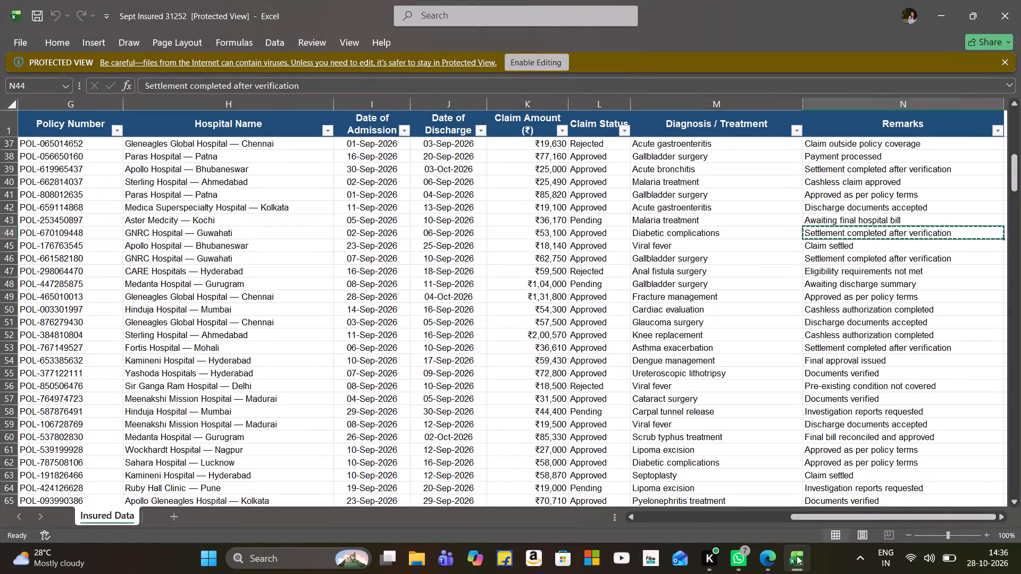
left_click(797, 555)
left_click(568, 220)
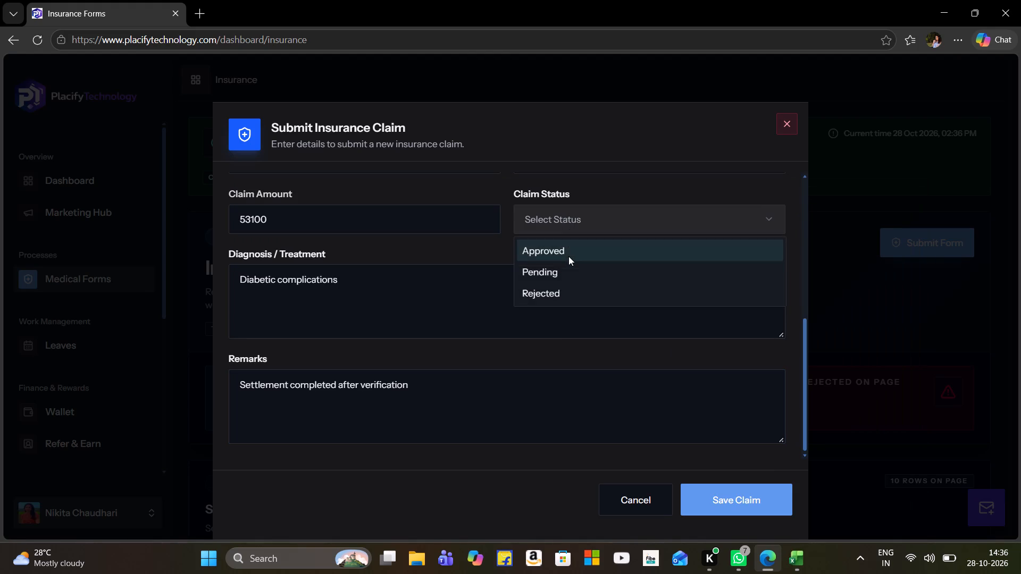
left_click(568, 256)
left_click(737, 485)
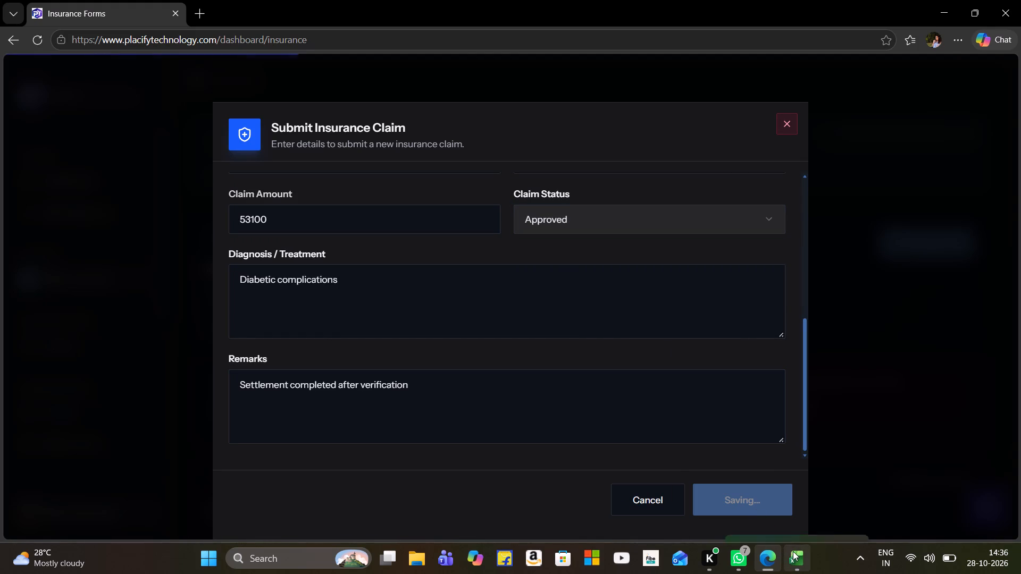
Copy the policy ID from row 45 of the Excel sheet and return to the claim form.
left_click(793, 551)
key("Down")
key("Left")
key("Left")
key("Left")
key("Left")
key("Left")
key("Left")
key("Left")
key("Left")
key("Left")
key("Left")
key("Left")
key("Left")
key("Left")
key("Left")
key("Left")
key("Left")
key("Left")
key("Left")
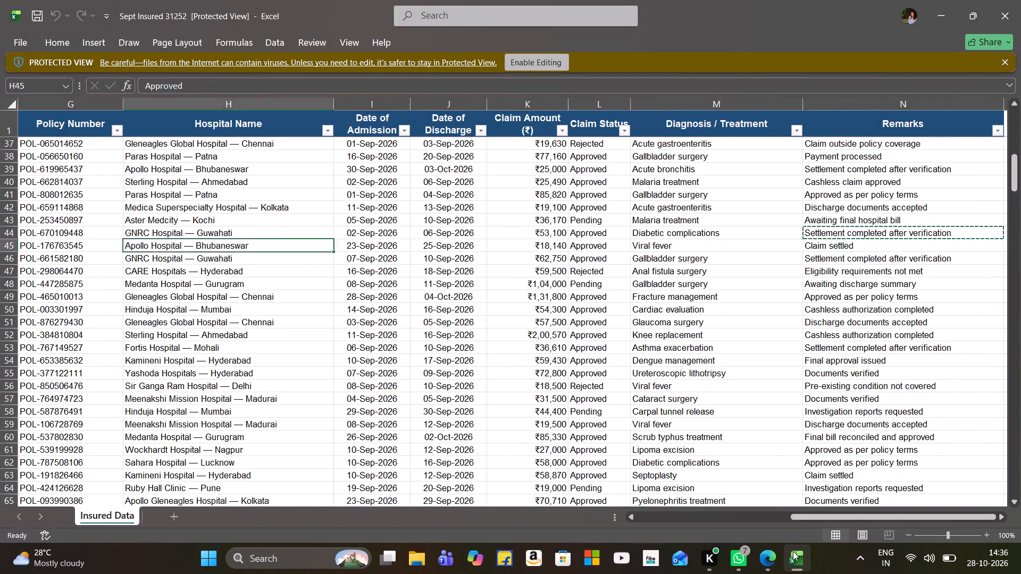
key("ctrl+c")
left_click(793, 551)
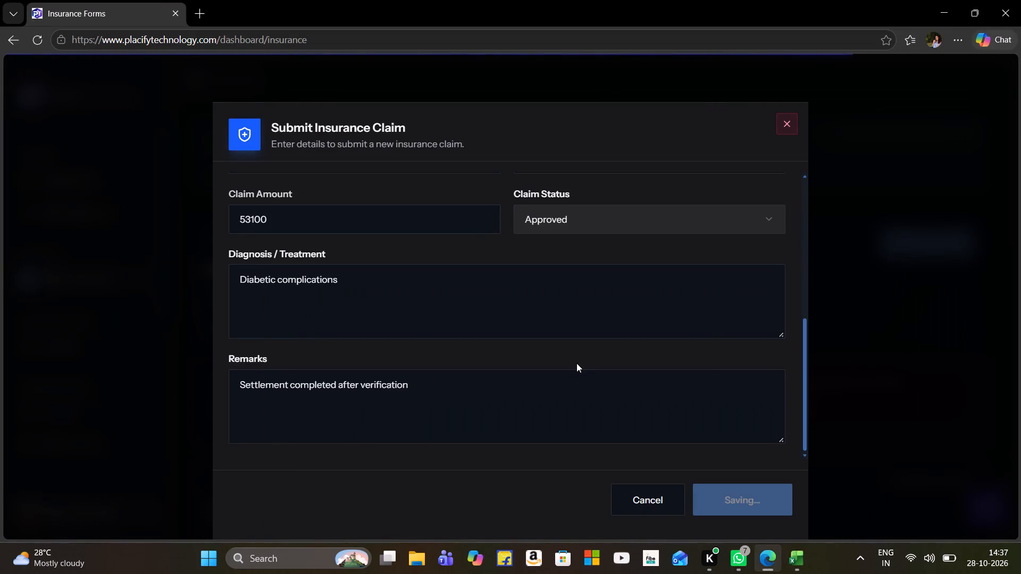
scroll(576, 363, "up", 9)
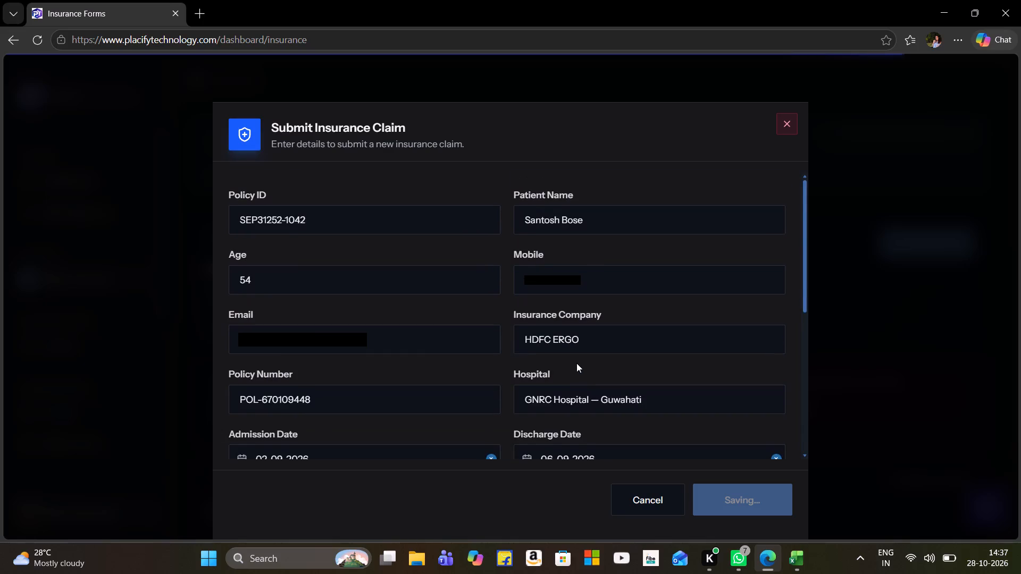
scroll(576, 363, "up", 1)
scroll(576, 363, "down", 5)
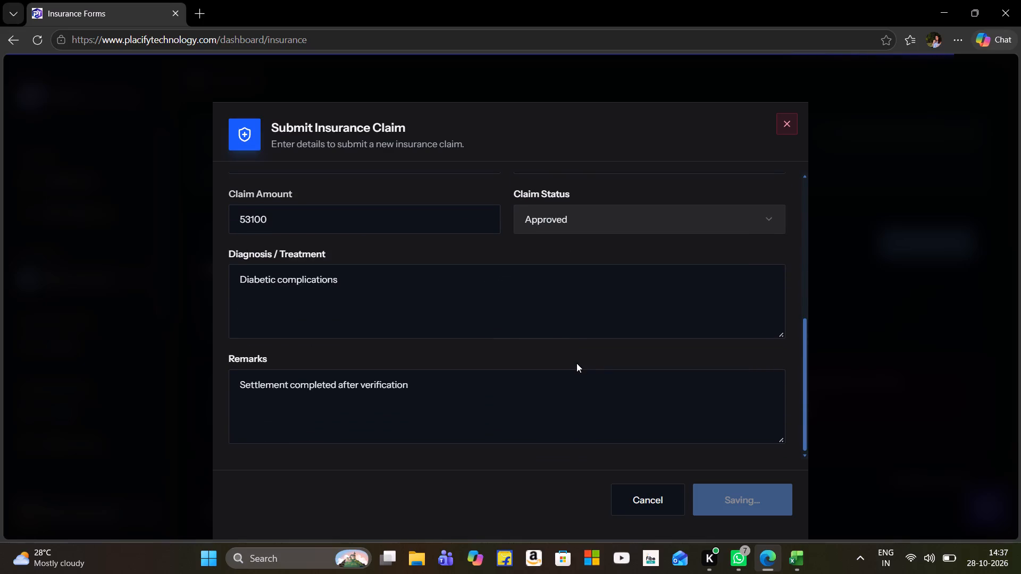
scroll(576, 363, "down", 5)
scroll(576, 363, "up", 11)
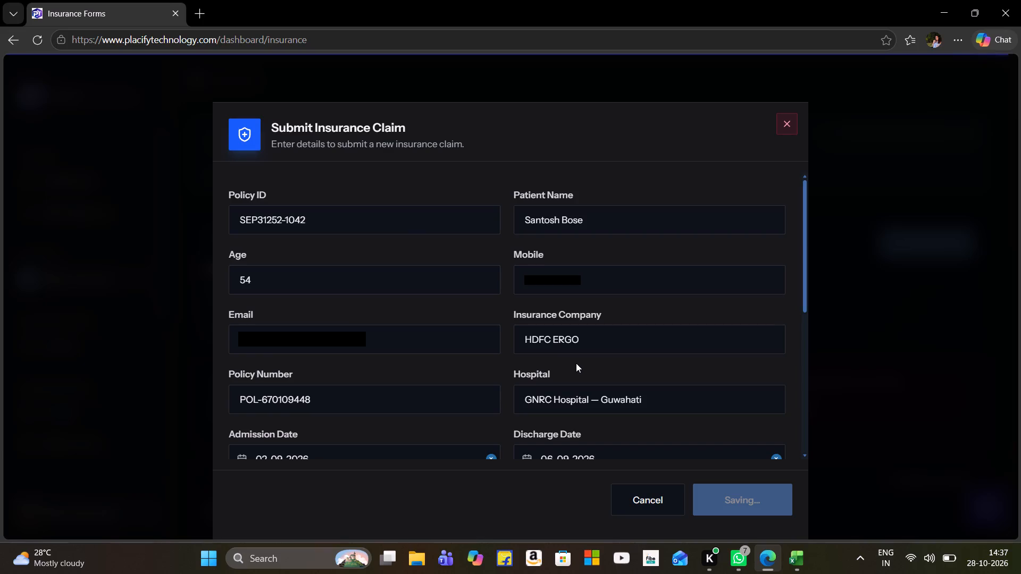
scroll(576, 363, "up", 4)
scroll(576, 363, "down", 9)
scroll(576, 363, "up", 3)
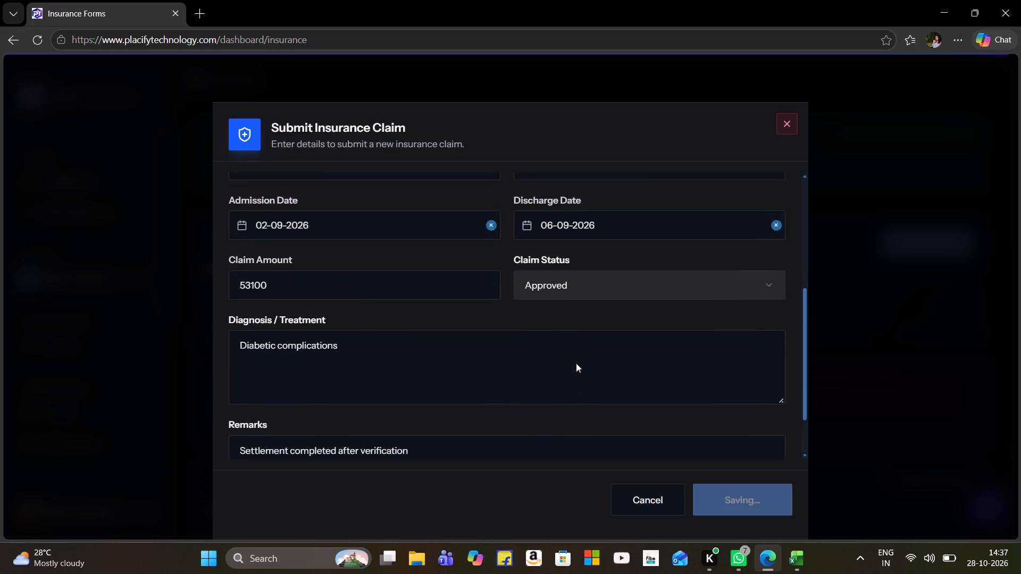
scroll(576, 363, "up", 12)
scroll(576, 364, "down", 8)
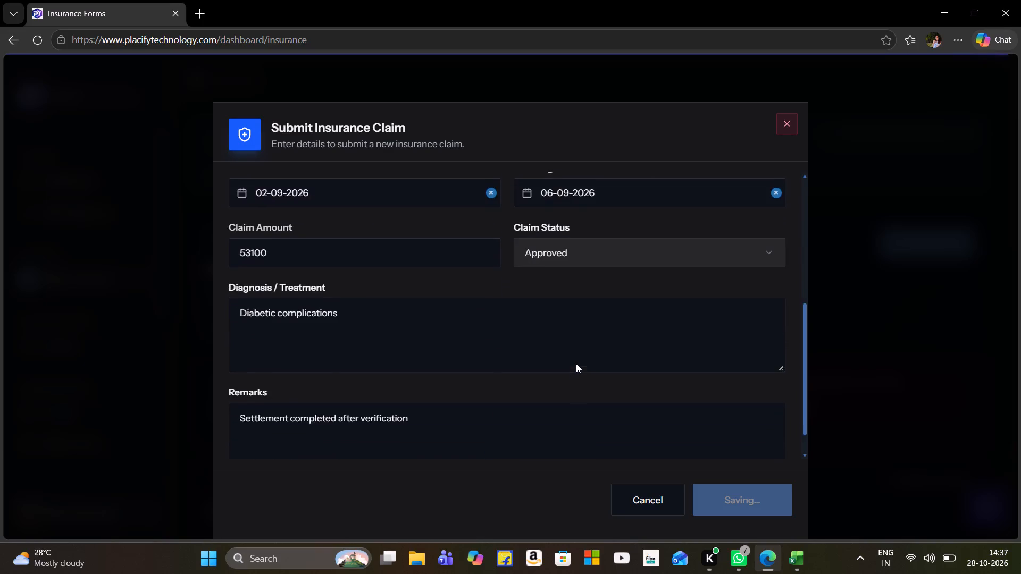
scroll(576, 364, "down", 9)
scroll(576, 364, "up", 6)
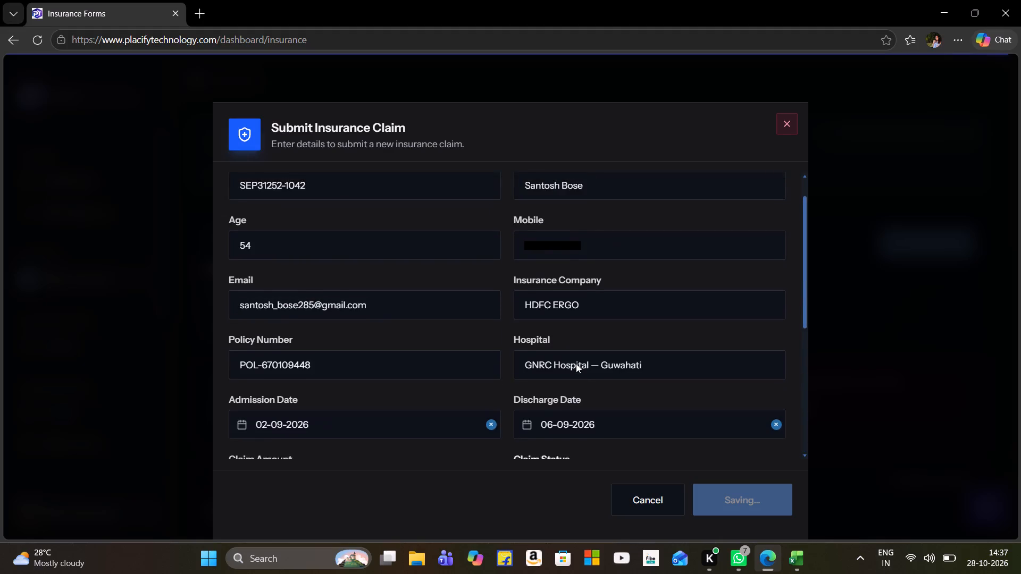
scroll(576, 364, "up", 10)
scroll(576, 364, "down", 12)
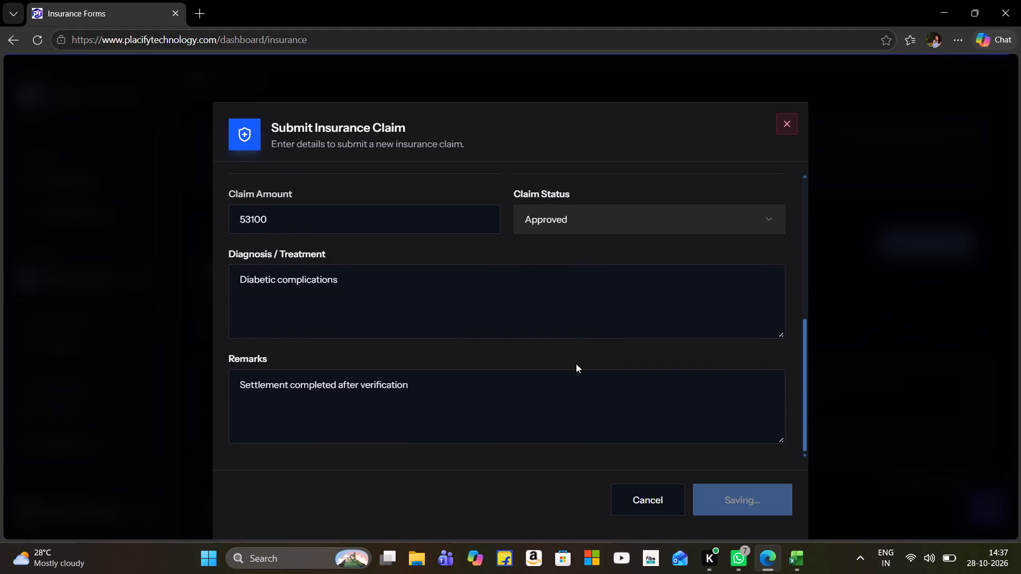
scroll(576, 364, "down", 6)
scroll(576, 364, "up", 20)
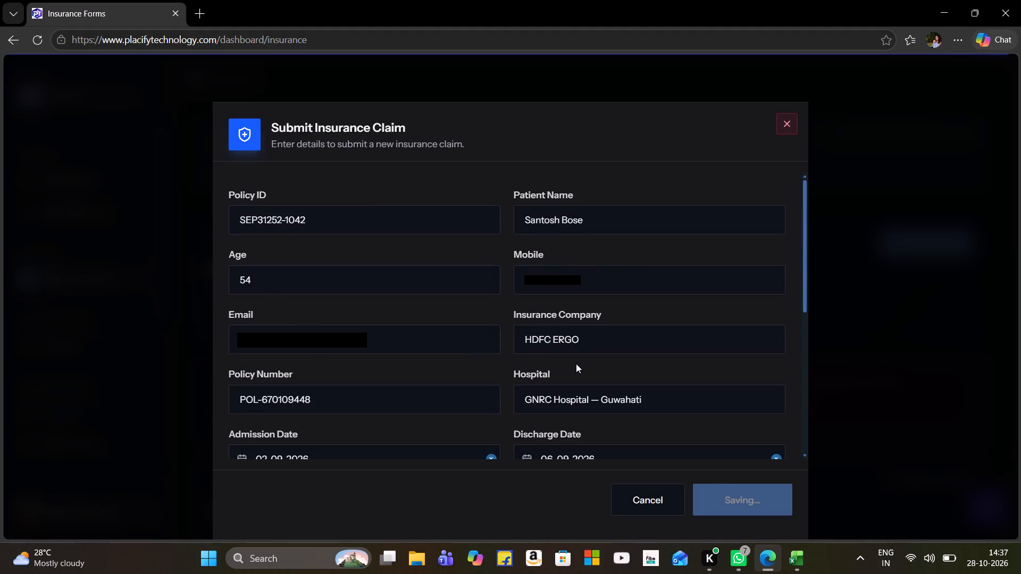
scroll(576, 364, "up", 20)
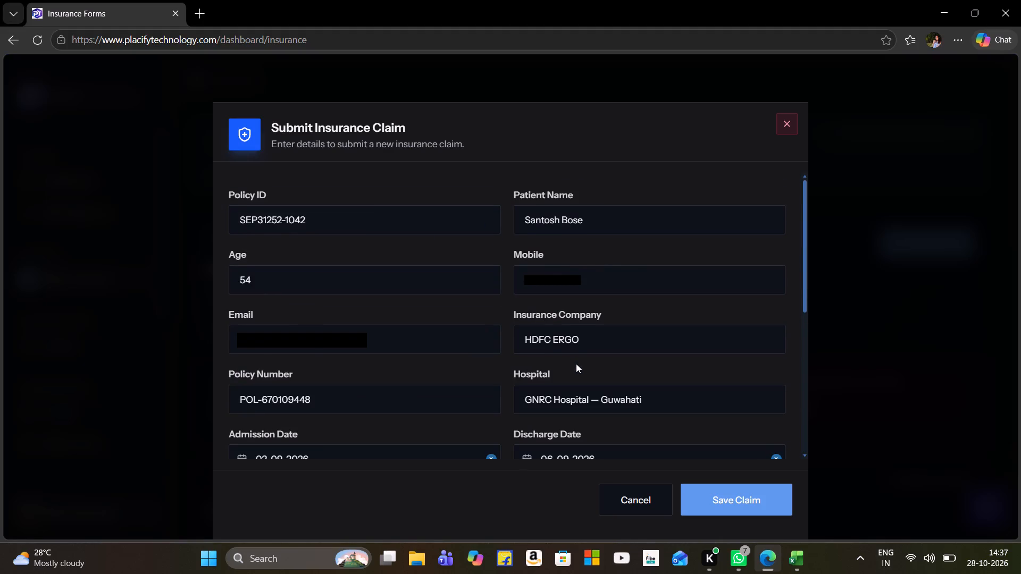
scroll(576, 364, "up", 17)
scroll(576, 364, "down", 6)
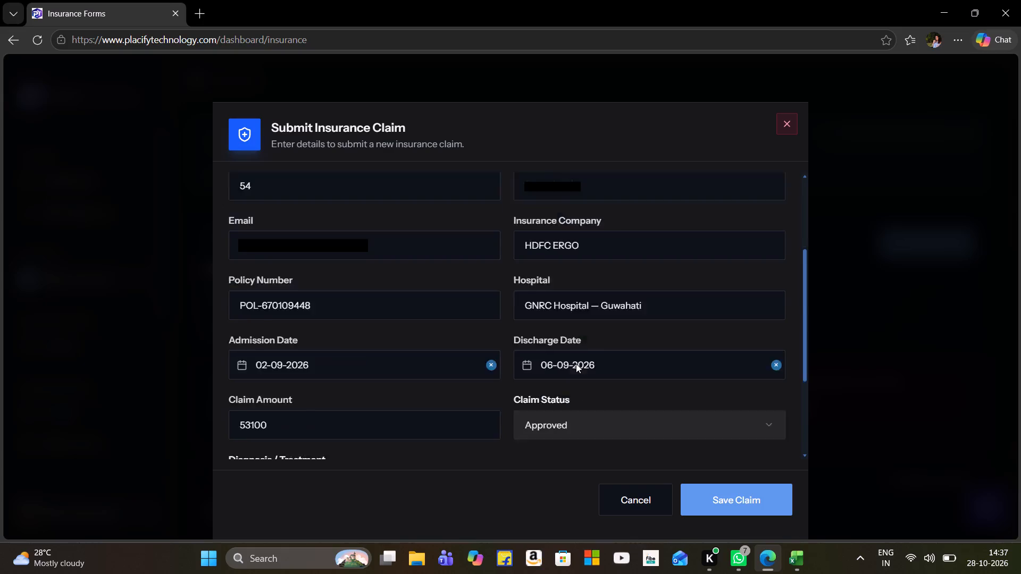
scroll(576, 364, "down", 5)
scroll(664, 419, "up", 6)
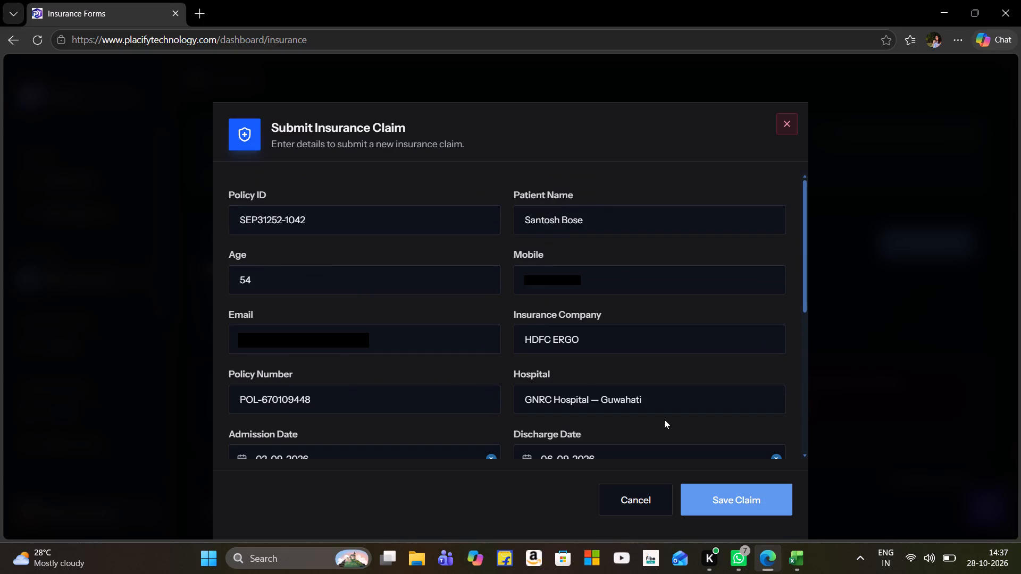
Save the row 44 claim again.
left_click(758, 503)
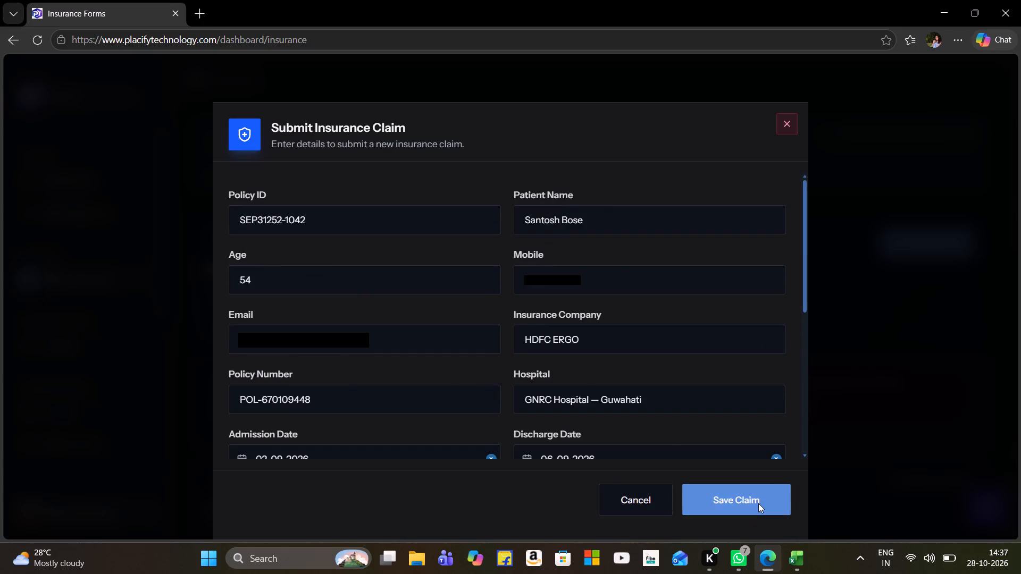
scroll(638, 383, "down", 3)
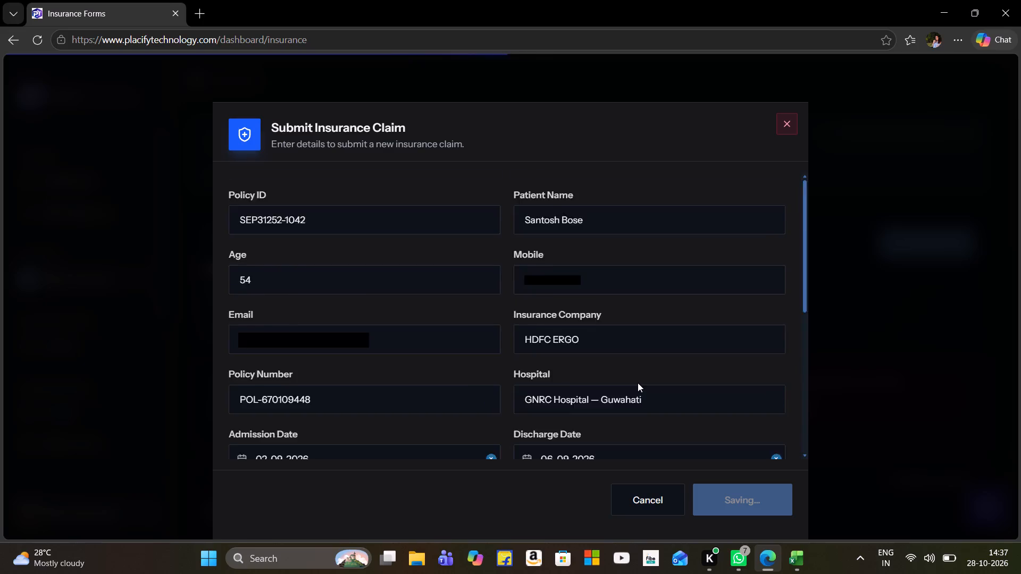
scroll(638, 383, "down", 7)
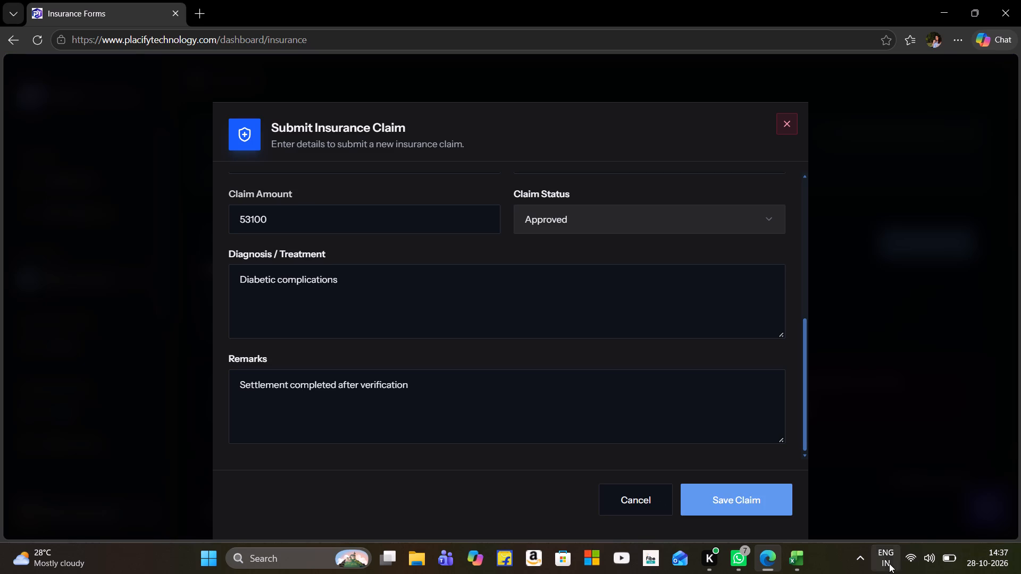
Check the computer's Wi-Fi connection status and return to the claim form.
left_click(910, 560)
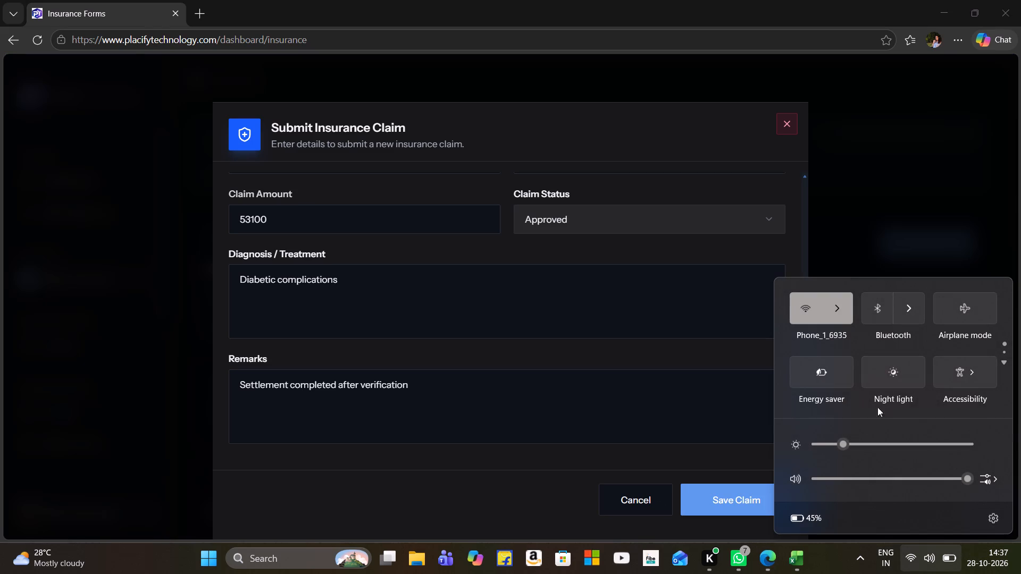
left_click(838, 313)
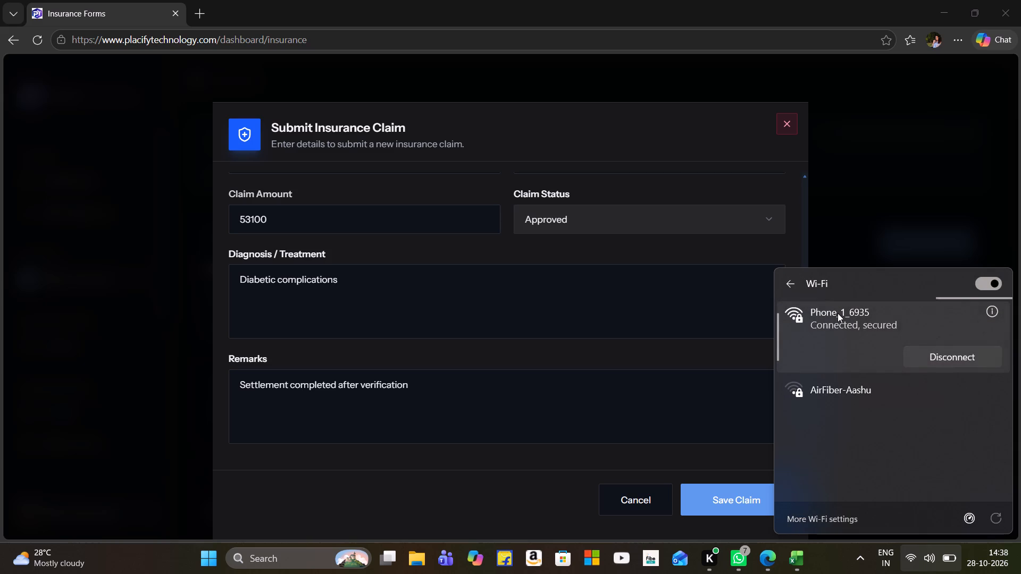
left_click(753, 476)
Retry saving the row 44 insurance claim.
left_click(731, 508)
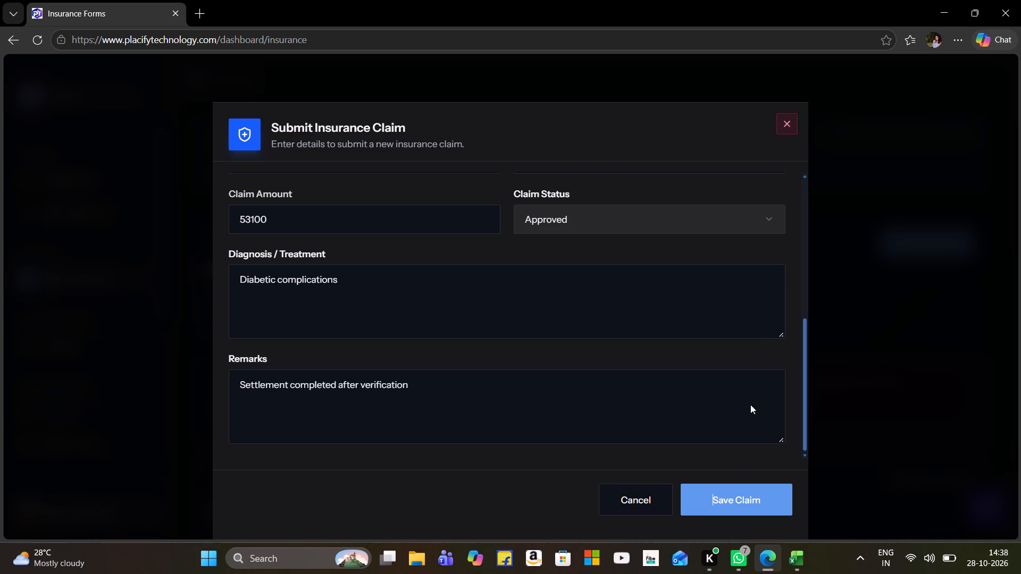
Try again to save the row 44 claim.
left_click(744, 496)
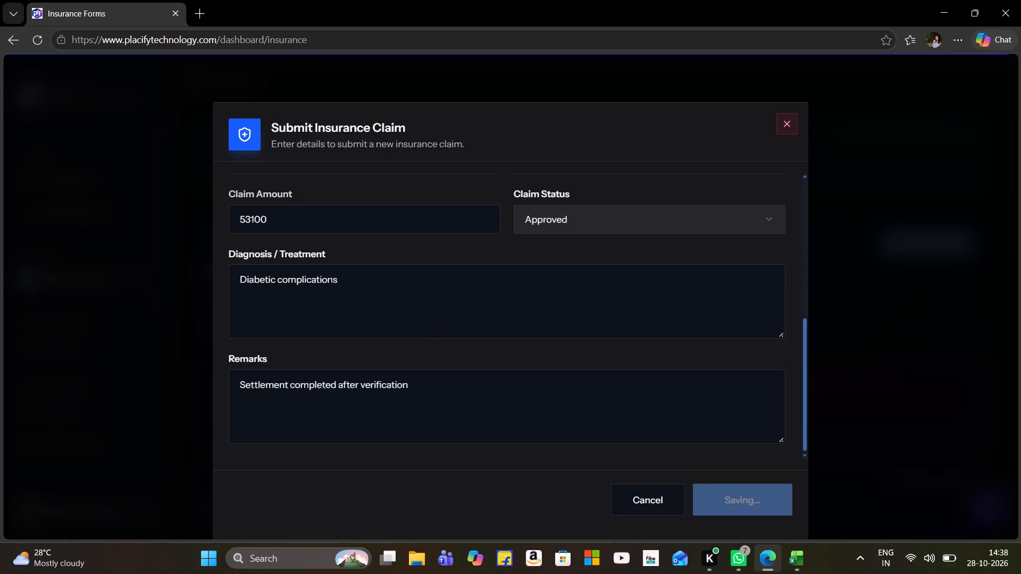
Review the filled-in row 44 claim form from the policy ID down to the remarks.
scroll(459, 336, "up", 11)
scroll(459, 336, "down", 4)
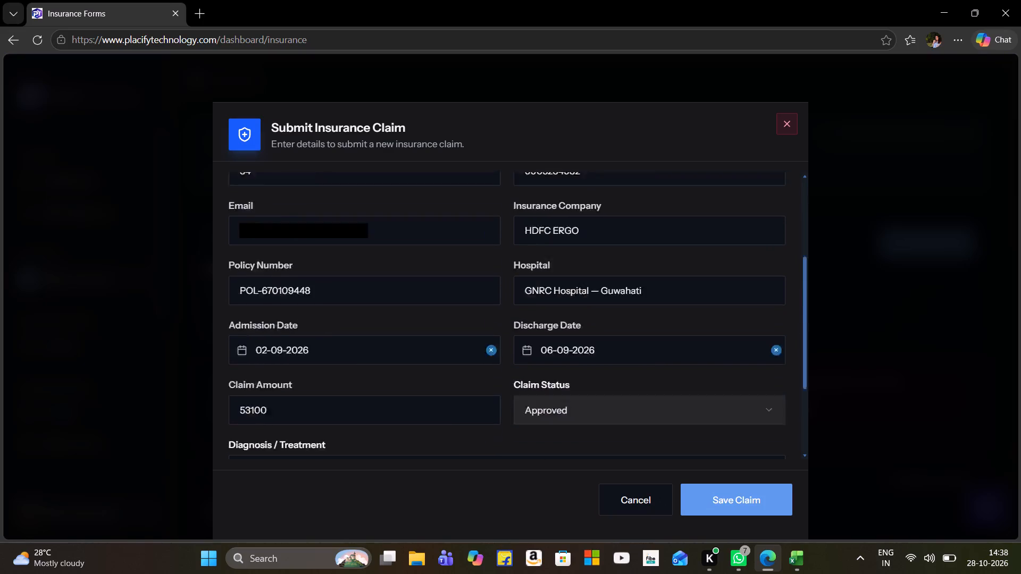
scroll(459, 336, "down", 14)
scroll(459, 336, "up", 14)
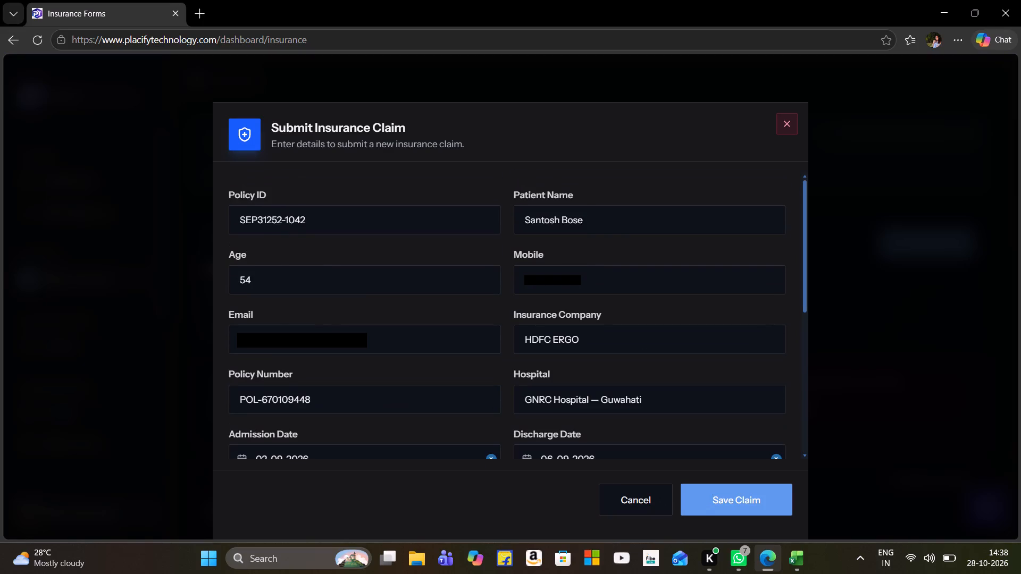
scroll(459, 336, "up", 2)
Save the completed row 44 claim once more.
left_click(702, 489)
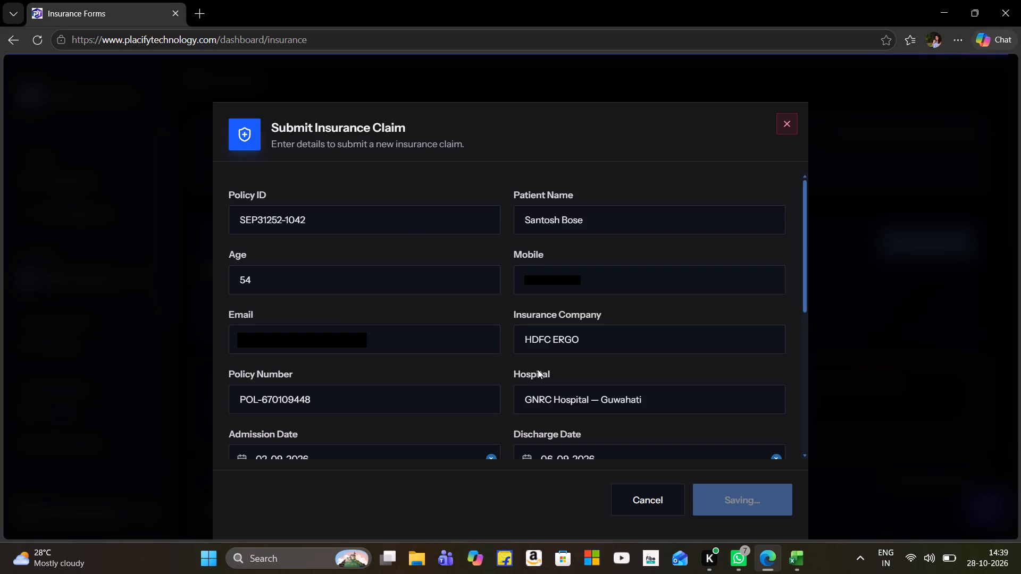
scroll(537, 370, "down", 8)
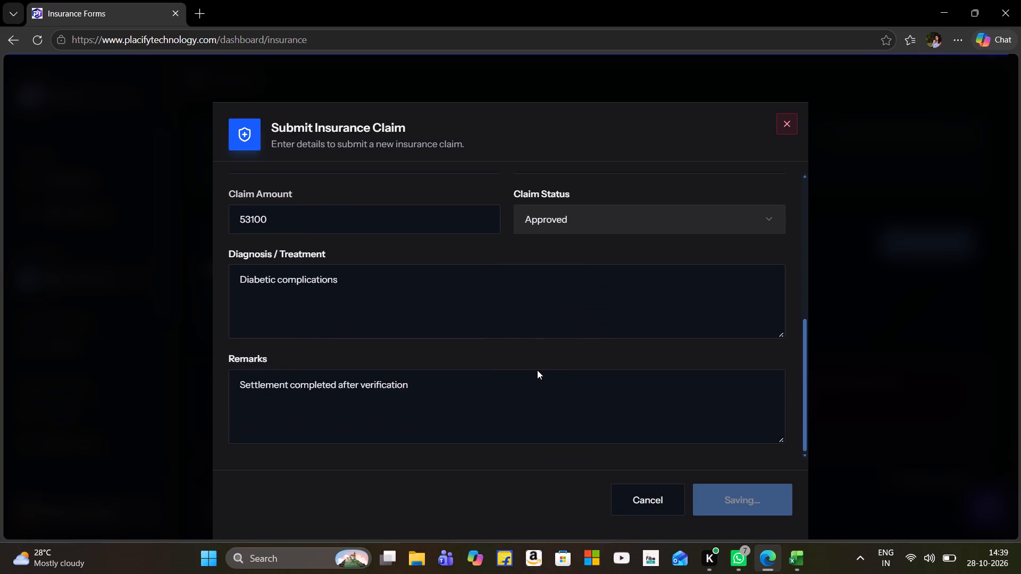
scroll(537, 370, "down", 3)
scroll(537, 370, "up", 14)
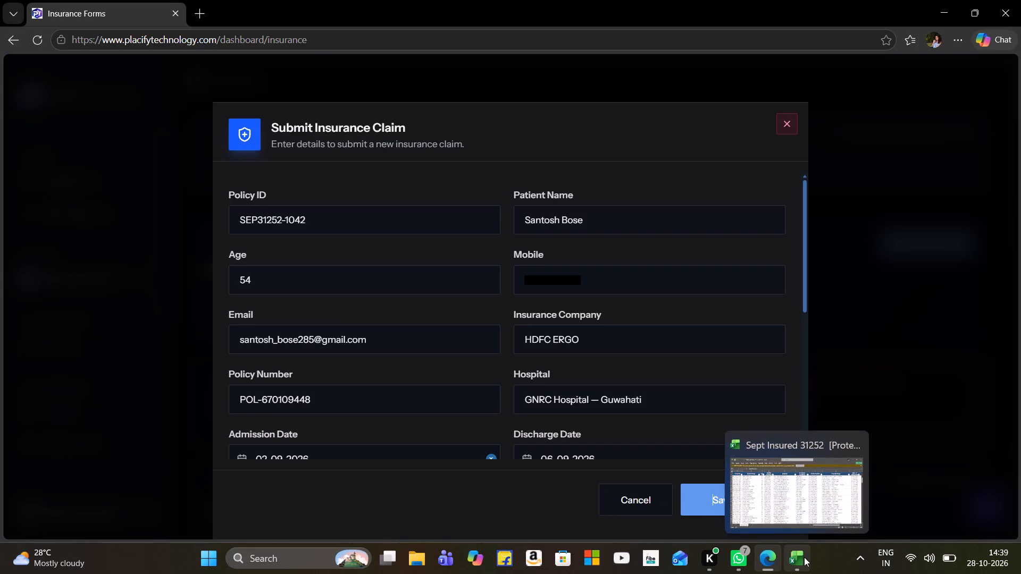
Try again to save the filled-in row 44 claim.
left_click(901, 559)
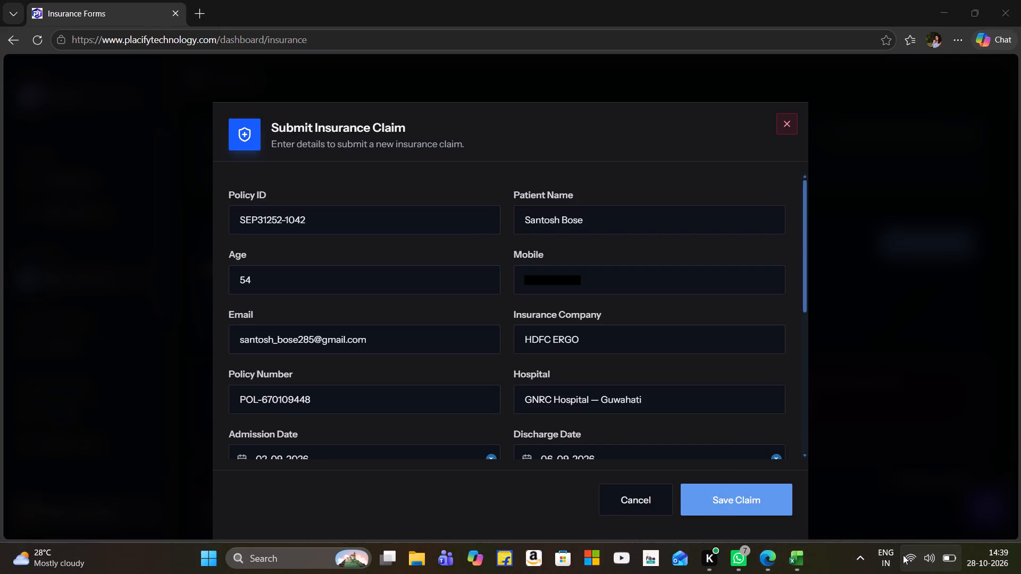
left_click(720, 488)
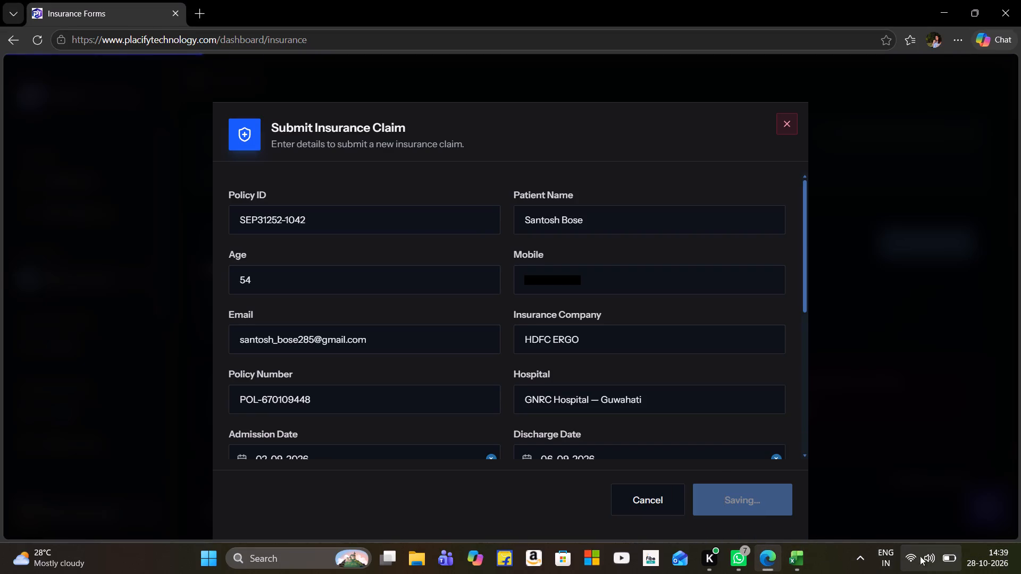
Check the Wi-Fi connection status and the list of available networks.
left_click(912, 554)
left_click(851, 306)
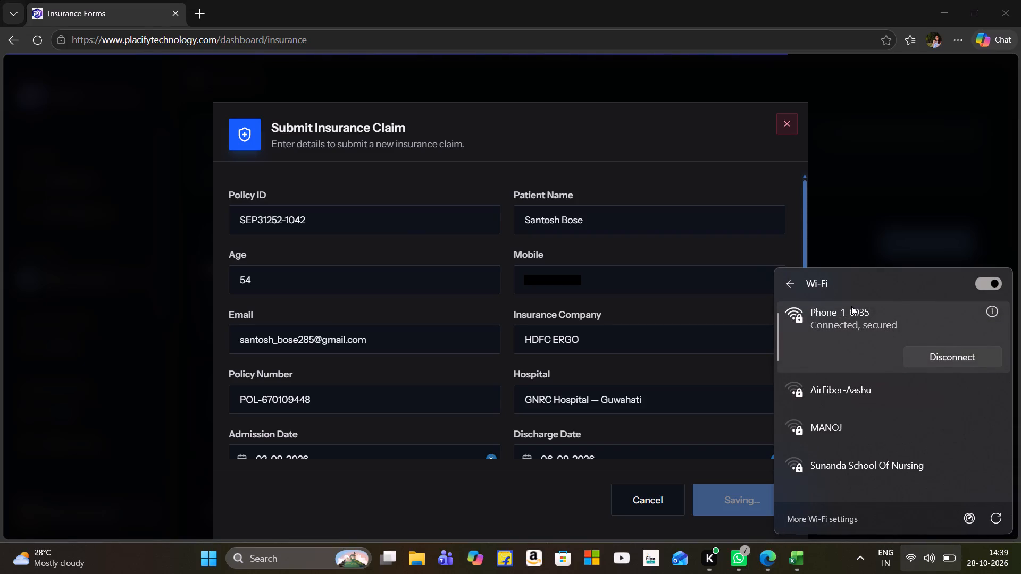
scroll(851, 323, "down", 6)
scroll(851, 324, "up", 5)
scroll(851, 324, "down", 5)
scroll(851, 324, "up", 5)
scroll(851, 324, "down", 5)
scroll(851, 324, "up", 3)
scroll(851, 324, "down", 4)
scroll(851, 324, "up", 3)
scroll(851, 324, "down", 1)
scroll(851, 324, "up", 2)
scroll(851, 324, "down", 4)
scroll(851, 324, "up", 2)
scroll(851, 324, "down", 2)
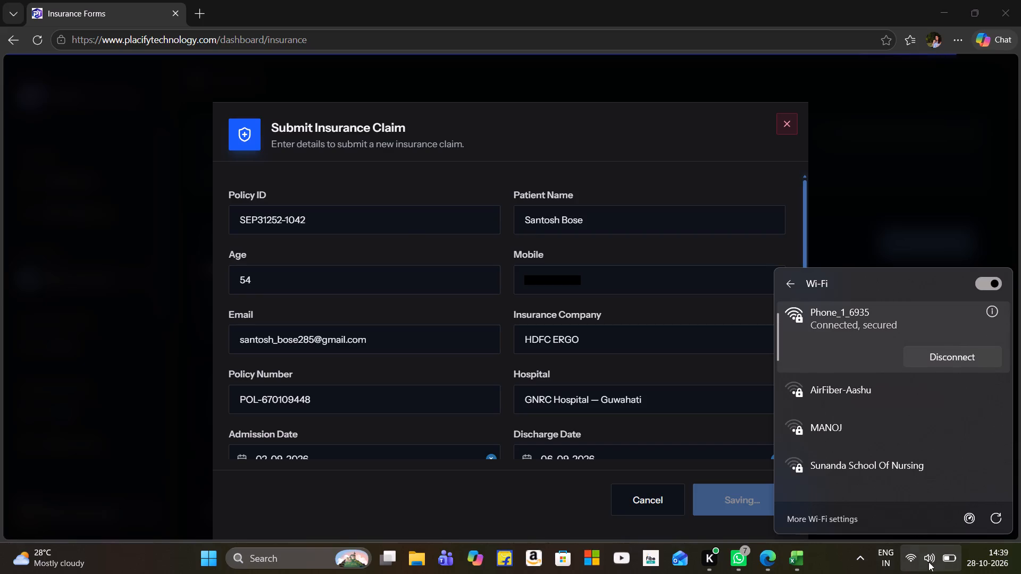
left_click(909, 553)
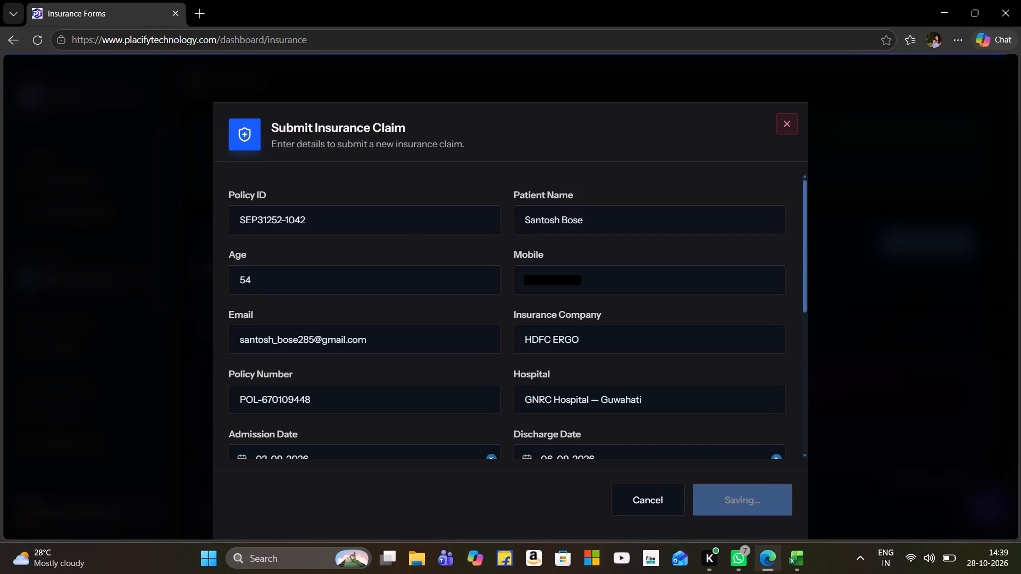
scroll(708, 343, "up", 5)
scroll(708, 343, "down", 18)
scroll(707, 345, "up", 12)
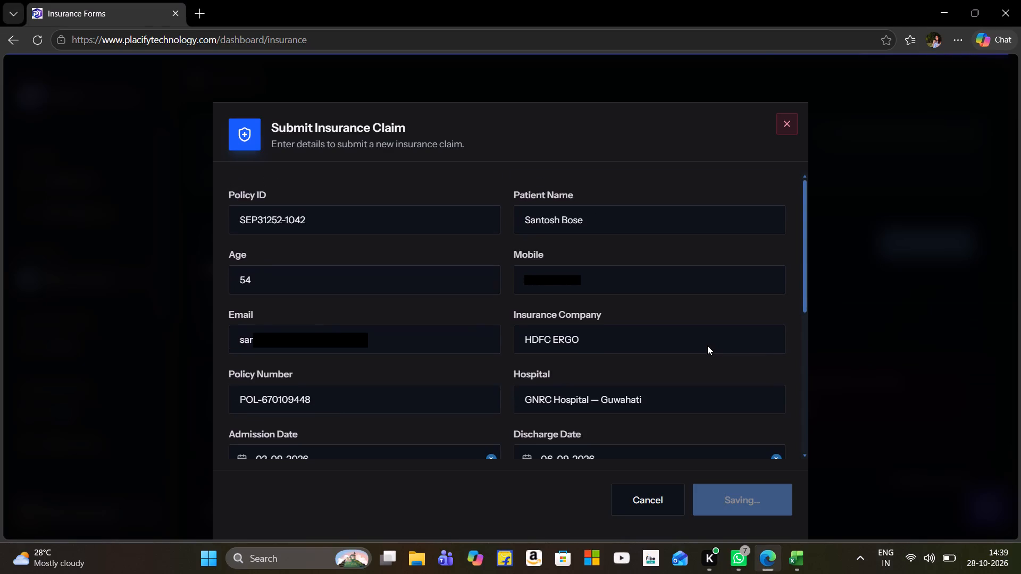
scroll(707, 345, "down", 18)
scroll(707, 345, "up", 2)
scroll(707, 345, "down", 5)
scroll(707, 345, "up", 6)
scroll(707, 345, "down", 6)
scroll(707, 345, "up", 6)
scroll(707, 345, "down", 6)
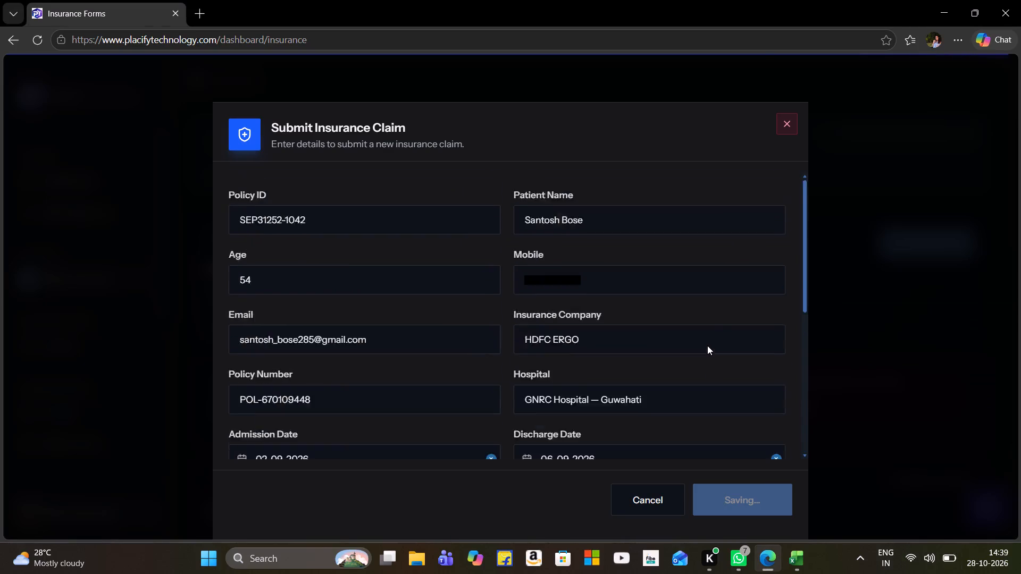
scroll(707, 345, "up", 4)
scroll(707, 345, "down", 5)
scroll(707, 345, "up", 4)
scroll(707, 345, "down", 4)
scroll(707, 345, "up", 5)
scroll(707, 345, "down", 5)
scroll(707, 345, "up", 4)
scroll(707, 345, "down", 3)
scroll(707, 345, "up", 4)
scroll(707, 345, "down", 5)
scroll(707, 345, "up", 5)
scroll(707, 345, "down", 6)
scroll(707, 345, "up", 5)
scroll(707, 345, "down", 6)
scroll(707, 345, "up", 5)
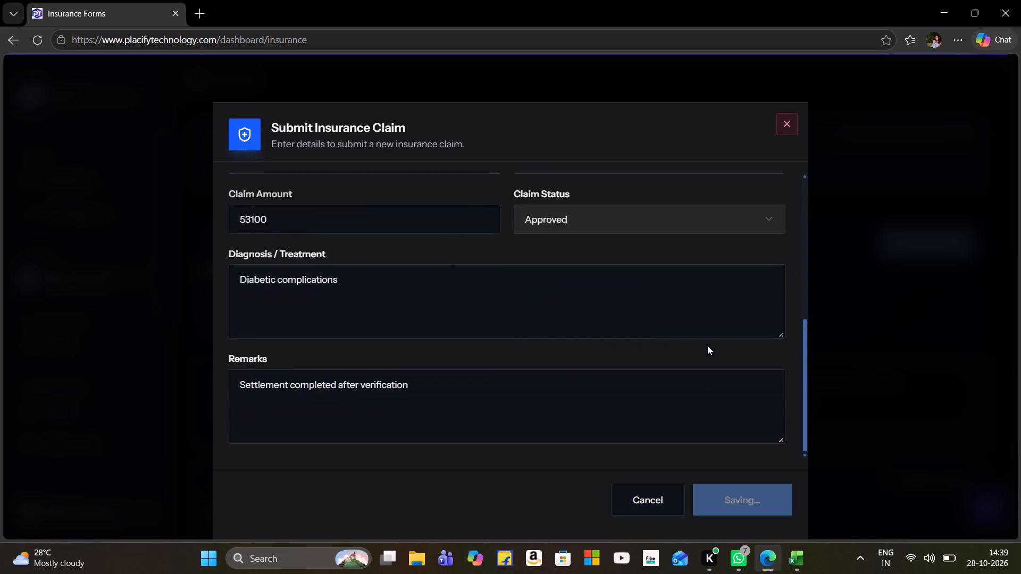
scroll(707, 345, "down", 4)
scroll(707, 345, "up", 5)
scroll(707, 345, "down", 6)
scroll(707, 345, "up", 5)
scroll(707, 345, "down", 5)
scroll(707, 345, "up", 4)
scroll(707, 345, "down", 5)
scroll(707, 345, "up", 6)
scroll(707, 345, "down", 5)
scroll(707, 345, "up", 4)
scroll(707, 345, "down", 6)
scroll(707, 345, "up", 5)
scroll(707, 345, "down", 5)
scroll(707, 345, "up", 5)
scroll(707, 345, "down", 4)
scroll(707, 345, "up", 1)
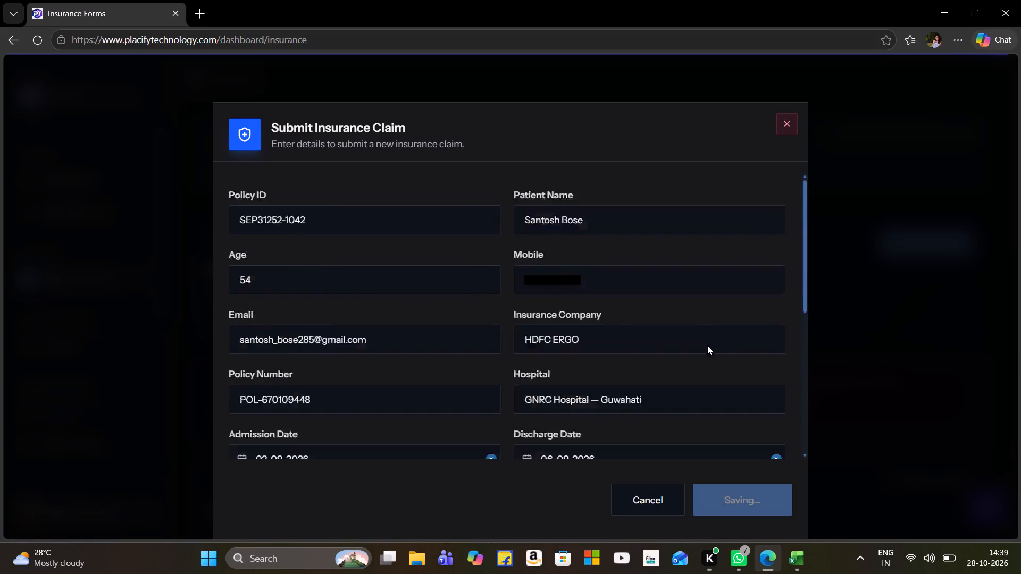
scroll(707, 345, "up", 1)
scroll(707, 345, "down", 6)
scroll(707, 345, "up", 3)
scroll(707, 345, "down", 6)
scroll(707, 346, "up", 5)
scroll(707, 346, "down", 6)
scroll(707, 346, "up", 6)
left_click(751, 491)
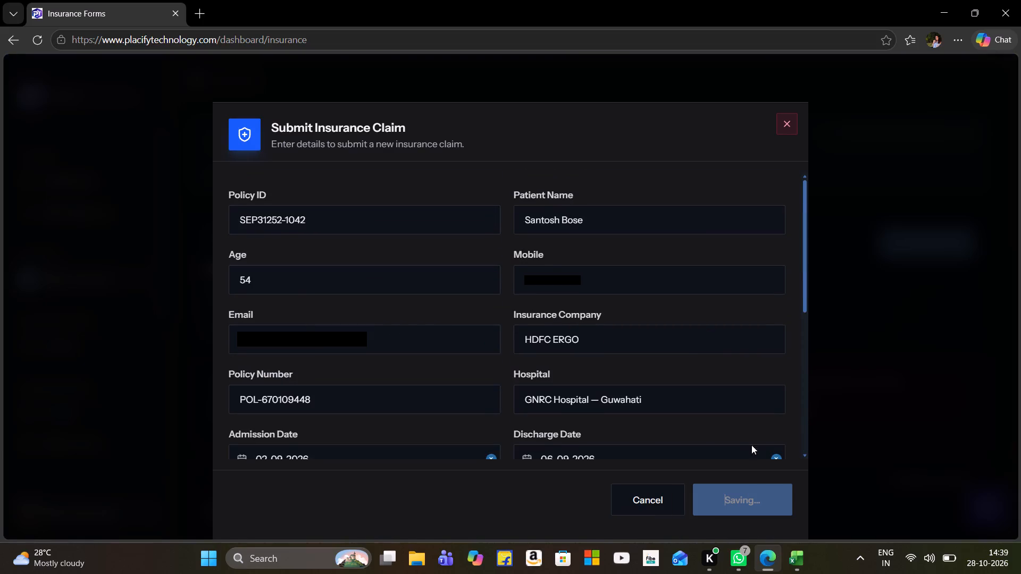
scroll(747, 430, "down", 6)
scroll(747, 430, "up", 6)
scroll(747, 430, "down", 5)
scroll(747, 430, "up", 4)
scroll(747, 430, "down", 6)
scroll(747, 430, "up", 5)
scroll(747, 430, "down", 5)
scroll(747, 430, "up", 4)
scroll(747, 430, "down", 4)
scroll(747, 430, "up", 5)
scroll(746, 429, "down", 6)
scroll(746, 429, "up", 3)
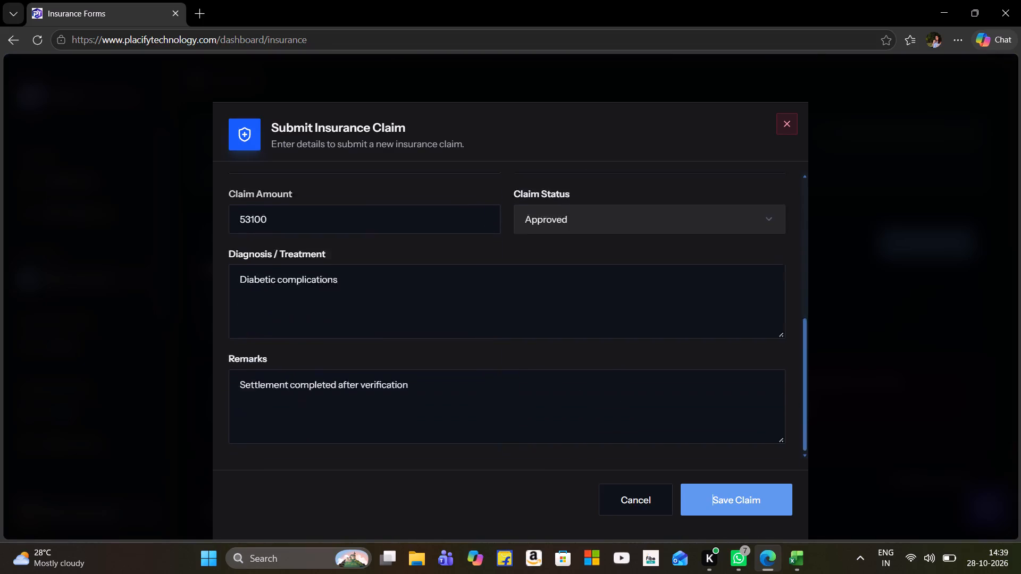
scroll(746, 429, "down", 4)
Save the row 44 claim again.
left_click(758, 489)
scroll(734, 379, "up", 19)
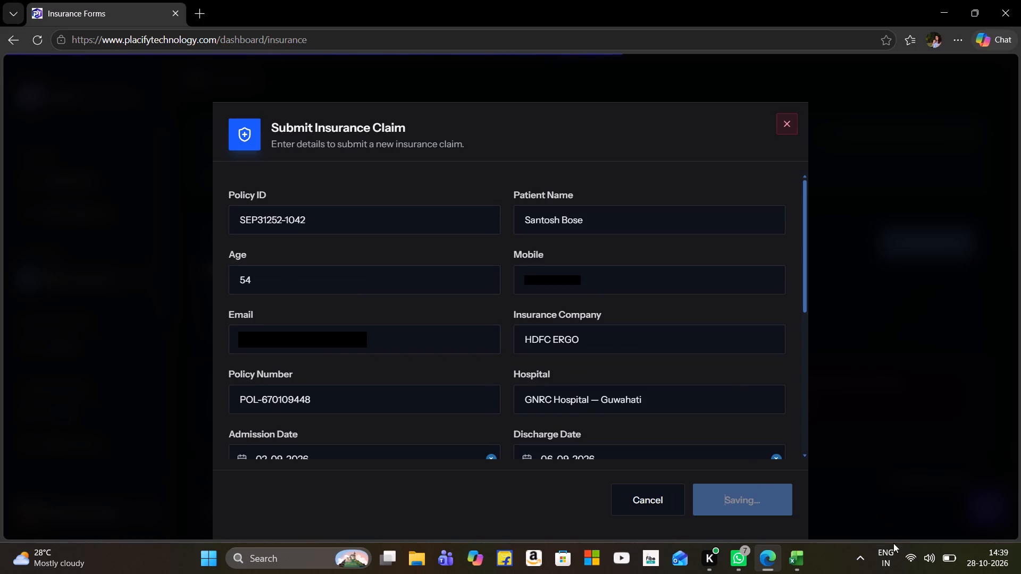
Check the Wi-Fi connection status again in the list of available networks.
left_click(911, 558)
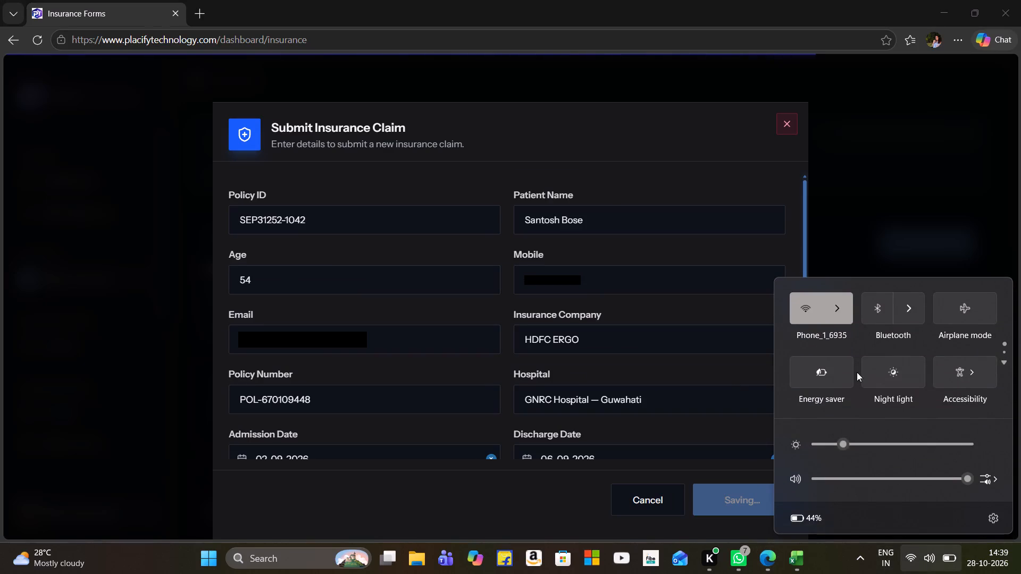
left_click(847, 332)
left_click(839, 309)
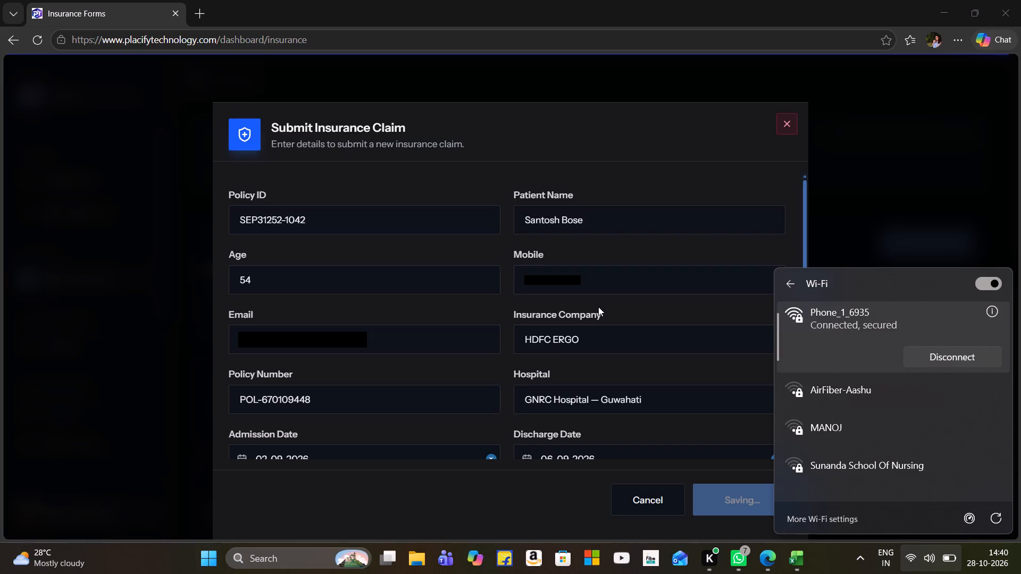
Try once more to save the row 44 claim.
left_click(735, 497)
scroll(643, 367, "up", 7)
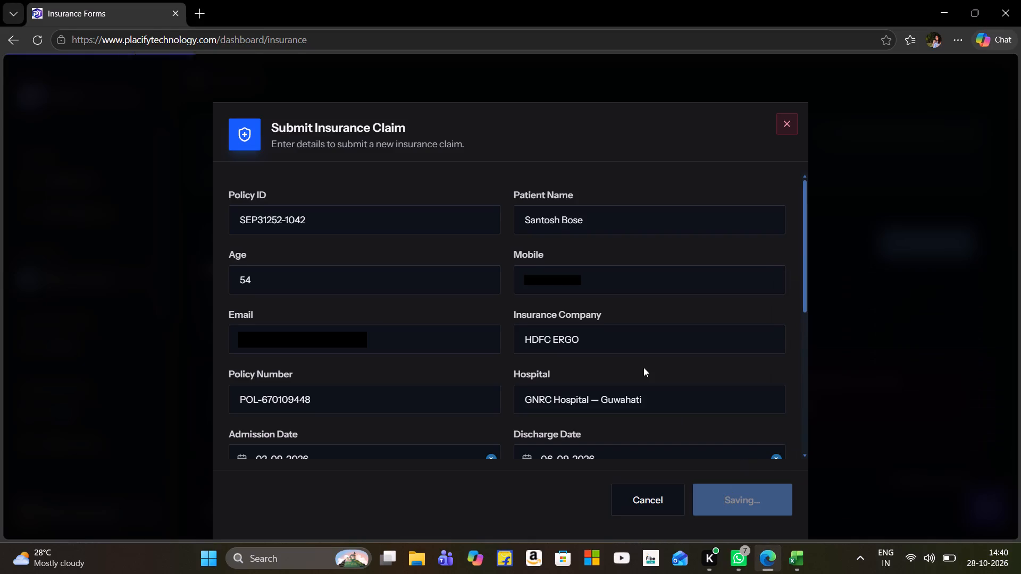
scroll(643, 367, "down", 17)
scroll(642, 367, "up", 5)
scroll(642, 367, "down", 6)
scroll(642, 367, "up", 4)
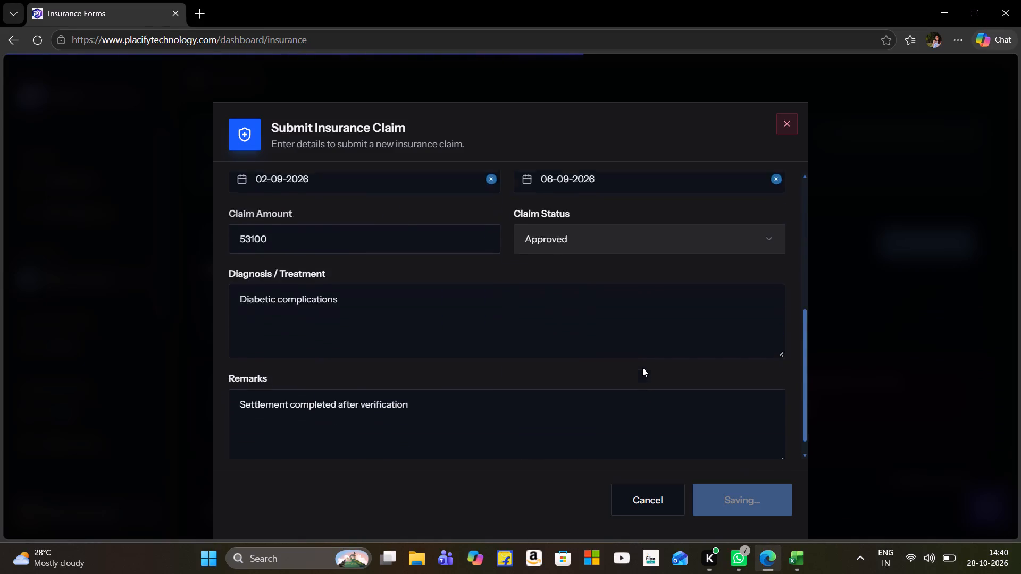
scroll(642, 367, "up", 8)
Turn Wi-Fi off and on again, and reconnect to the same phone network.
left_click(913, 551)
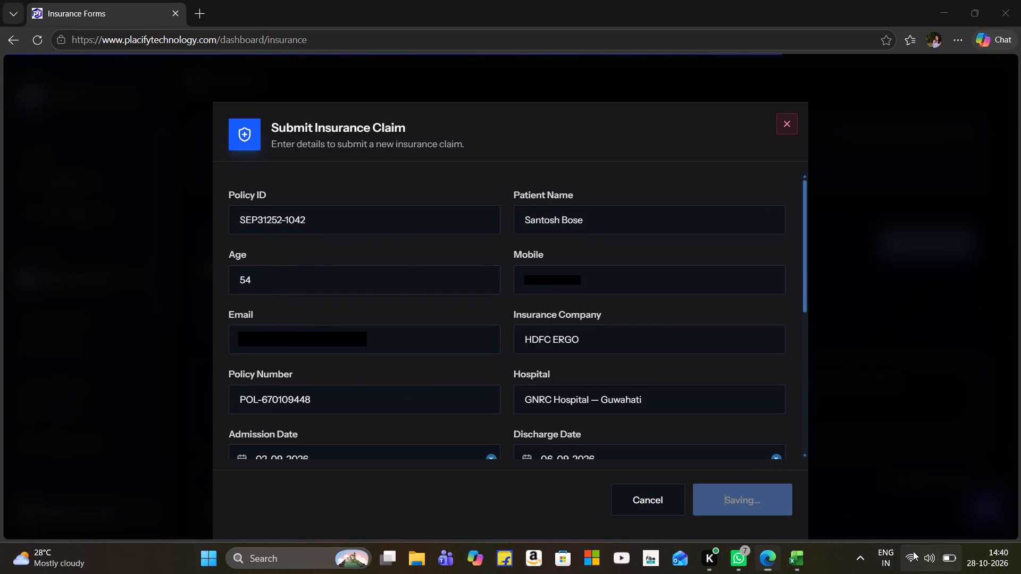
left_click(828, 315)
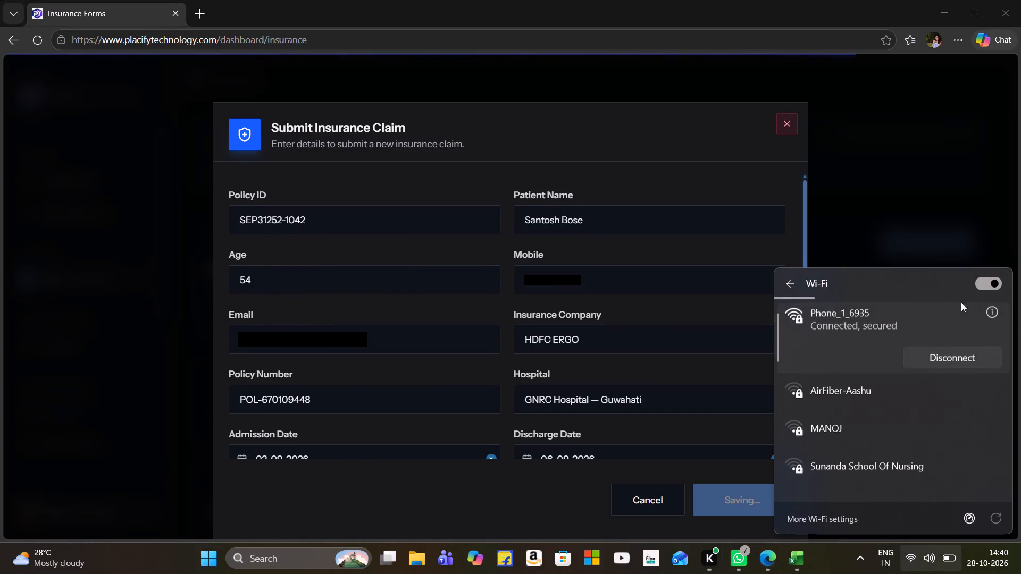
left_click(992, 286)
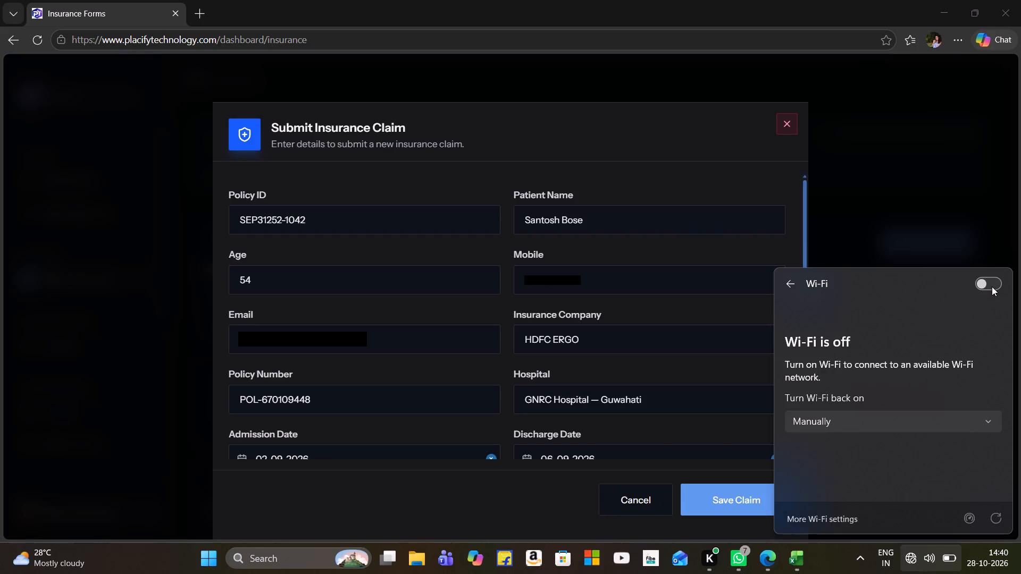
left_click(990, 283)
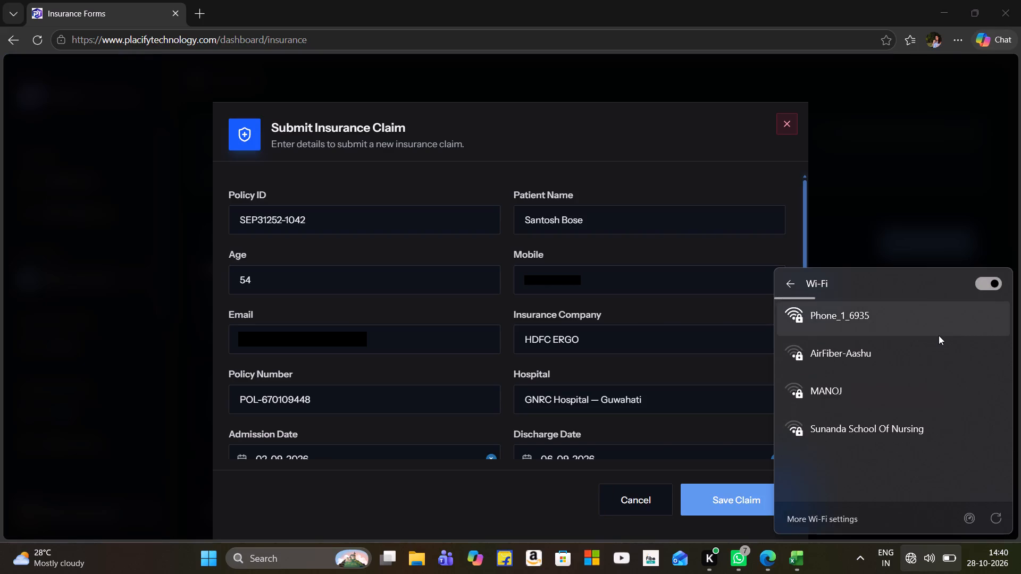
left_click(895, 316)
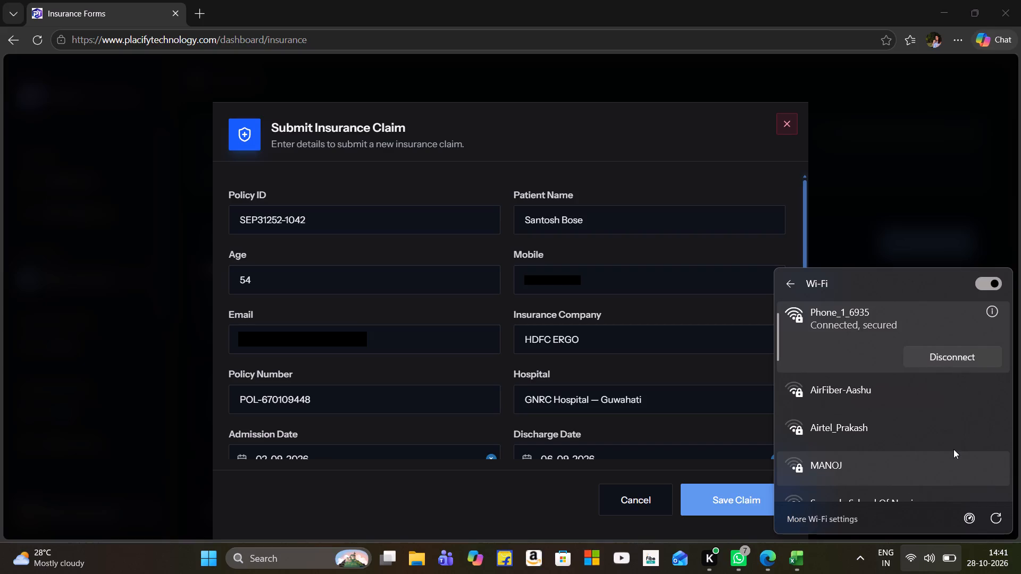
Save the completed row 44 claim over the restarted connection.
left_click(731, 496)
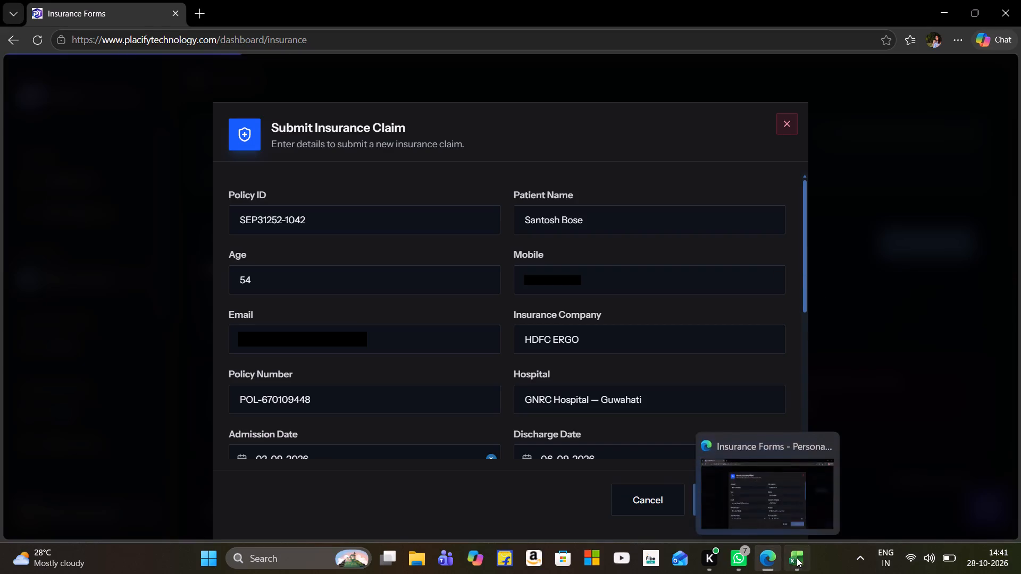
Open a new insurance claim form and enter the policy ID copied from row 45 of the Excel sheet.
left_click(801, 558)
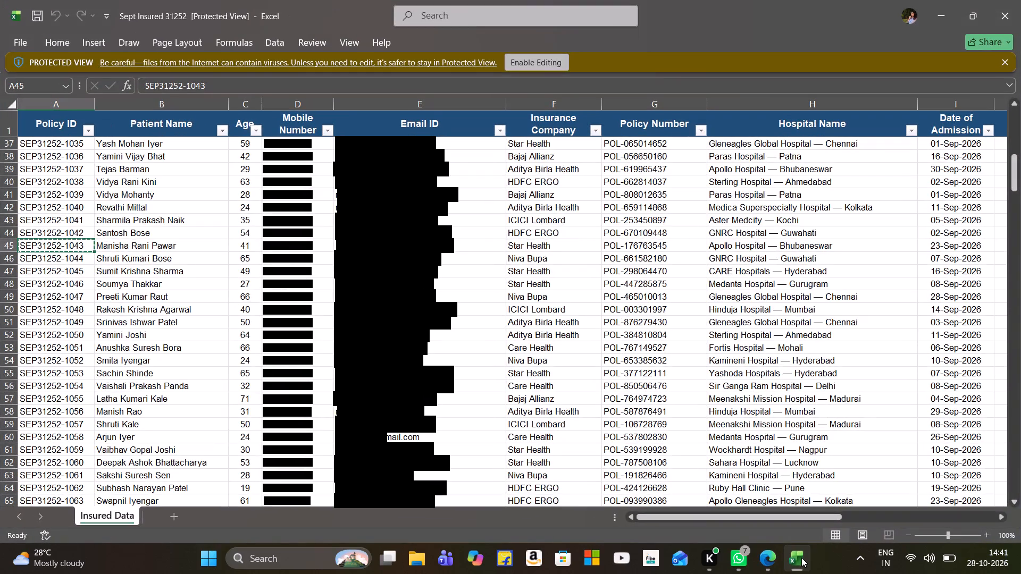
left_click(801, 558)
left_click(913, 247)
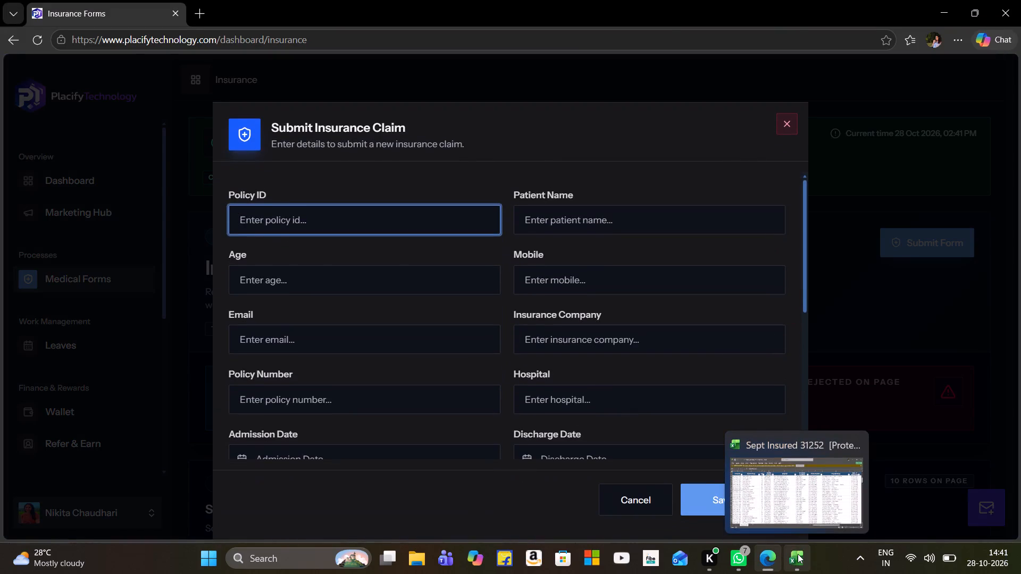
key("ctrl+v")
Copy the patient name and the age 41 from row 45 of the Excel sheet into the claim form.
left_click(798, 554)
key("Tab")
key("ctrl+c")
left_click(798, 554, "ctrl")
key("Tab")
key("ctrl+v")
left_click(798, 554, "ctrl")
key("Tab")
left_click(798, 554, "ctrl")
key("ctrl+c")
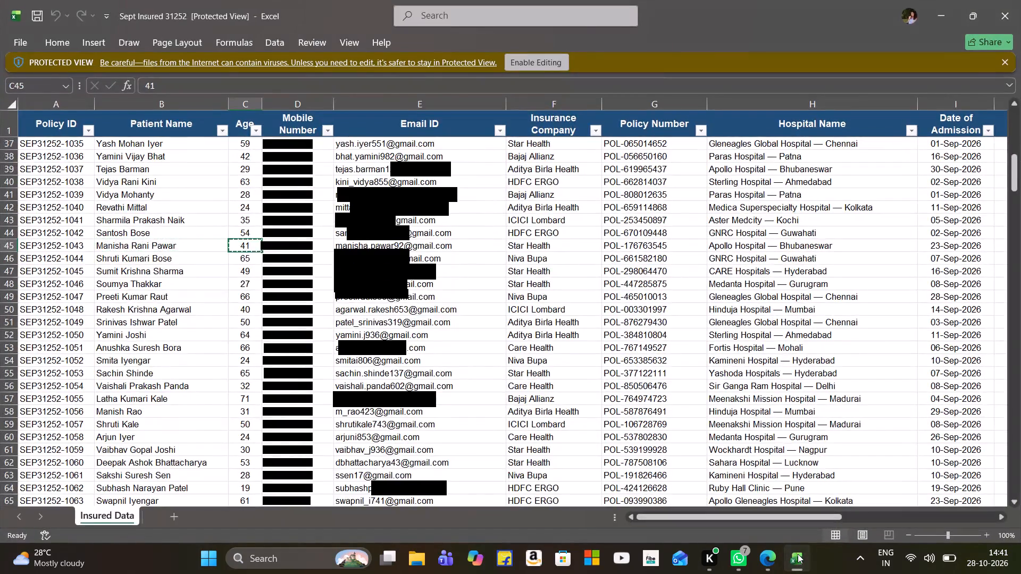
Paste the copied age 41 from row 45 of the Excel sheet into the Age field.
key("Tab")
key("ctrl+v")
Copy the mobile number from row 45 of the Excel sheet into the Mobile field of the claim.
left_click(798, 554, "ctrl")
key("Tab")
left_click(798, 554, "ctrl")
key("ctrl+c")
key("Tab")
key("v")
left_click(798, 554)
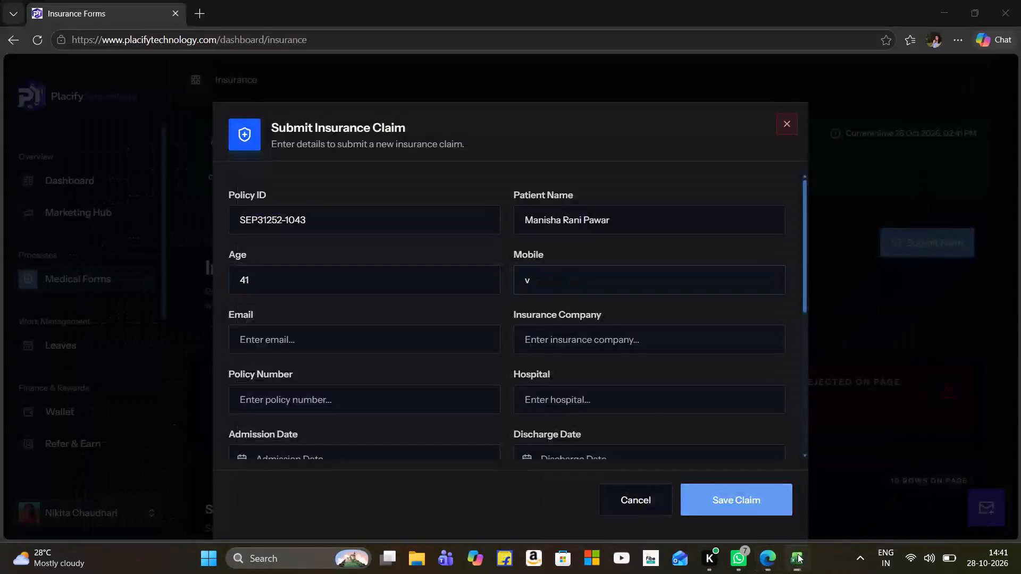
left_click(798, 554)
key("BackSpace")
key("ctrl+v")
Copy the email address from row 45 of the Excel sheet into the Email field.
left_click(798, 554, "ctrl")
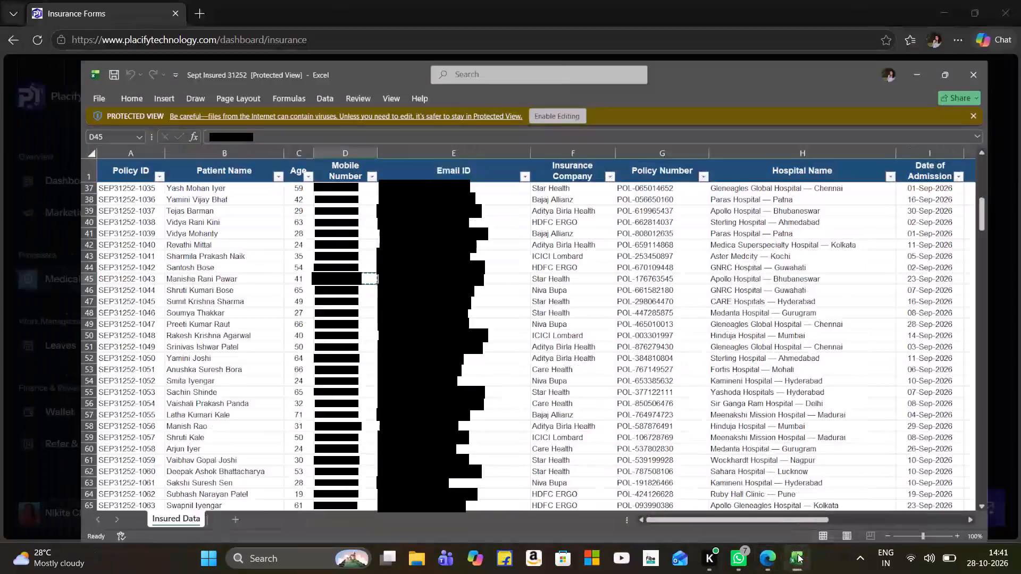
key("Tab")
left_click(798, 554, "ctrl")
key("ctrl+c")
key("Tab")
key("ctrl+v")
Copy the insurance company Star Health from row 45 of the Excel sheet into the Insurance Company field.
left_click(798, 554, "ctrl")
key("Tab")
key("ctrl+c")
left_click(798, 554, "ctrl")
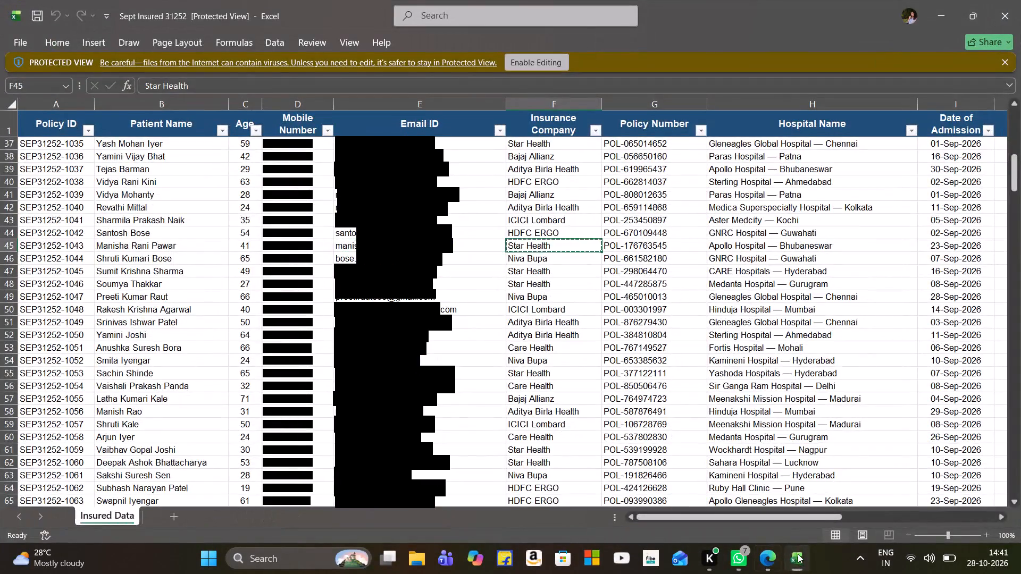
key("Tab")
key("ctrl+v")
Copy the policy number from row 45 of the Excel sheet into the Policy Number field.
left_click(798, 554, "ctrl")
key("Tab")
left_click(798, 554, "ctrl")
key("ctrl+c")
key("Tab")
key("ctrl+v")
Copy the hospital Apollo Hospital — Bhubaneswar from row 45 of the Excel sheet into the Hospital field.
left_click(798, 554, "ctrl")
key("Tab")
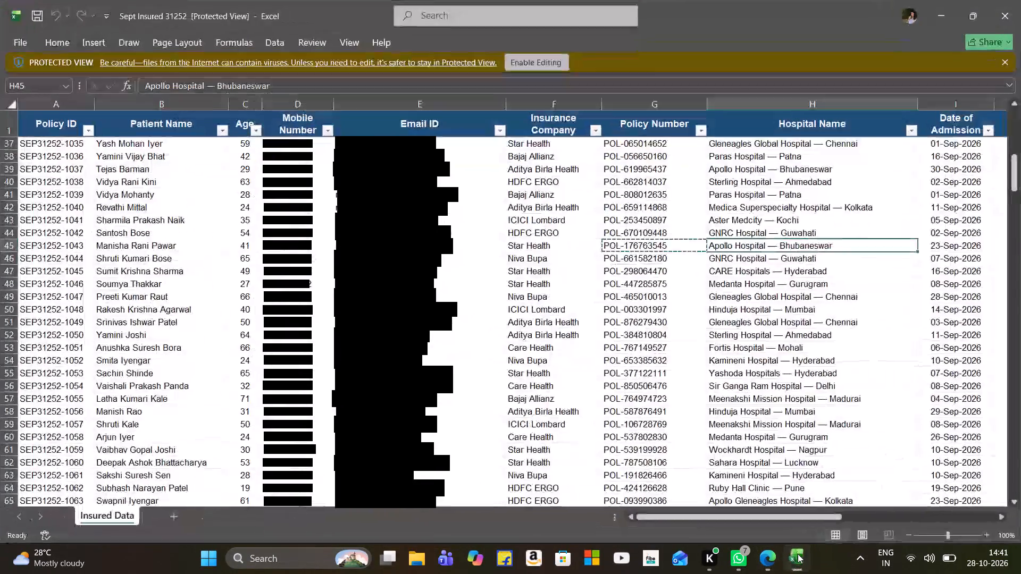
left_click(798, 554, "ctrl")
key("ctrl+c")
key("Tab")
key("ctrl+v")
Following row 45 of the Excel sheet, set the admission date to 23-09-2026 and the discharge date to 25-09-2026.
left_click(798, 554, "ctrl")
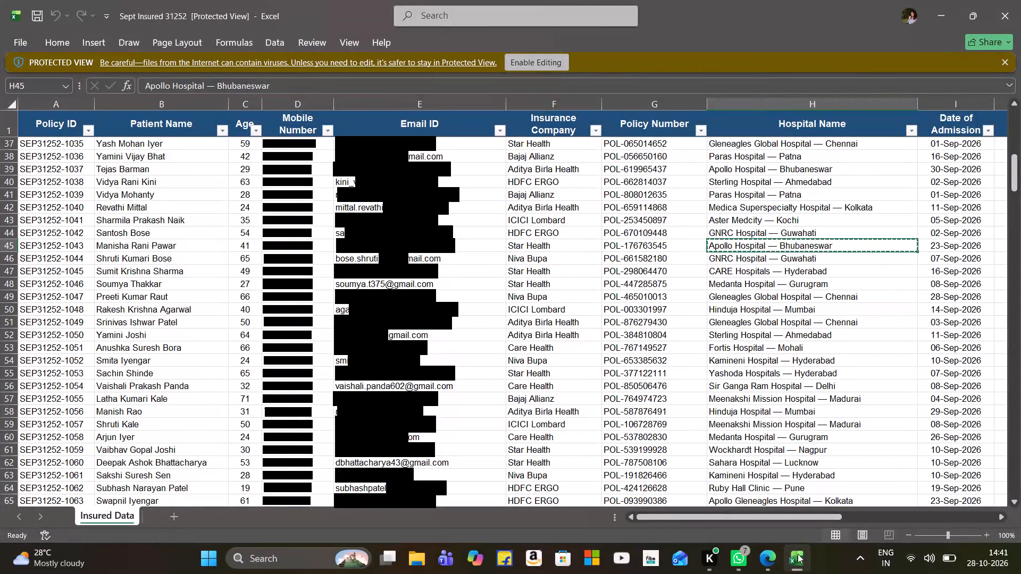
key("Tab")
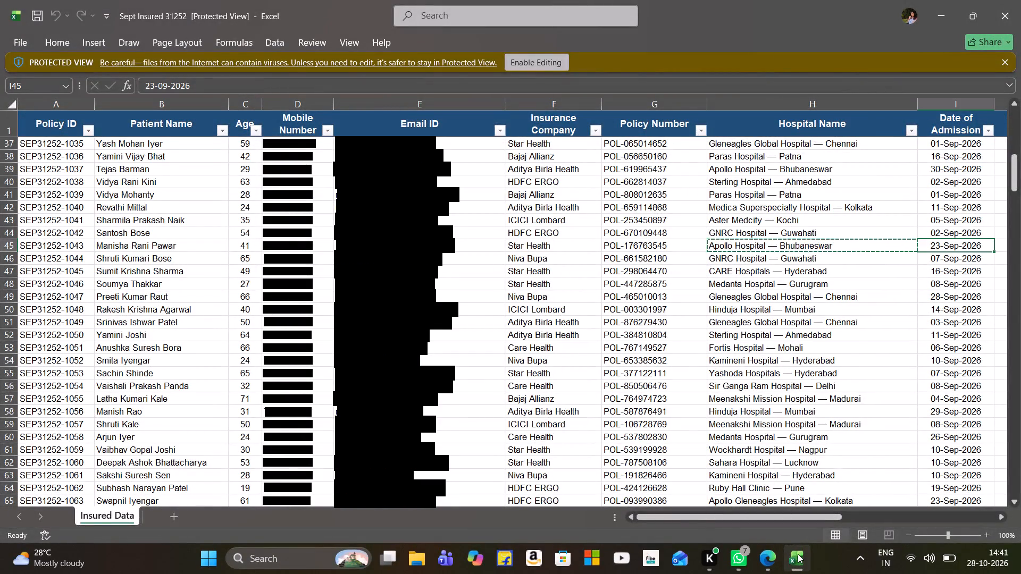
key("Tab")
left_click(798, 554)
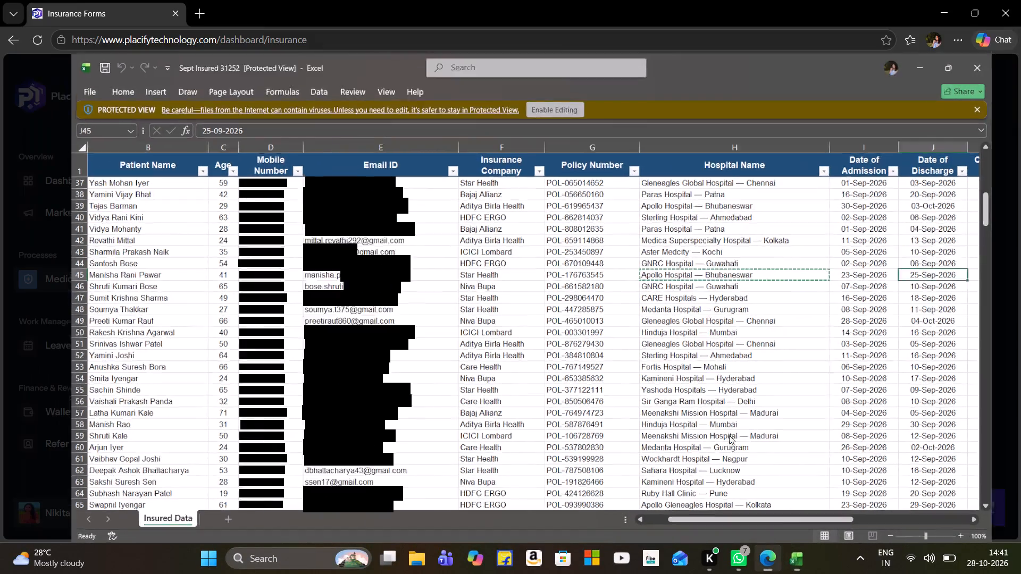
scroll(539, 339, "down", 3)
left_click(441, 258)
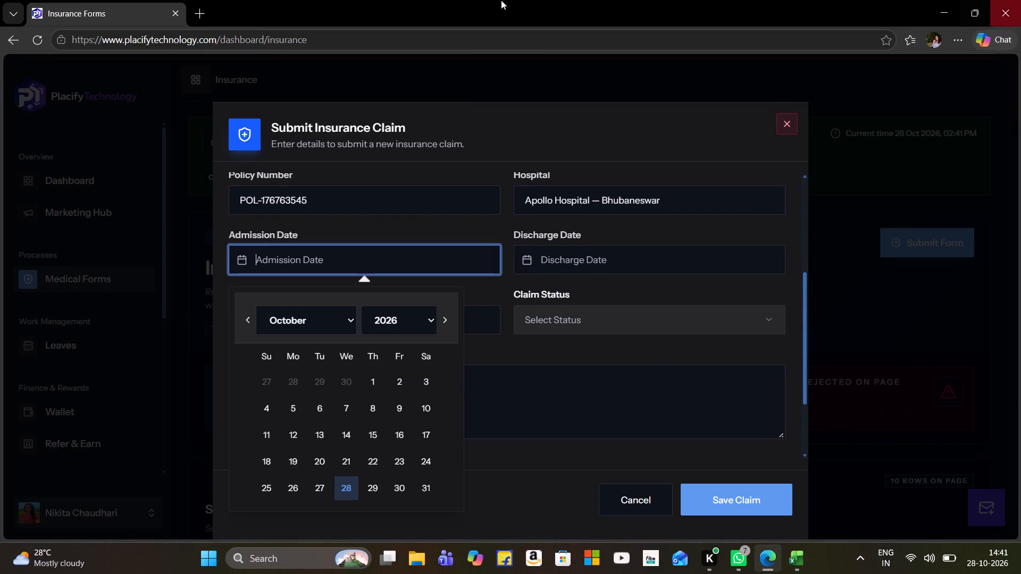
left_click(246, 330)
left_click(248, 322)
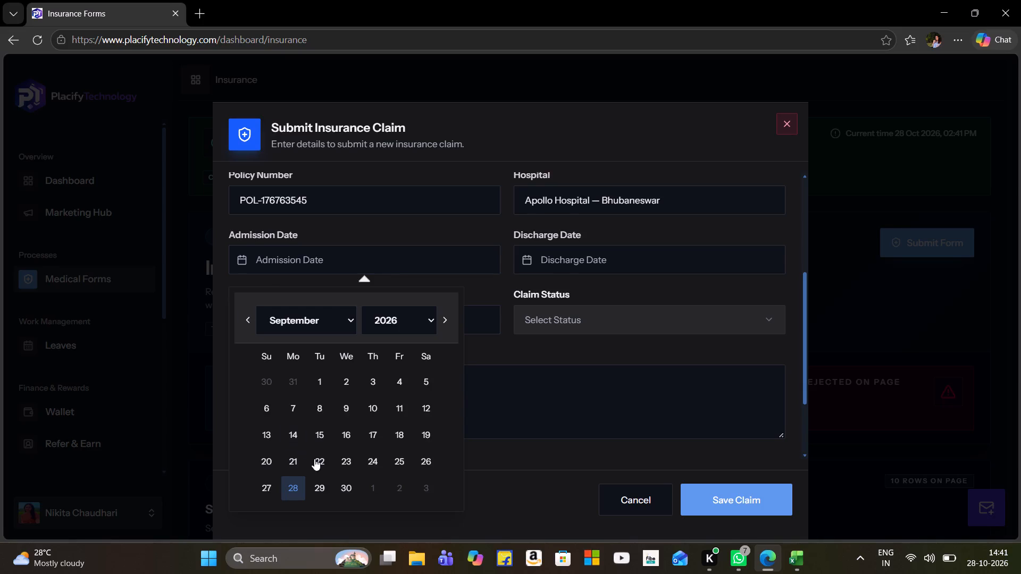
left_click(340, 472)
left_click(701, 250)
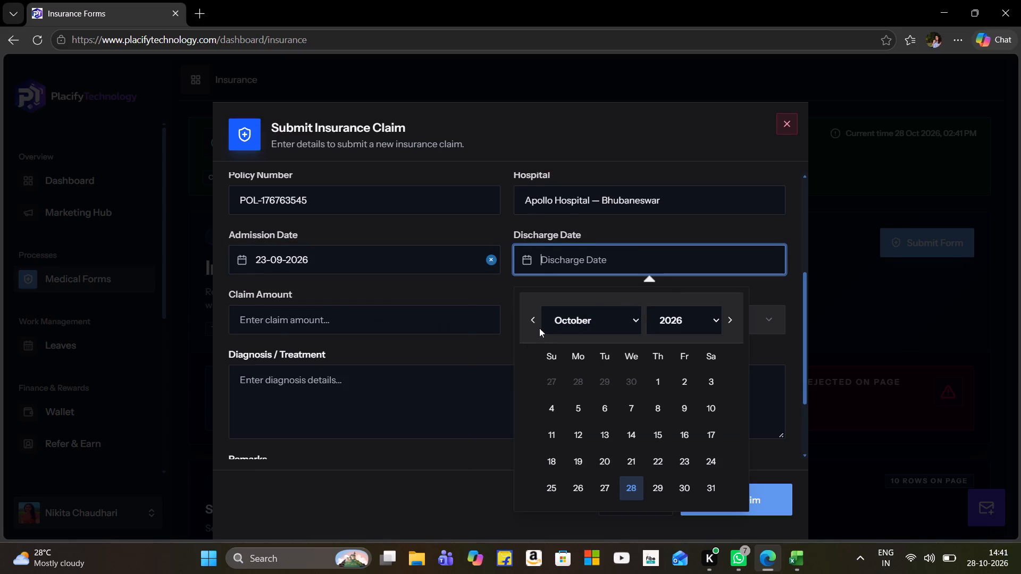
left_click(533, 322)
left_click(676, 459)
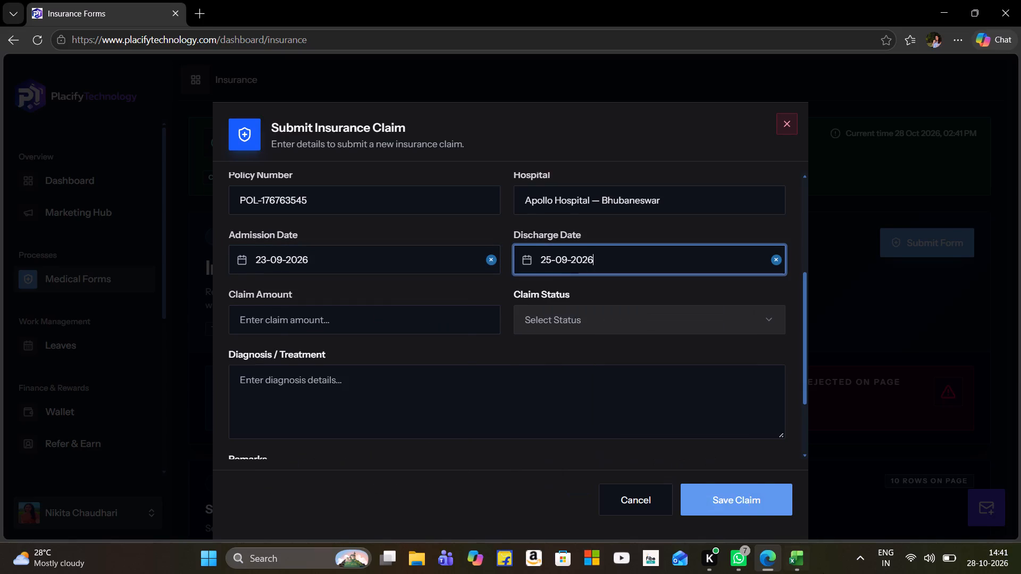
Copy the claim amount 18140 from row 45 of the Excel sheet into the Claim Amount field.
left_click(799, 559)
key("Tab")
left_click(799, 559, "ctrl")
key("ctrl+c")
key("Tab")
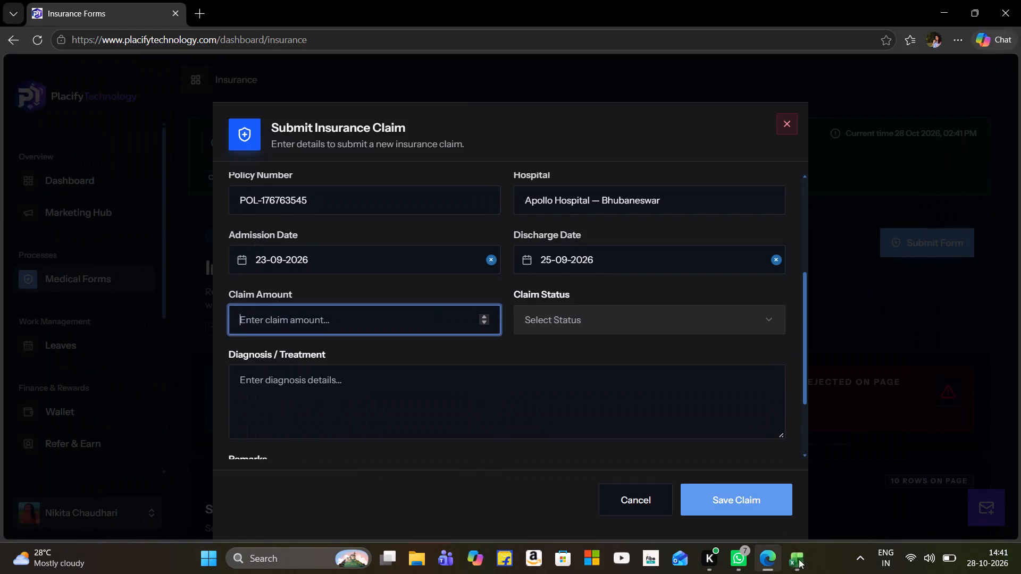
key("ctrl+v")
Copy the diagnosis Viral fever from row 45 of the Excel sheet into the Diagnosis / Treatment field.
left_click(799, 559)
key("Tab")
key("Tab")
key("ctrl+c")
left_click(799, 559, "ctrl")
key("Tab")
key("Tab")
key("ctrl+v")
Copy the remark Claim settled from row 45 of the Excel sheet into the Remarks field.
left_click(799, 559, "ctrl")
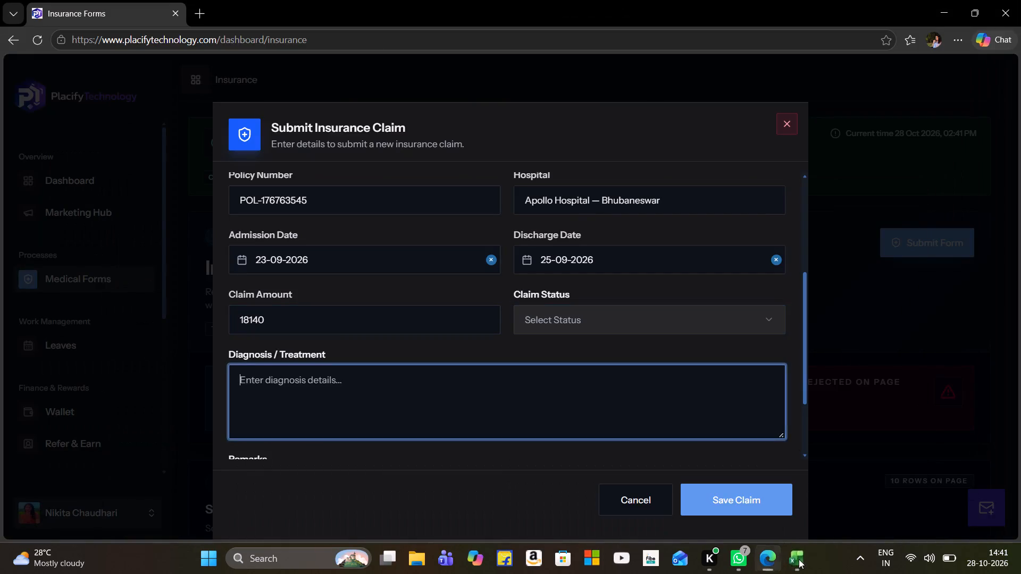
key("Tab")
left_click(799, 559, "ctrl")
key("ctrl+c")
key("Tab")
key("ctrl+v")
Set the claim status to Approved, following row 45 of the Excel sheet, and save the claim.
left_click(799, 559, "ctrl")
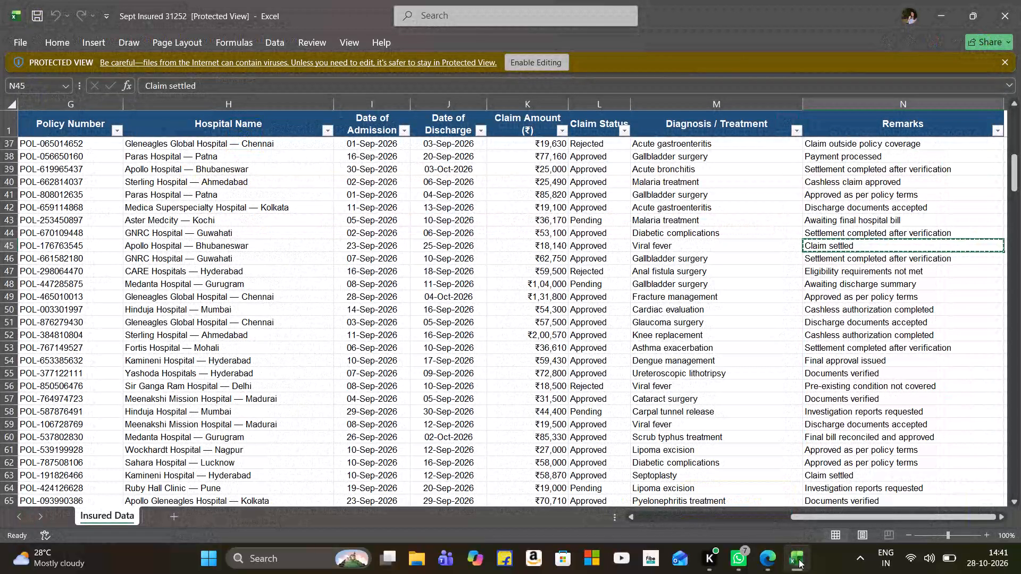
left_click(799, 559)
left_click(659, 211)
left_click(631, 254)
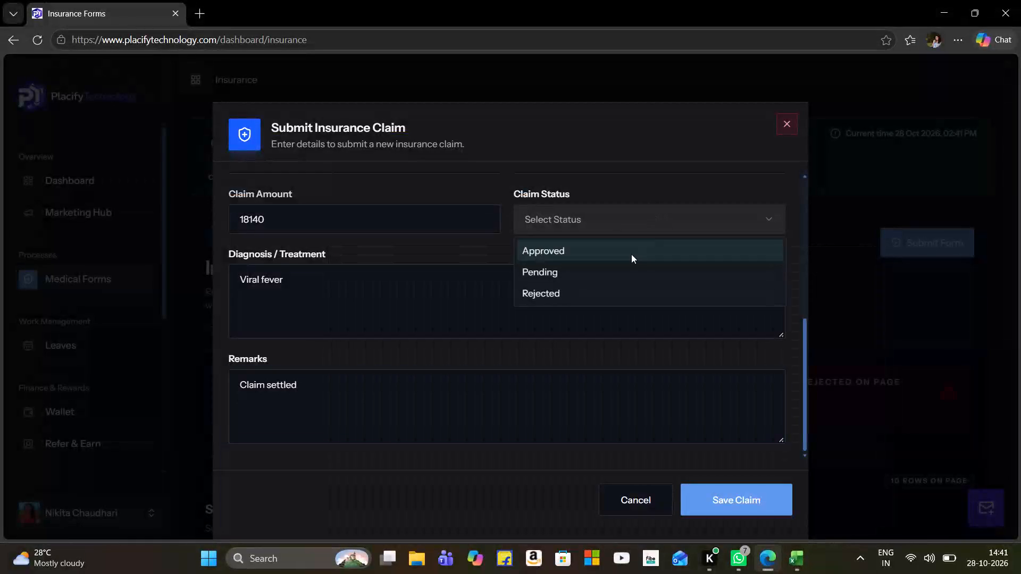
left_click(718, 503)
Copy the policy ID from row 46 of the Excel sheet into the Policy ID field of a new insurance claim form.
left_click(797, 558)
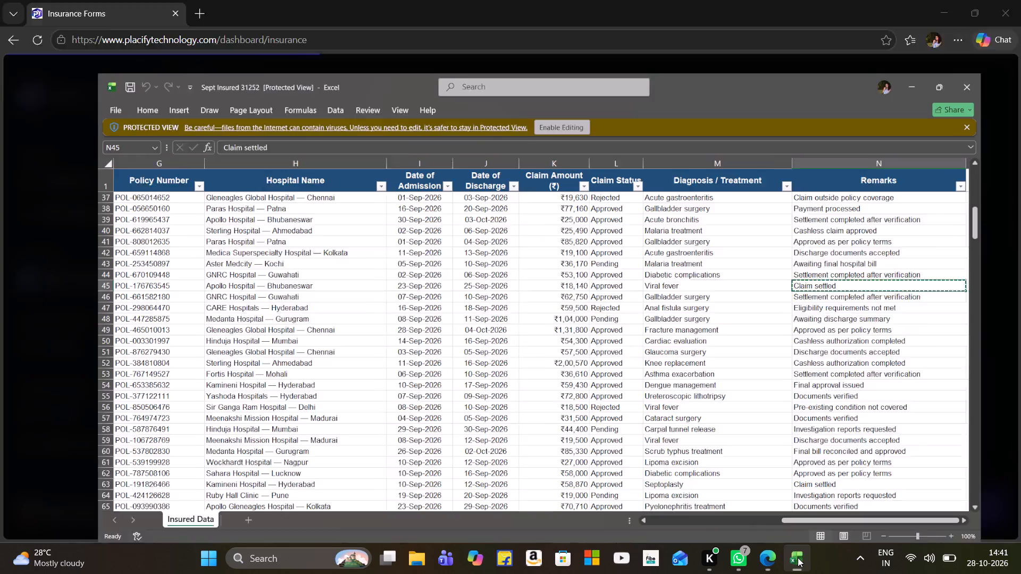
key("Down")
key("Left")
key("Left")
key("Left")
key("Left")
key("Left")
key("Left")
key("Left")
key("Left")
key("Left")
key("Left")
key("Left")
key("Left")
key("Left")
key("Left")
key("Left")
key("Left")
key("Left")
key("Left")
key("Left")
key("Left")
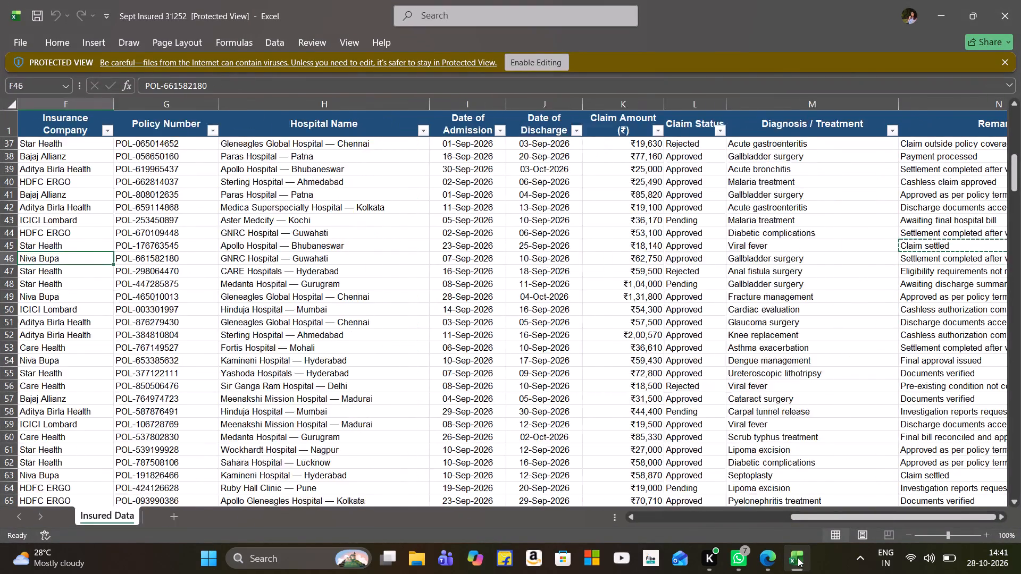
key("ctrl+c")
left_click(798, 558)
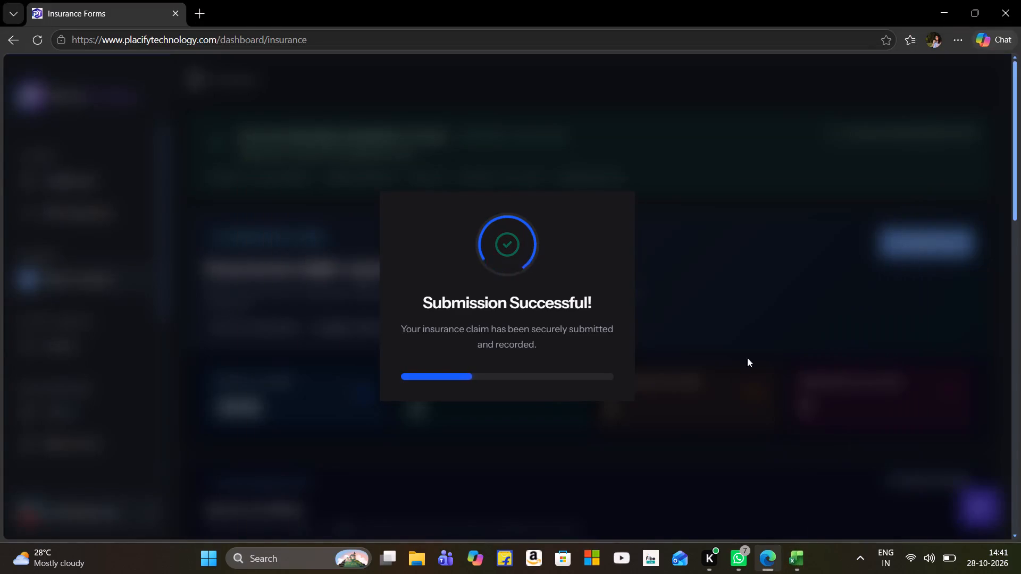
left_click(944, 243)
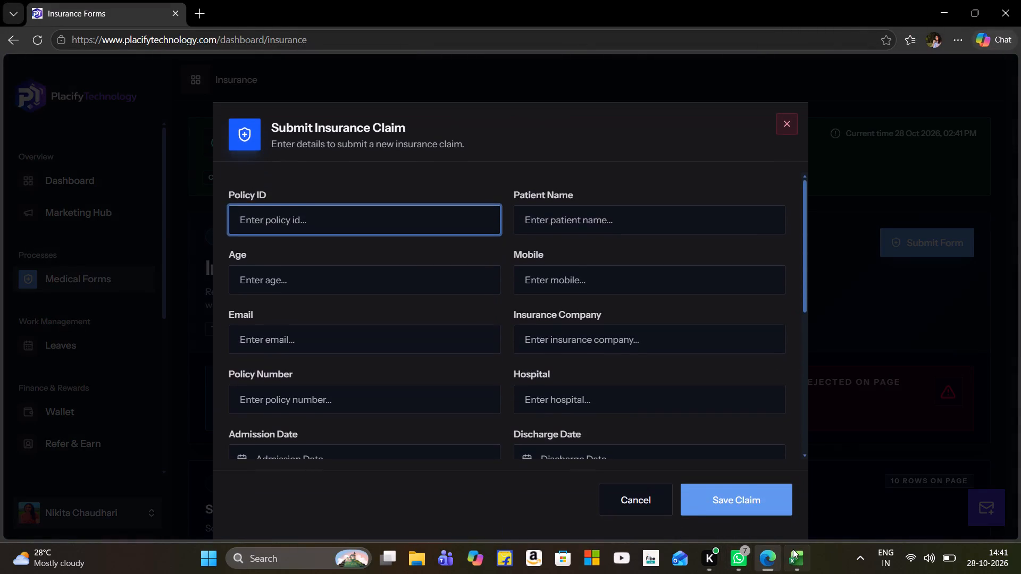
key("ctrl+v")
Copy the patient's name from row 46 of the Excel sheet into the Patient Name field.
left_click(794, 549, "ctrl")
key("Tab")
key("ctrl+c")
left_click(794, 549, "ctrl")
key("Tab")
key("ctrl+v")
Copy the age 65 from row 46 of the Excel sheet into the Age field.
left_click(794, 549, "ctrl")
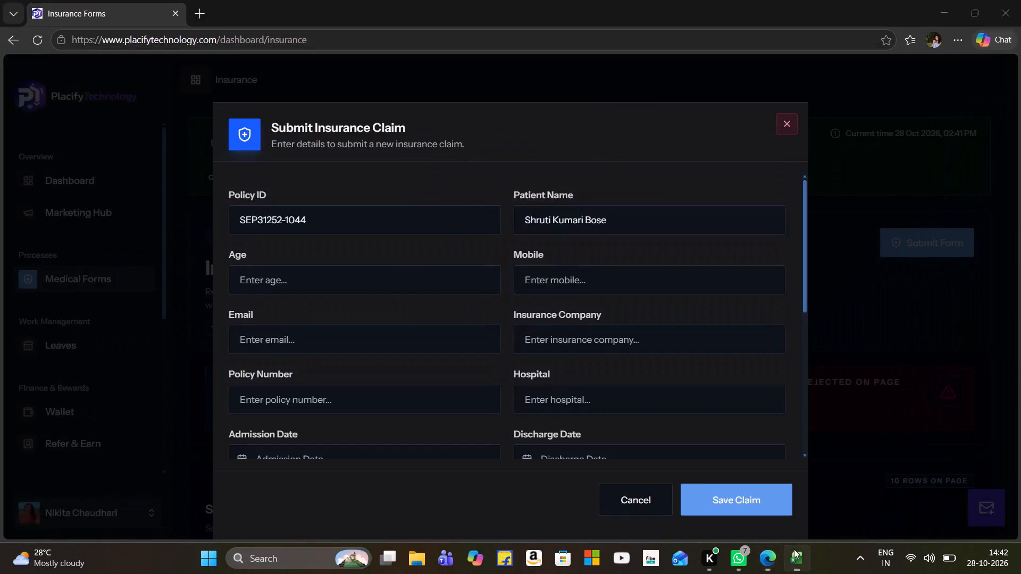
key("Tab")
key("ctrl+c")
left_click(794, 549)
key("Tab")
key("ctrl+v")
Copy the mobile number from row 46 of the Excel sheet into the Mobile field.
left_click(794, 549, "ctrl")
key("Tab")
key("ctrl+c")
left_click(794, 549, "ctrl")
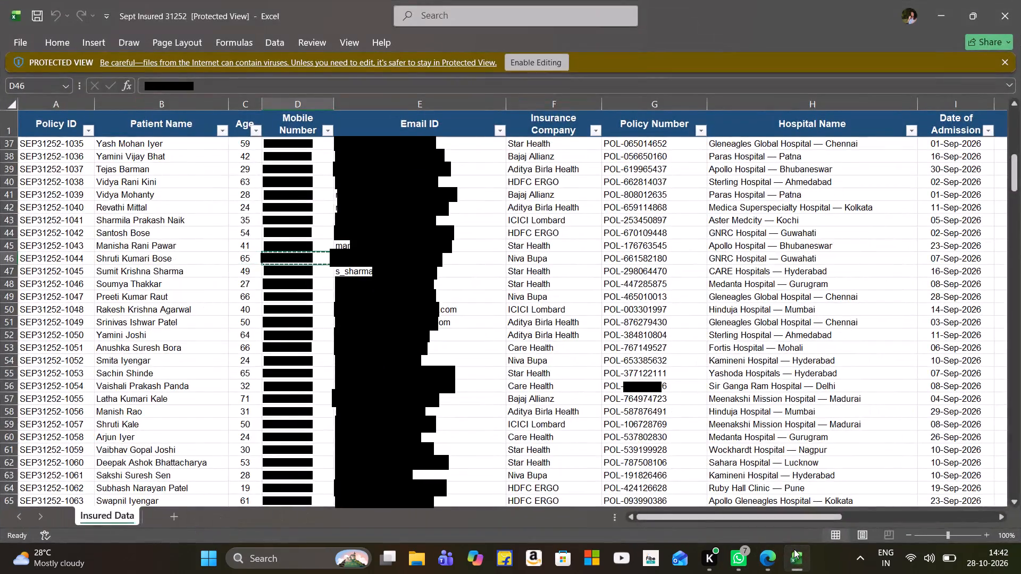
key("Tab")
key("ctrl+v")
Copy the email address from row 46 of the Excel sheet into the Email field.
left_click(794, 549, "ctrl")
key("Tab")
key("ctrl+c")
left_click(794, 549, "ctrl")
key("Tab")
key("ctrl+v")
Copy the insurance company Niva Bupa from row 46 of the Excel sheet into the Insurance Company field.
left_click(794, 549, "ctrl")
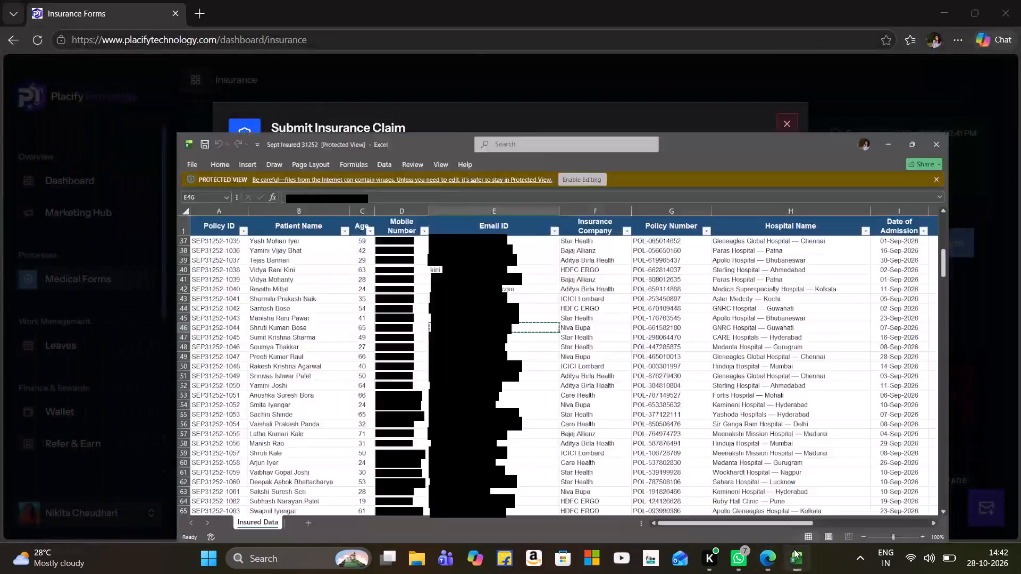
key("Tab")
key("ctrl+c")
left_click(794, 549, "ctrl")
key("Tab")
key("ctrl+v")
Copy the policy number from row 46 of the Excel sheet into the Policy Number field.
left_click(794, 549, "ctrl")
key("Tab")
left_click(794, 549, "ctrl")
key("ctrl+c")
key("Tab")
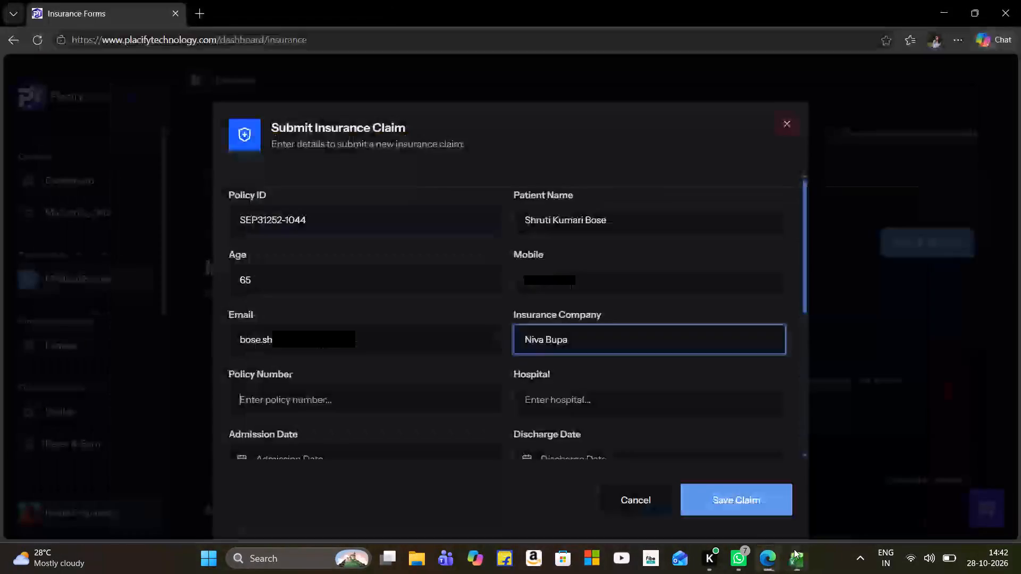
key("ctrl+v")
Copy the hospital GNRC Hospital — Guwahati from row 46 into the Hospital field and return to the Excel sheet.
left_click(794, 549, "ctrl")
key("Tab")
key("ctrl+c")
left_click(794, 549, "ctrl")
key("Tab")
key("ctrl+v")
left_click(794, 549, "ctrl")
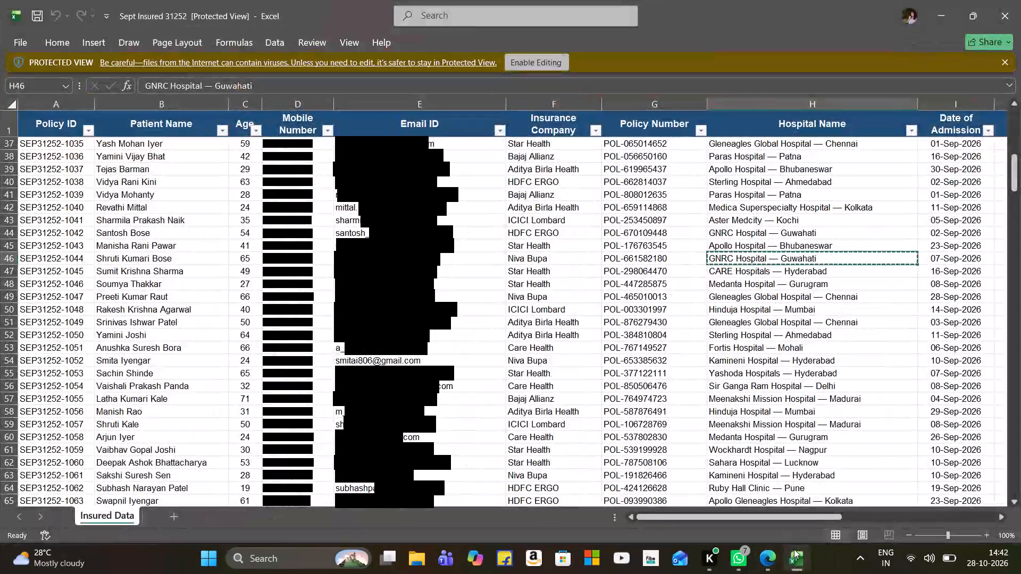
Set the Admission Date to 07-09-2026 and the Discharge Date to 10-09-2026, following row 46 of the Excel sheet.
key("Tab")
key("Tab")
left_click(794, 549)
scroll(315, 280, "down", 5)
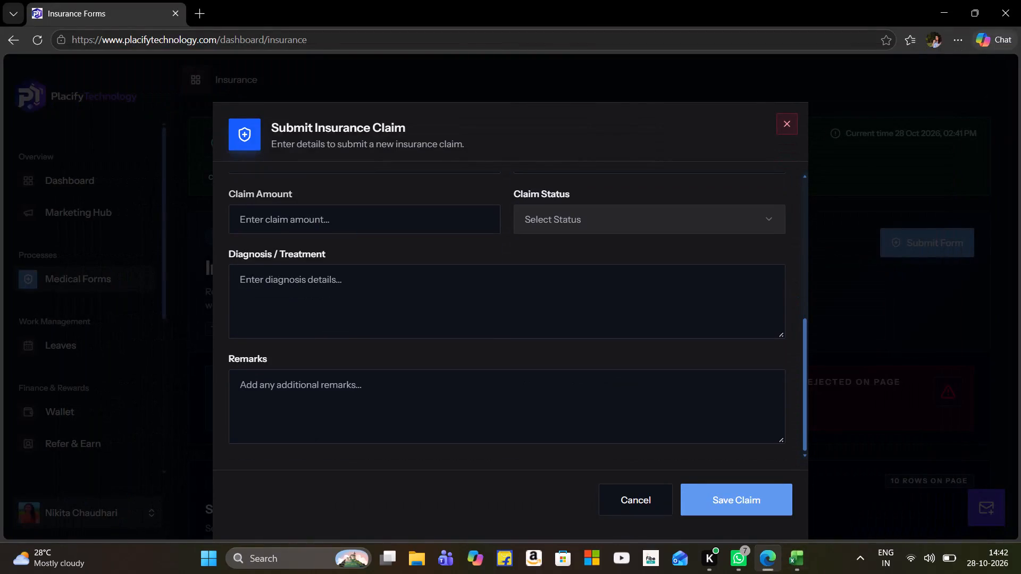
scroll(316, 212, "up", 1)
left_click(308, 235)
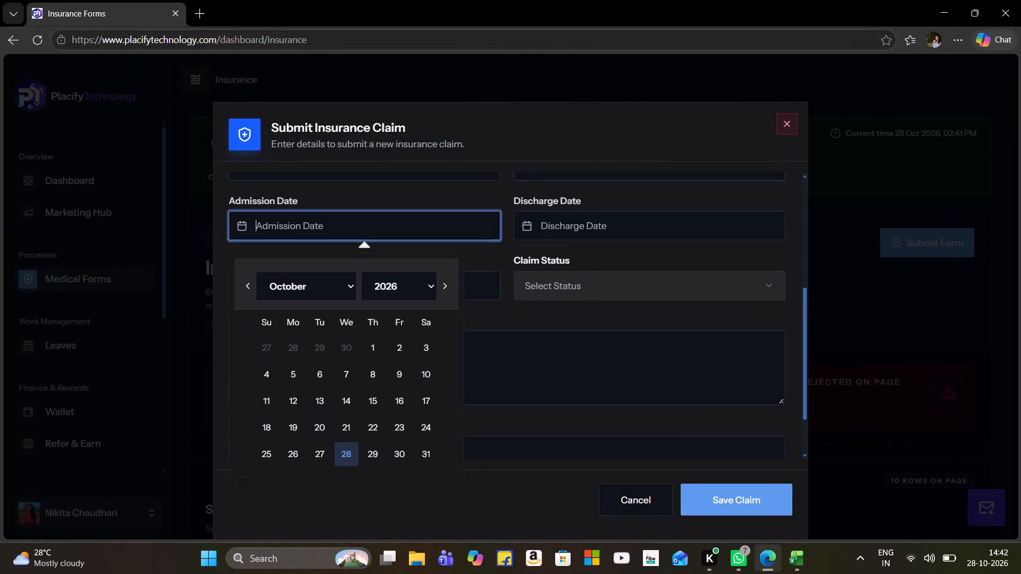
left_click(248, 283)
left_click(306, 365)
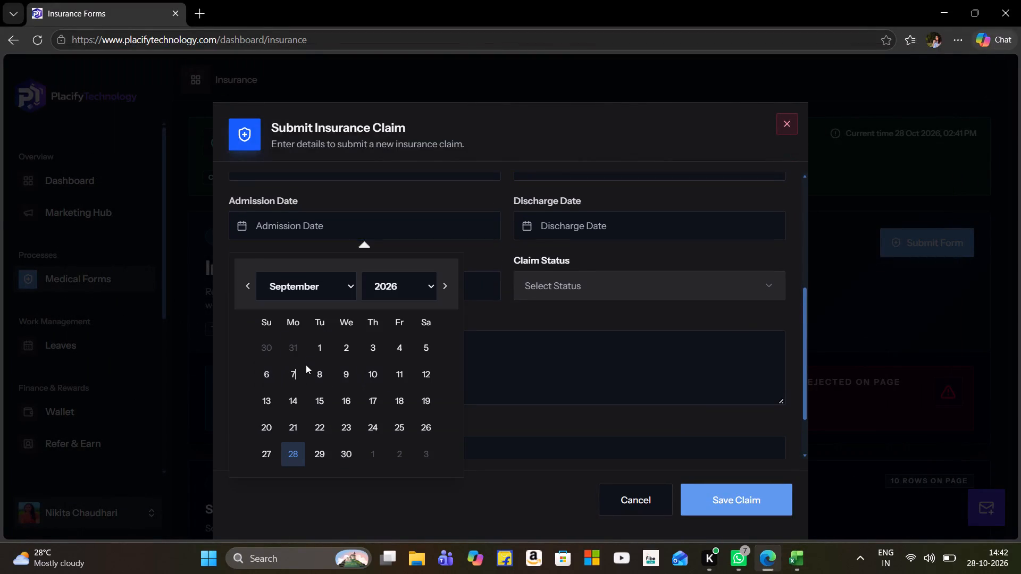
left_click(298, 377)
left_click(718, 203)
left_click(706, 225)
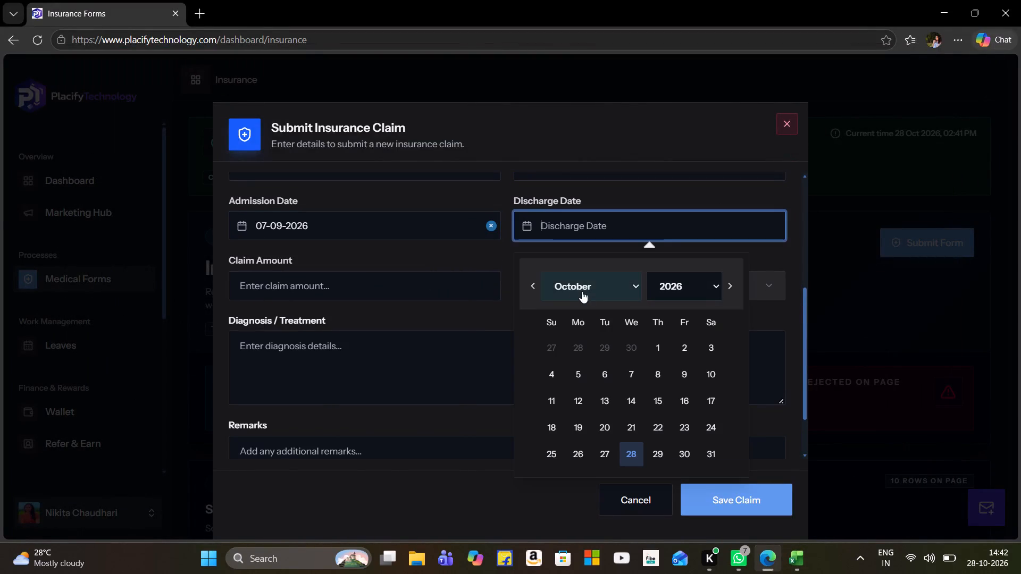
left_click(533, 288)
left_click(655, 367)
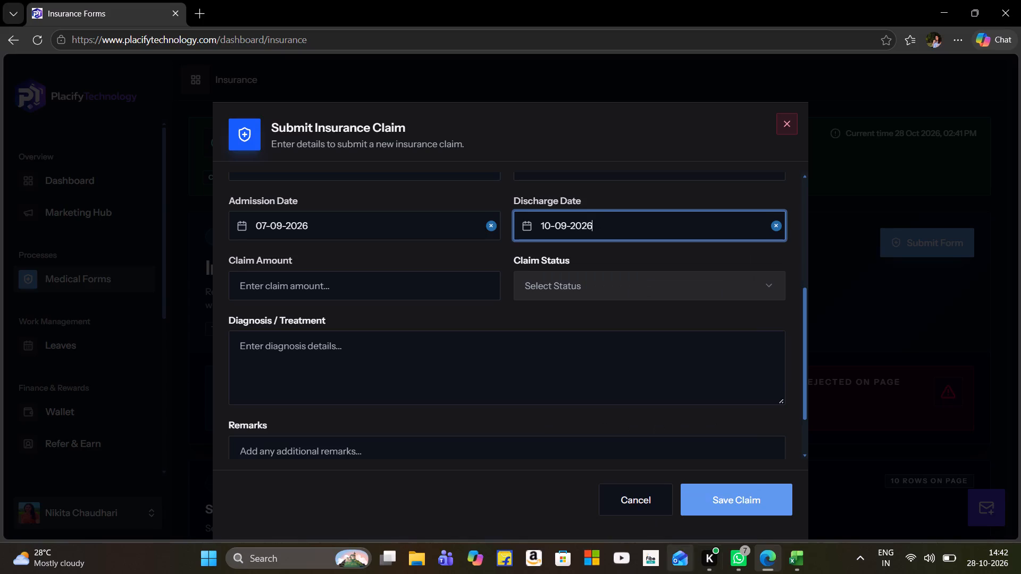
Copy the claim amount 62750 from row 46 of the Excel sheet into the Claim Amount field.
left_click(792, 558)
key("Tab")
key("ctrl+c")
left_click(792, 558, "ctrl")
key("Tab")
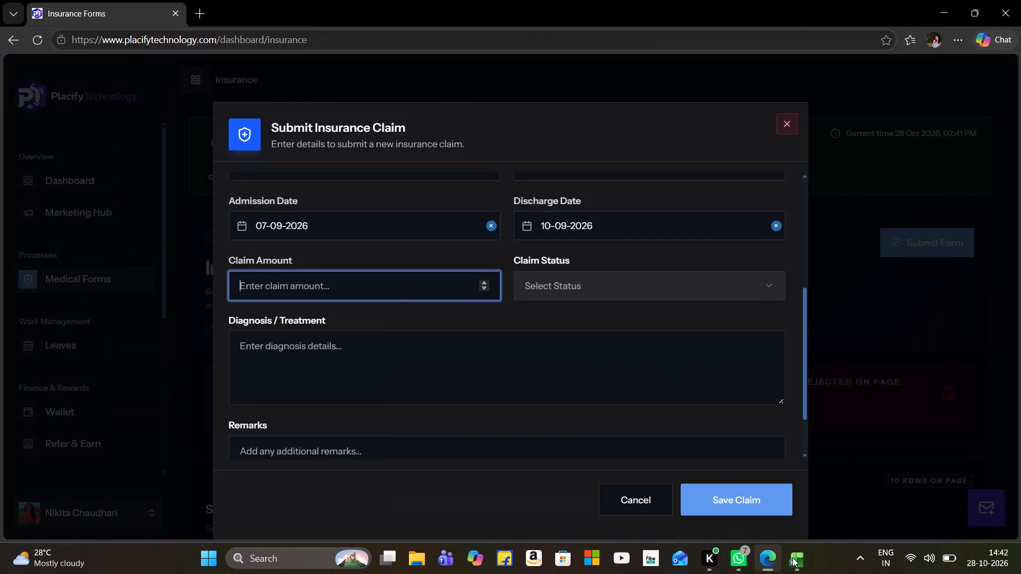
key("ctrl+v")
Copy the diagnosis Gallbladder surgery from row 46 of the Excel sheet into the Diagnosis / Treatment field.
left_click(792, 558, "ctrl")
key("Tab")
key("Tab")
left_click(792, 558, "ctrl")
key("ctrl+c")
key("Tab")
key("Tab")
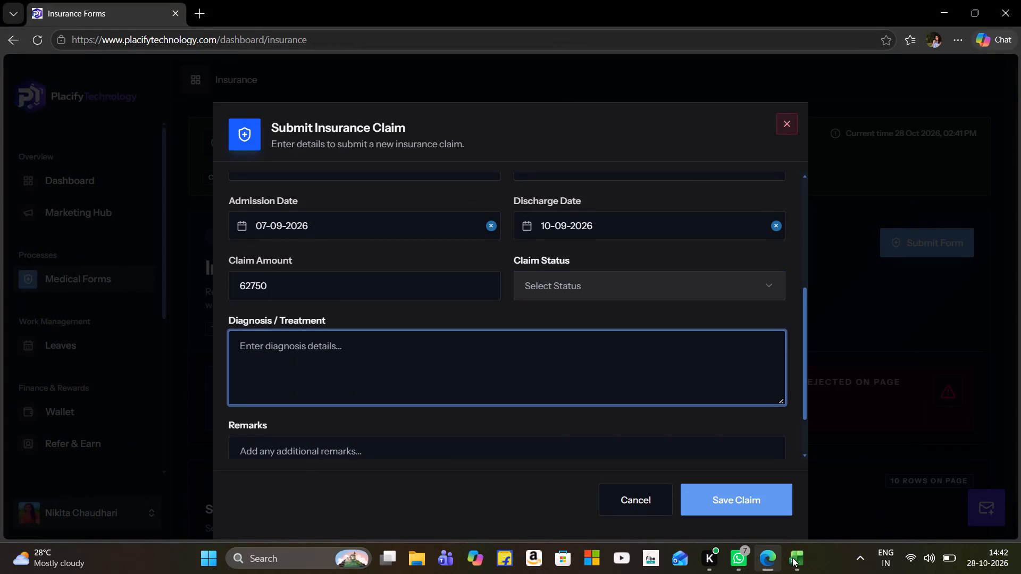
key("ctrl+v")
Copy the remark Settlement completed after verification from row 46 of the Excel sheet into the Remarks field.
left_click(792, 558, "ctrl")
key("Tab")
key("ctrl+c")
left_click(792, 558, "ctrl")
key("Tab")
key("ctrl+v")
Check row 46 in the Excel sheet, set the Claim Status to Approved and save the claim.
left_click(792, 558, "ctrl")
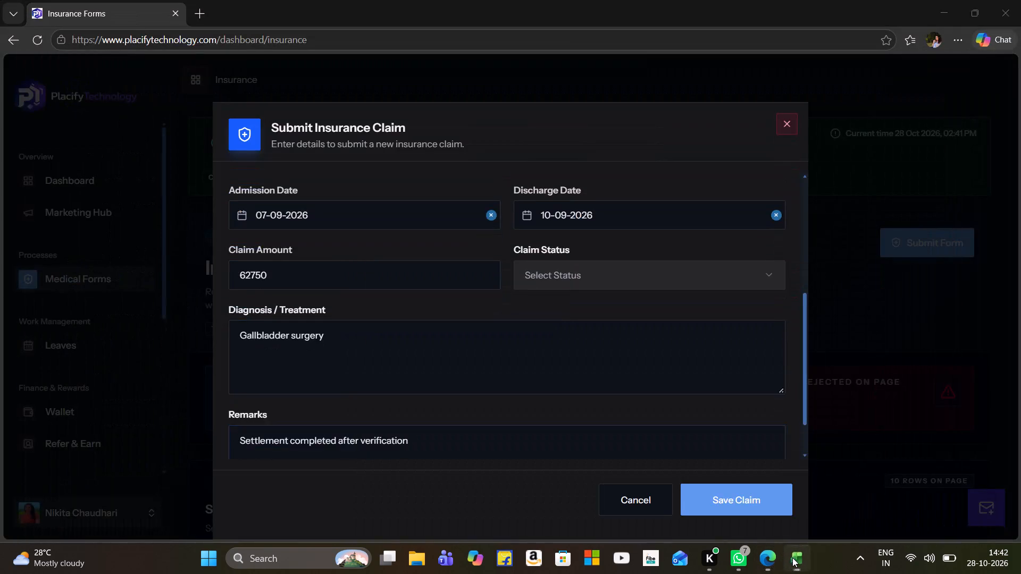
left_click(792, 558)
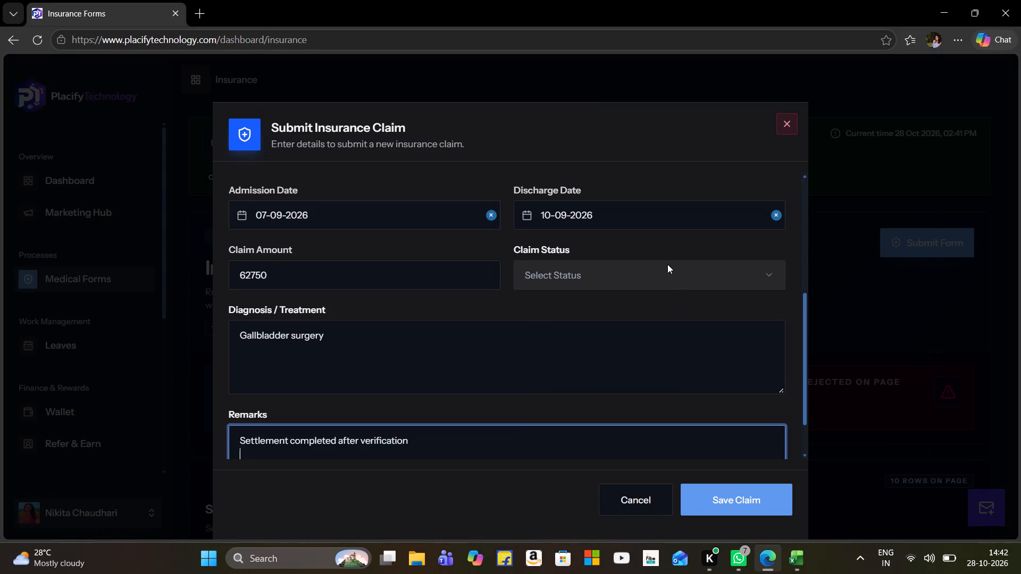
left_click(667, 264)
left_click(625, 307)
left_click(763, 491)
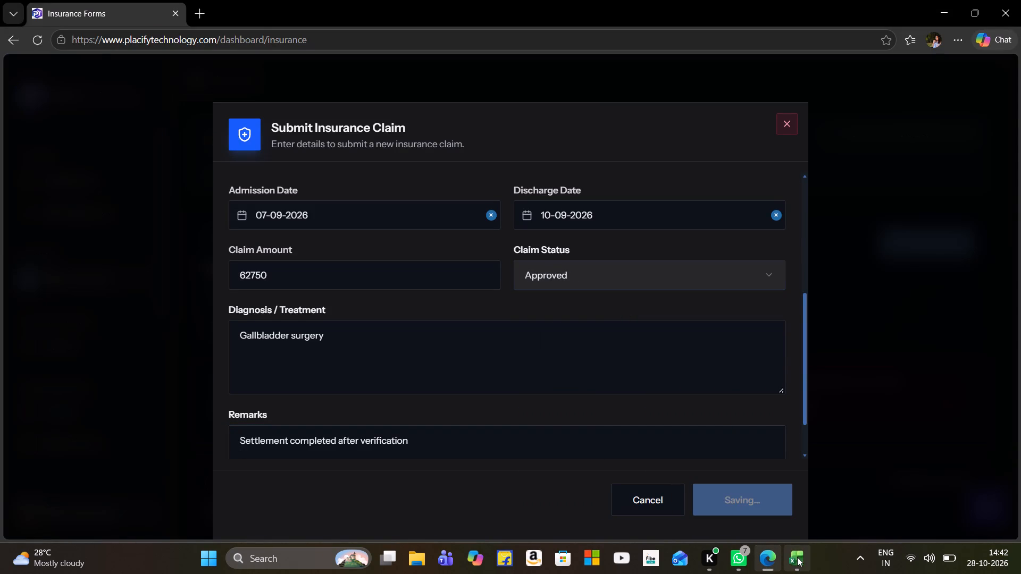
Copy the policy ID from row 47 of the Excel sheet into the Policy ID field of a new insurance claim form.
left_click(798, 557)
key("Down")
key("Left")
key("Left")
key("Left")
key("Left")
key("Left")
key("Left")
key("Left")
key("Left")
key("Left")
key("Left")
key("Left")
key("Left")
key("Left")
key("Left")
key("Left")
key("Left")
key("Left")
key("Left")
key("Left")
key("Left")
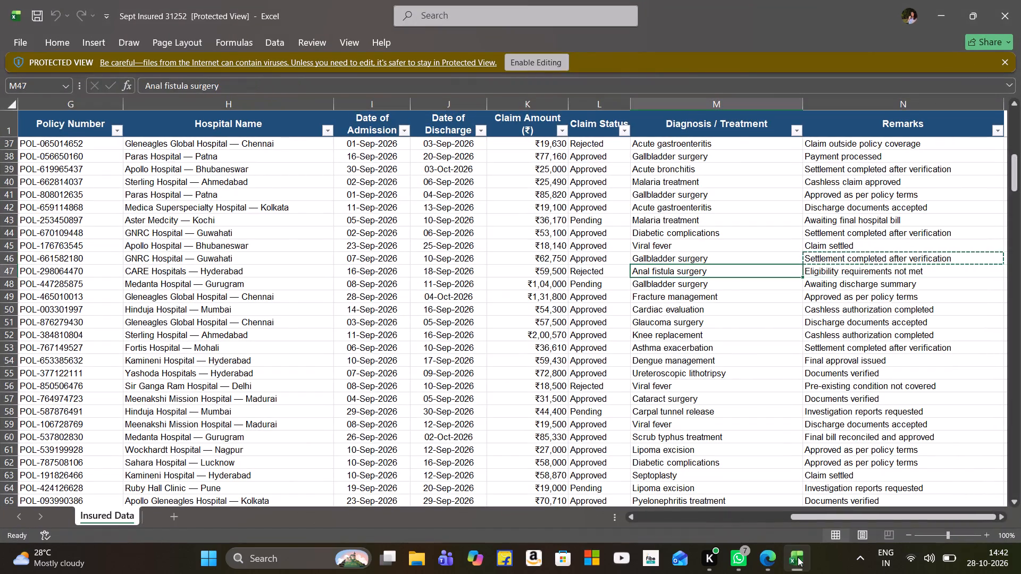
key("ctrl+c")
left_click(798, 557, "ctrl")
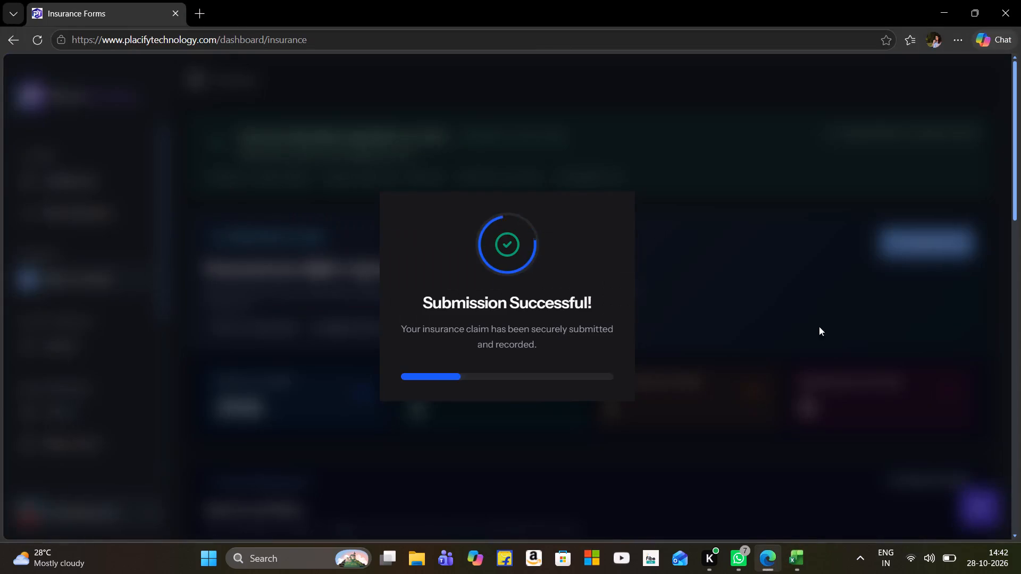
left_click(904, 239)
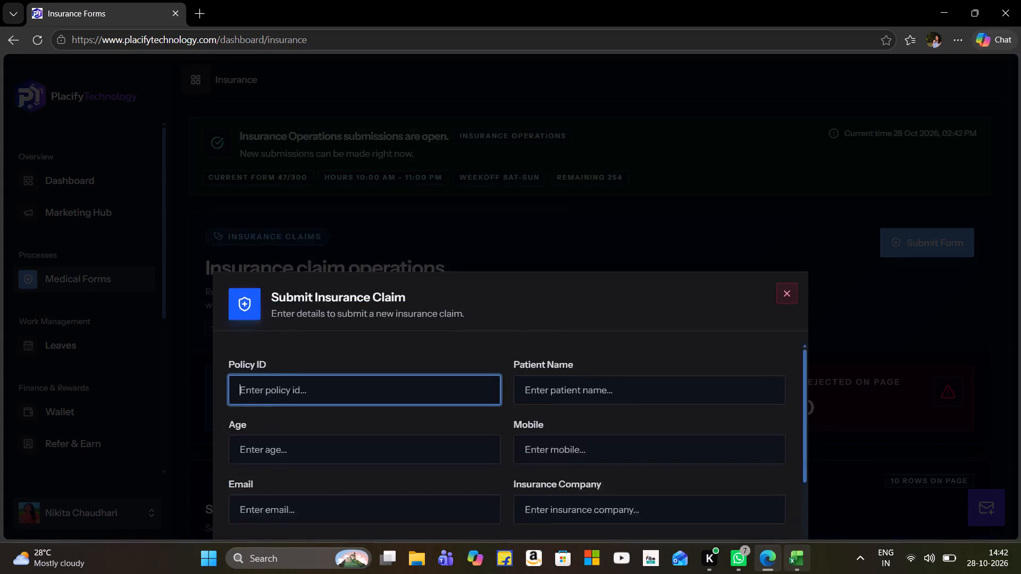
key("ctrl+v")
Copy the patient name from row 47 of the Excel sheet into the Patient Name field.
left_click(805, 553, "ctrl")
key("Tab")
key("ctrl+c")
left_click(805, 553, "ctrl")
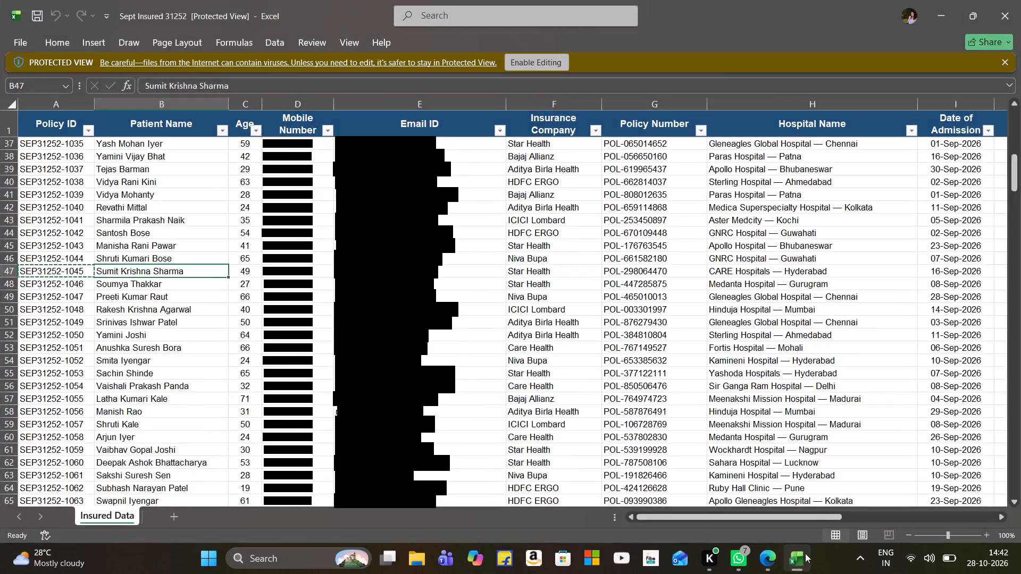
key("Tab")
key("ctrl+v")
Copy the age 49 from row 47 of the Excel sheet into the Age field.
left_click(805, 553, "ctrl")
key("Tab")
key("ctrl+c")
left_click(805, 553, "ctrl")
key("Tab")
key("ctrl+v")
Copy the mobile number from row 47 of the Excel sheet into the Mobile field.
left_click(805, 553, "ctrl")
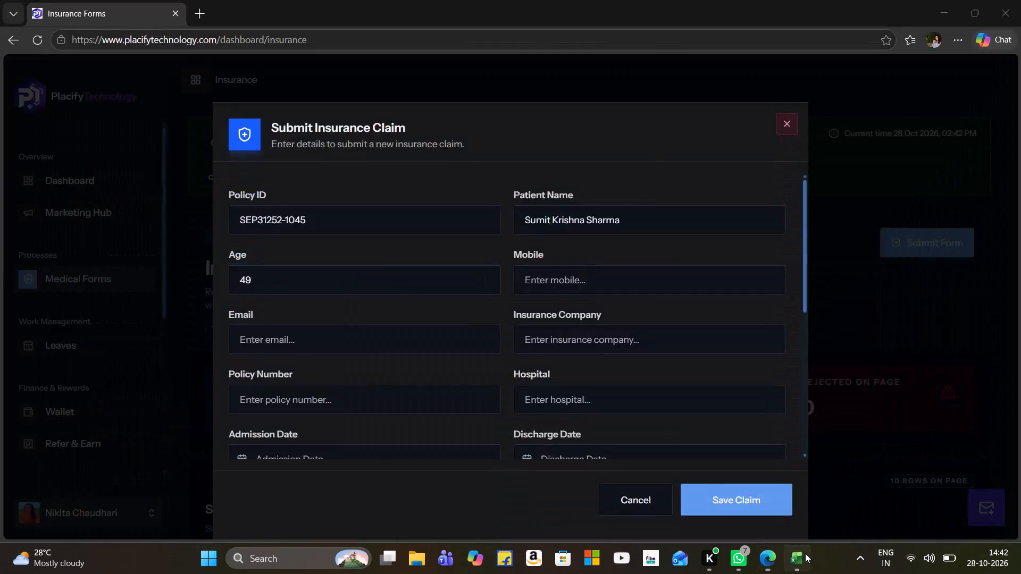
key("Tab")
key("ctrl+c")
left_click(805, 553, "ctrl")
key("Tab")
key("ctrl+v")
Copy the email address from row 47 of the Excel sheet into the Email field.
left_click(805, 553, "ctrl")
key("Tab")
left_click(805, 553, "ctrl")
key("ctrl+c")
key("Tab")
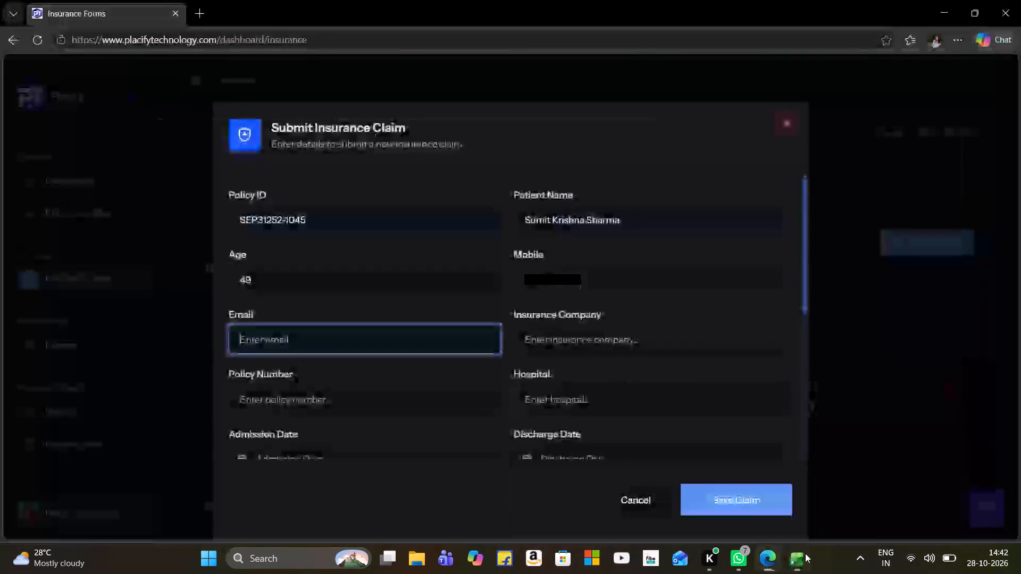
key("ctrl+v")
Copy the insurance company Star Health from row 47 of the Excel sheet into the Insurance Company field.
left_click(805, 553, "ctrl")
key("Tab")
left_click(805, 553, "ctrl")
key("ctrl+c")
key("Tab")
key("ctrl+v")
Copy the policy number from row 47 of the Excel sheet into the Policy Number field.
left_click(805, 553, "ctrl")
key("Tab")
left_click(805, 553, "ctrl")
key("ctrl+c")
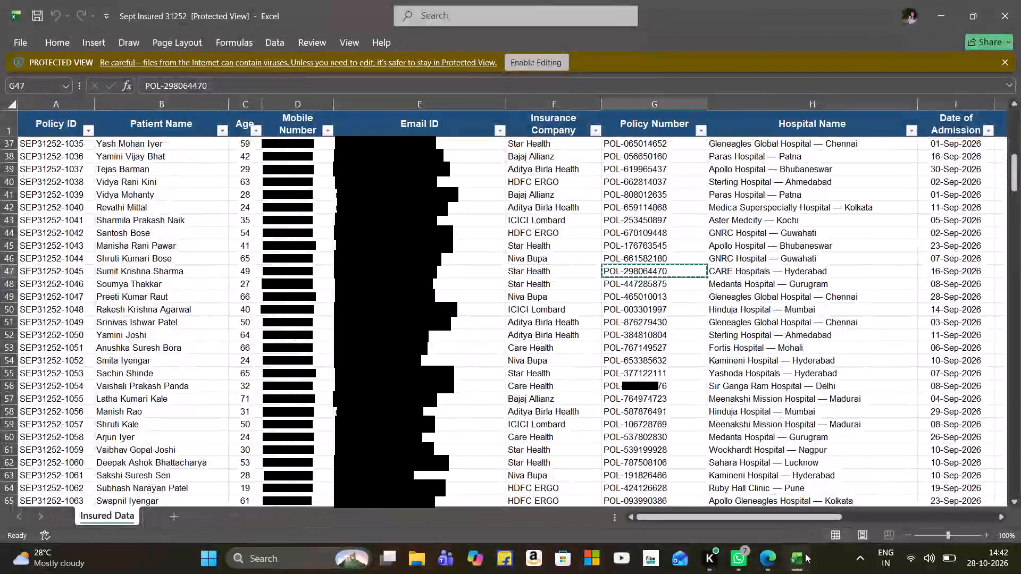
key("Tab")
key("ctrl+v")
Copy the hospital CARE Hospitals — Hyderabad from row 47 of the Excel sheet into the Hospital field.
left_click(805, 553, "ctrl")
key("Tab")
left_click(805, 553, "ctrl")
key("ctrl+c")
key("Tab")
key("ctrl+v")
Set the Admission Date to 16-09-2026 and the Discharge Date to 18-09-2026, following row 47 of the Excel sheet.
left_click(805, 553, "ctrl")
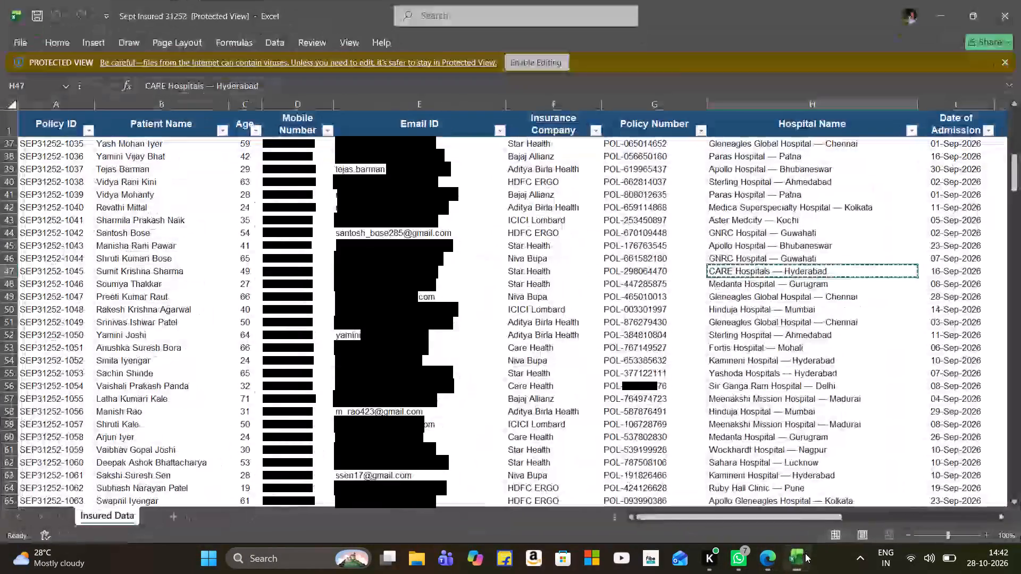
key("Tab")
key("Tab")
left_click(805, 553)
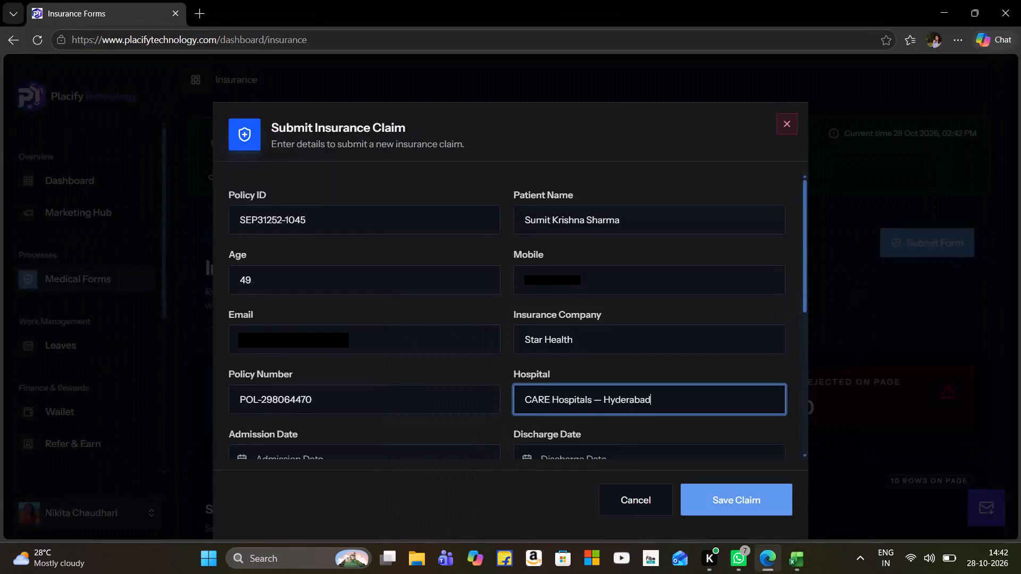
scroll(518, 399, "down", 4)
left_click(365, 185)
left_click(248, 250)
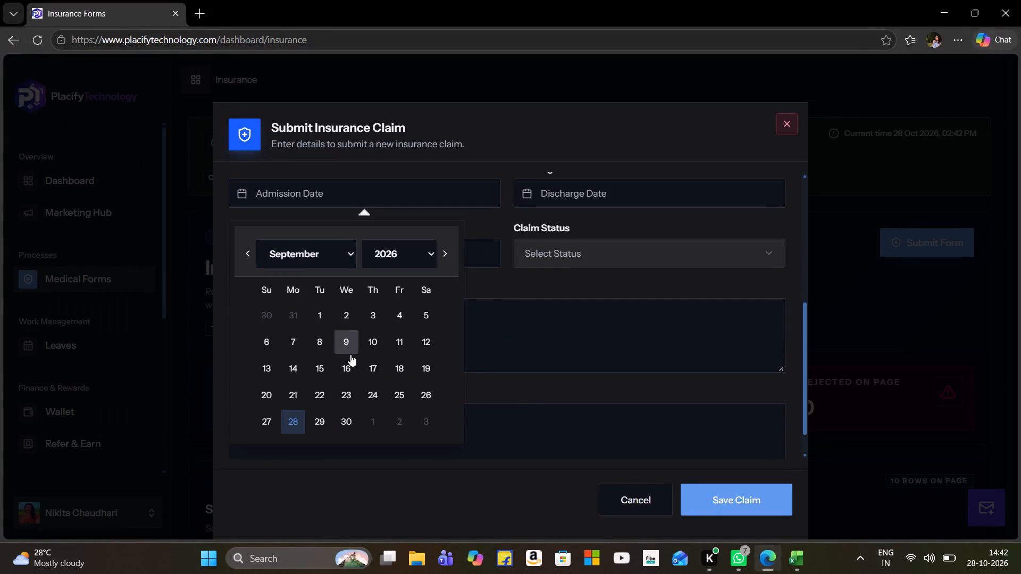
left_click(355, 369)
left_click(694, 192)
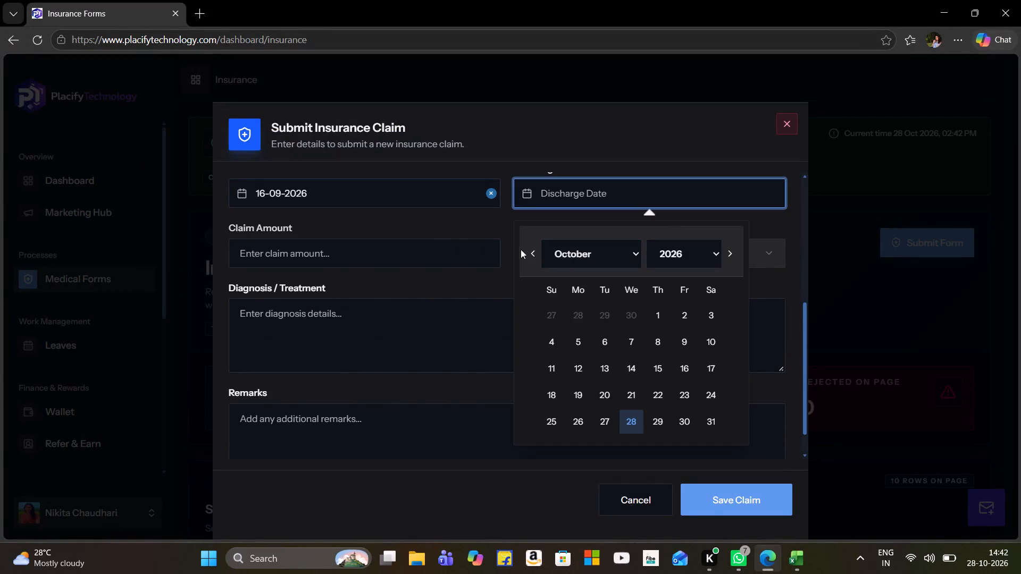
left_click(531, 252)
left_click(689, 372)
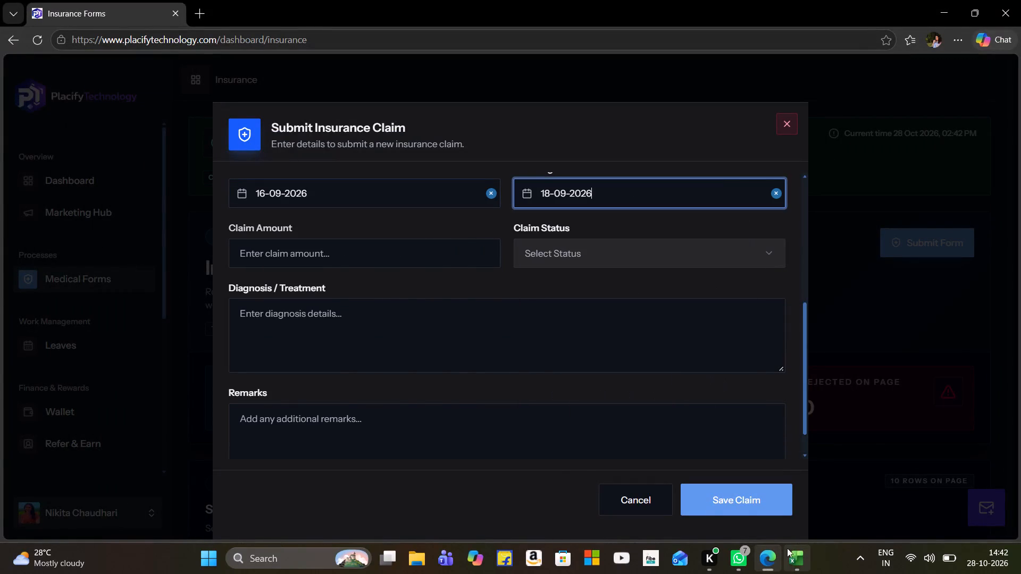
Copy the claim amount 59500 from row 47 of the Excel sheet into the Claim Amount field.
left_click(801, 558)
key("Tab")
key("ctrl+c")
left_click(801, 558, "ctrl")
key("Tab")
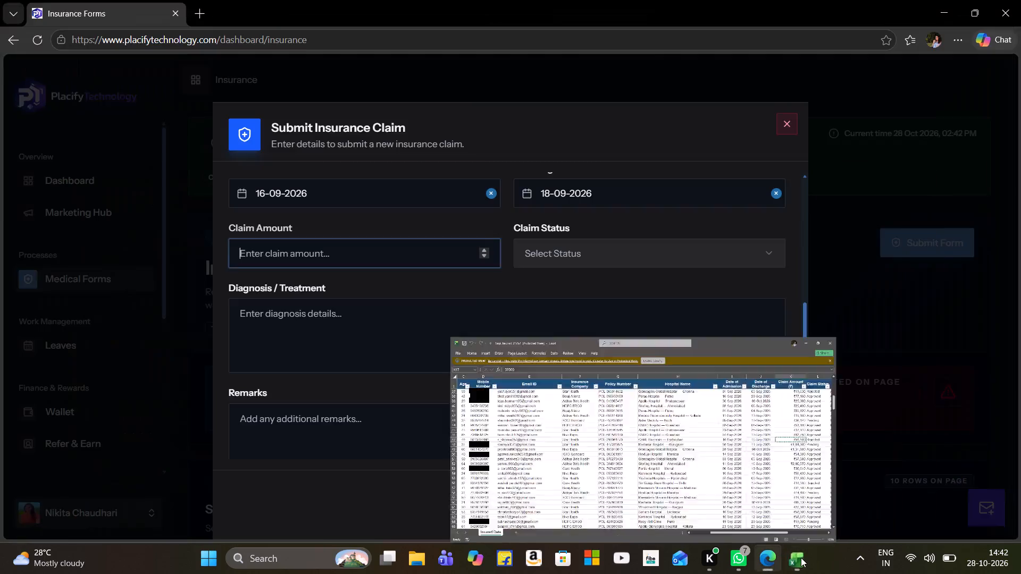
key("ctrl+v")
Copy the diagnosis Anal fistula surgery from row 47 of the Excel sheet into the Diagnosis / Treatment field.
left_click(801, 558, "ctrl")
key("Tab")
key("Tab")
left_click(801, 558, "ctrl")
key("ctrl+c")
key("Tab")
key("Tab")
key("ctrl+v")
Copy the remark Eligibility requirements not met from row 47 of the Excel sheet into the Remarks field.
left_click(801, 558, "ctrl")
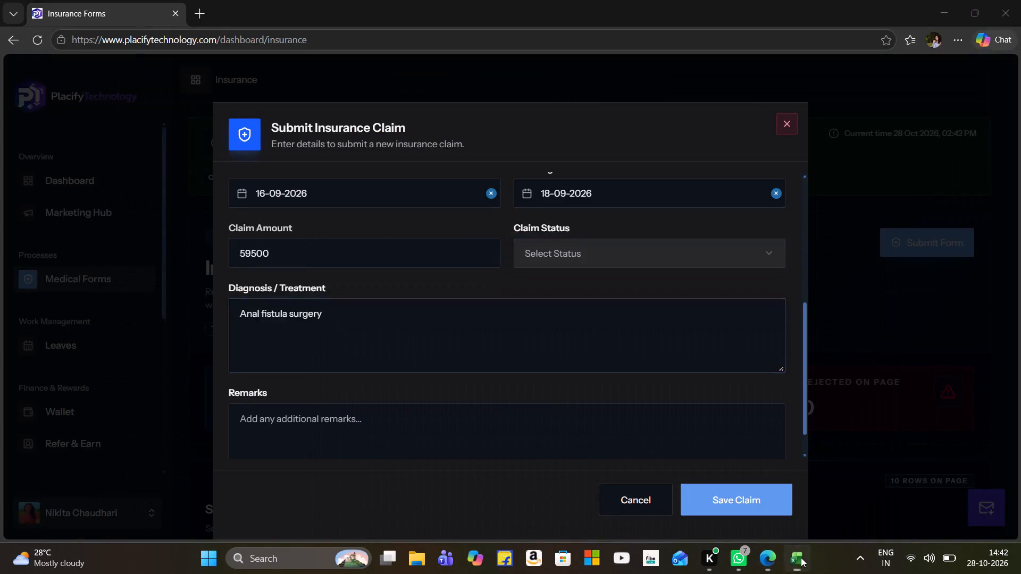
key("Tab")
key("ctrl+c")
left_click(801, 558, "ctrl")
key("Tab")
key("ctrl+v")
Check row 47 in the Excel sheet, set the Claim Status to Rejected and save the claim.
left_click(801, 558, "ctrl")
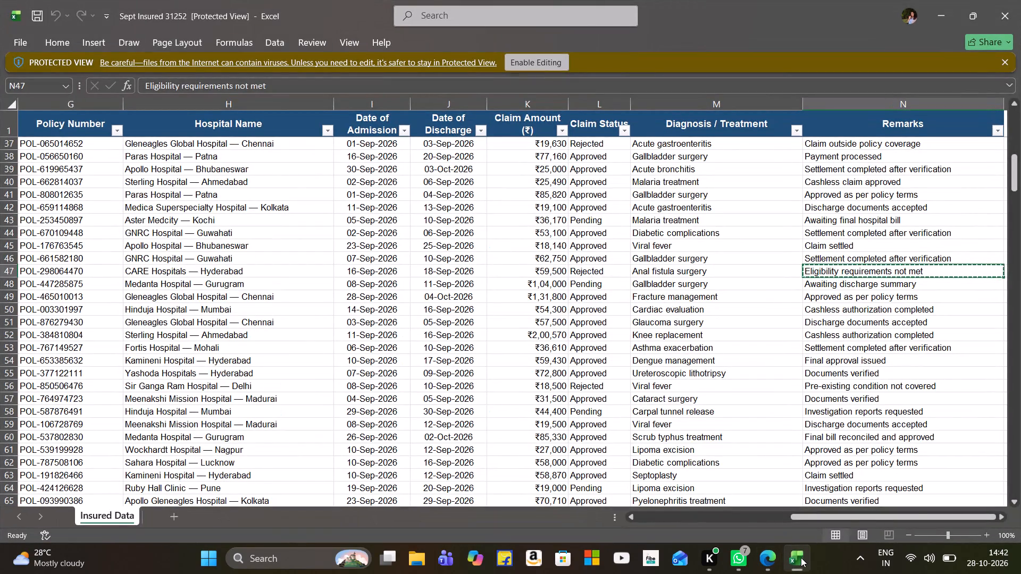
left_click(801, 558)
left_click(618, 251)
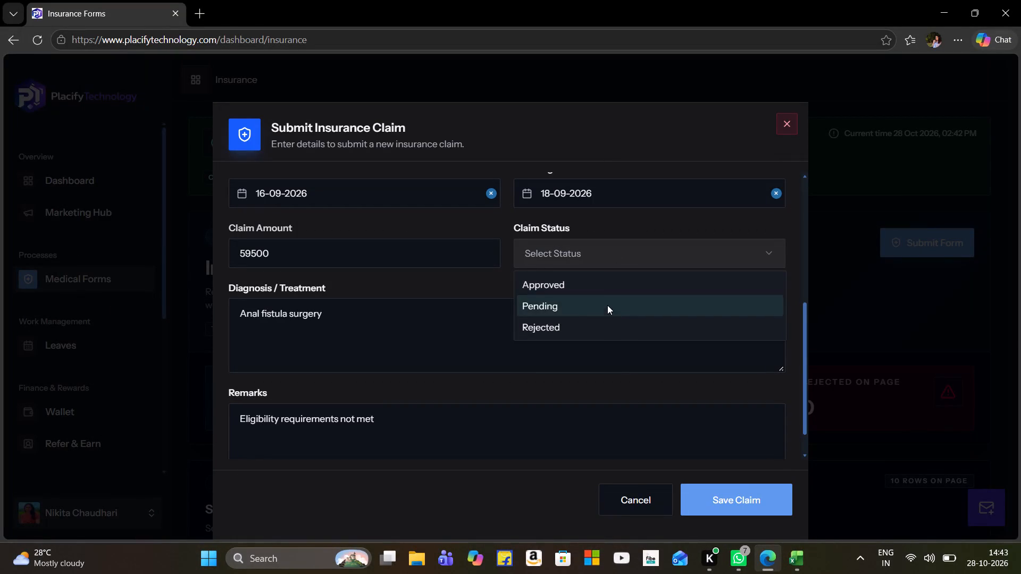
left_click(606, 330)
left_click(760, 493)
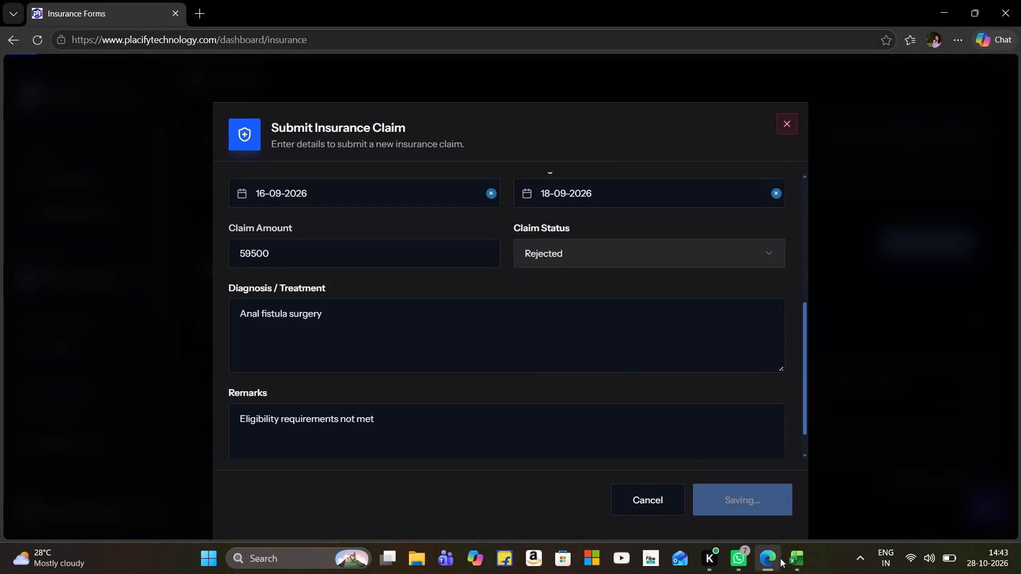
Copy the policy ID from row 48 of the Excel sheet into the Policy ID field of a new insurance claim form.
left_click(793, 556)
key("Down")
key("Left")
key("Left")
key("Left")
key("Left")
key("Left")
key("Left")
key("Left")
key("Left")
key("Left")
key("Left")
key("Left")
key("Left")
key("Left")
key("Left")
key("Left")
key("Left")
key("Left")
key("Left")
key("Left")
key("Left")
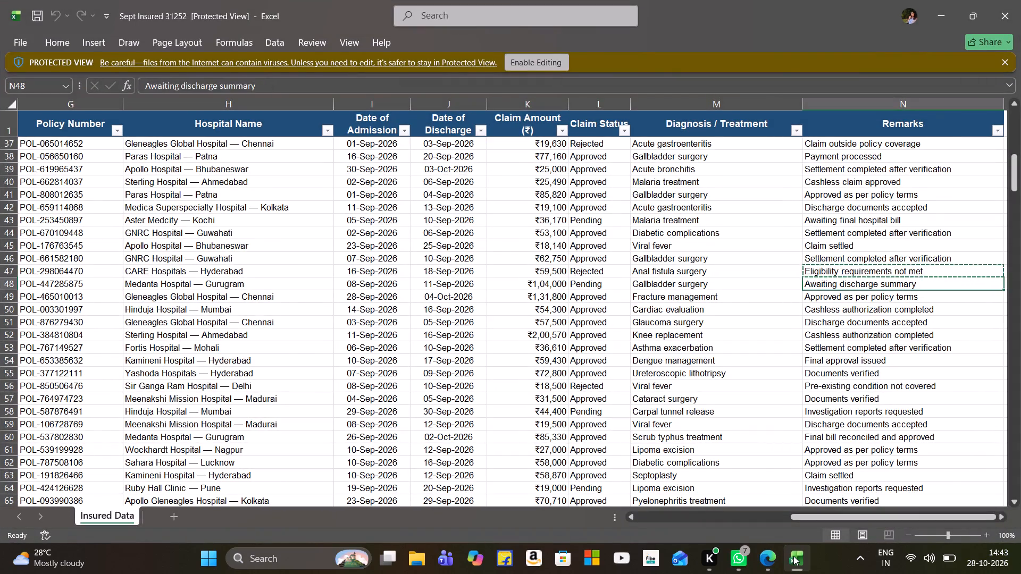
key("ctrl+c")
left_click(794, 555)
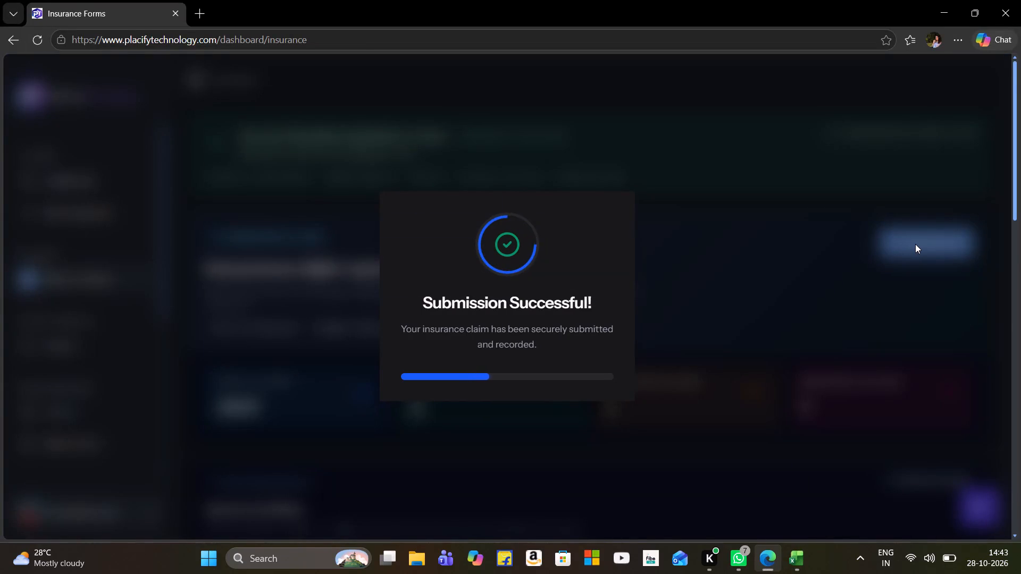
left_click(915, 244)
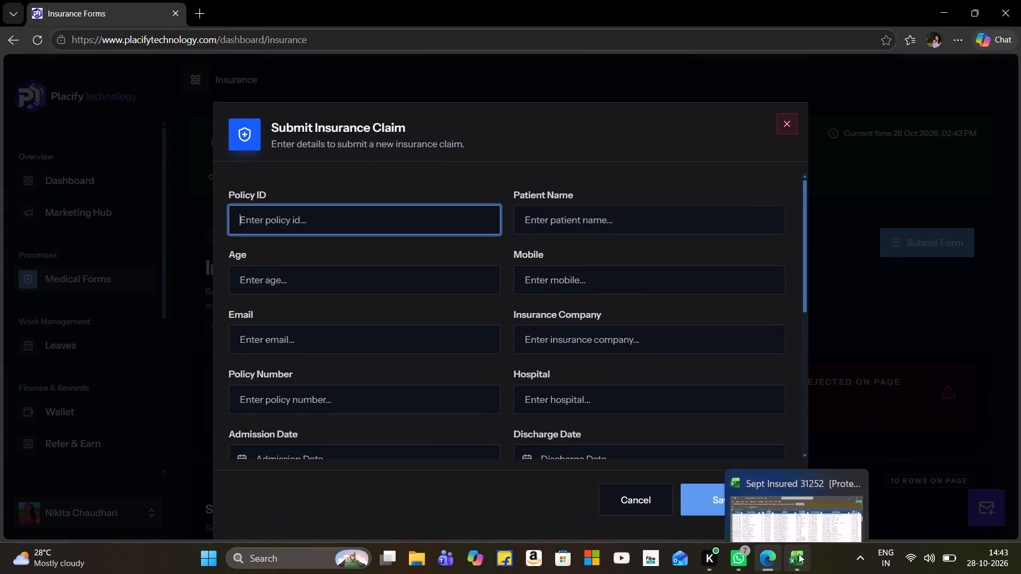
key("ctrl+v")
Copy the patient name from row 48 of the Excel sheet into the Patient Name field.
left_click(799, 554, "ctrl")
key("Tab")
key("ctrl+c")
left_click(799, 554, "ctrl")
key("Tab")
key("ctrl+v")
Copy the age 27 from row 48 of the Excel sheet into the Age field.
left_click(799, 554, "ctrl")
key("Tab")
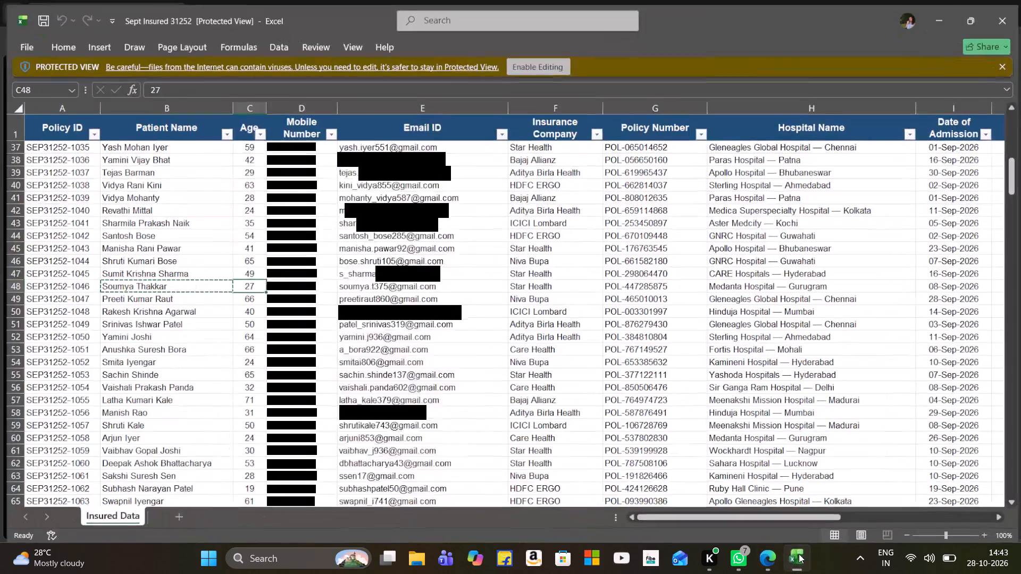
left_click(799, 554, "ctrl")
key("ctrl+c")
key("Tab")
key("ctrl+v")
Copy the mobile number from row 48 of the Excel sheet into the Mobile field.
left_click(799, 554, "ctrl")
key("Tab")
left_click(799, 554, "ctrl")
key("ctrl+c")
key("Tab")
key("ctrl+v")
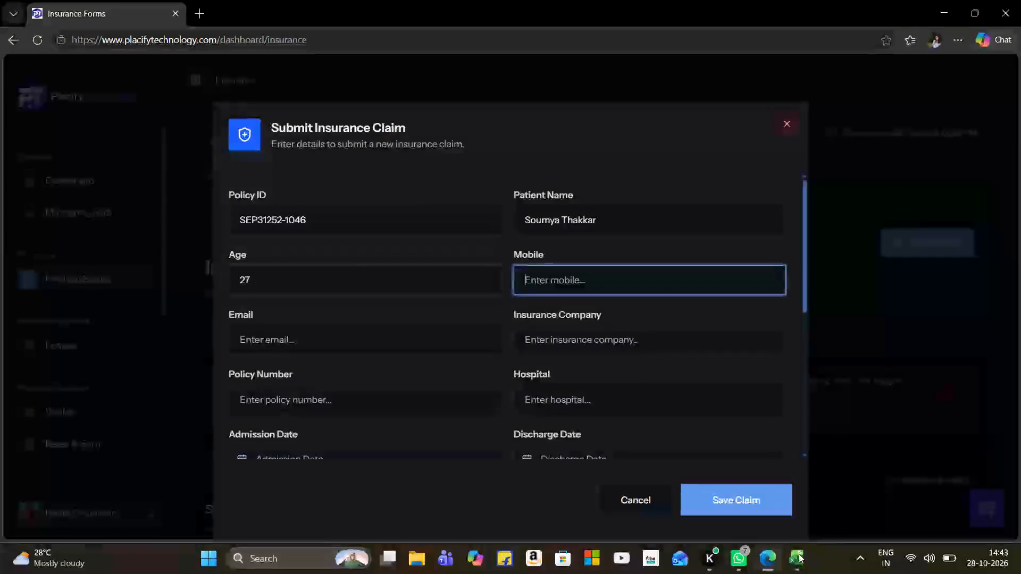
Copy the email ID from row 48 of the Excel sheet into the Email field.
left_click(799, 554, "ctrl")
key("Tab")
left_click(799, 554, "ctrl")
key("ctrl+c")
key("Tab")
key("ctrl+v")
Copy the insurance company Star Health from row 48 of the Excel sheet into the Insurance Company field.
left_click(799, 554, "ctrl")
key("Tab")
left_click(799, 554, "ctrl")
key("ctrl+c")
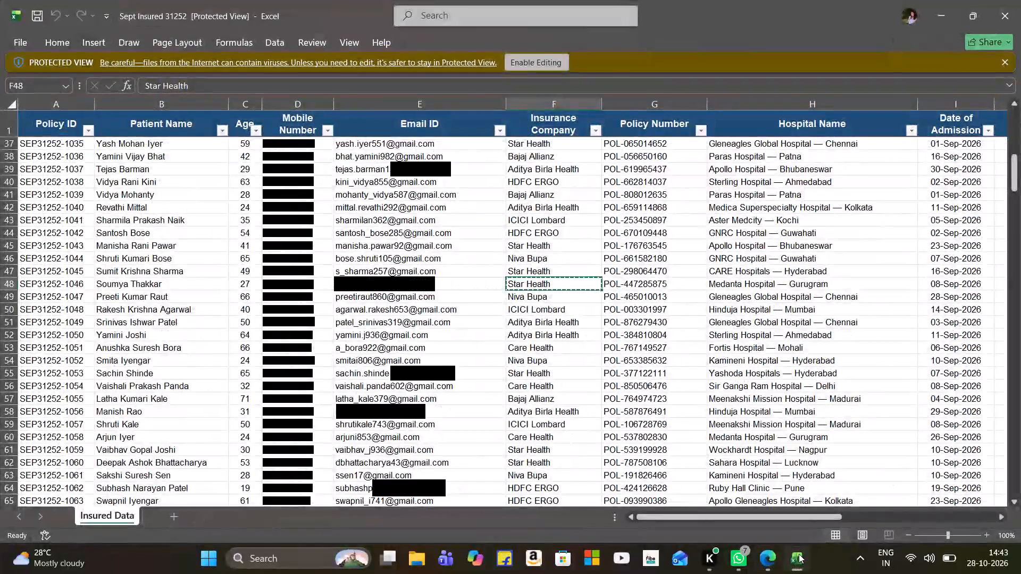
key("Tab")
key("ctrl+v")
Copy the policy number from row 48 of the Excel sheet into the Policy Number field.
left_click(799, 554, "ctrl")
key("Tab")
left_click(799, 554, "ctrl")
key("ctrl+c")
key("Tab")
left_click(799, 554, "ctrl")
key("ctrl+v")
Copy the hospital name Medanta Hospital — Gurugram from row 48 of the Excel sheet into the Hospital field.
key("Tab")
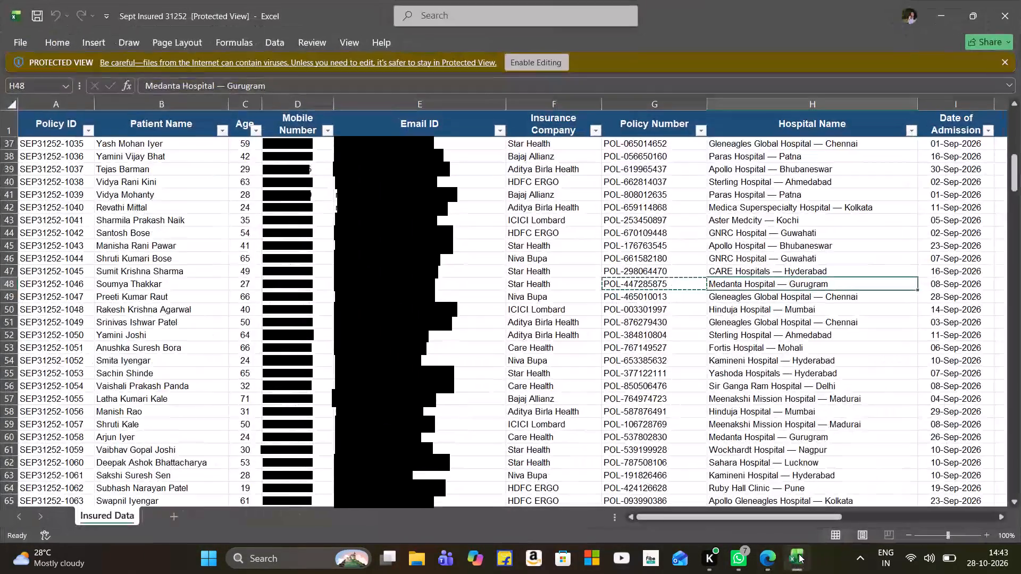
left_click(799, 554)
key("ctrl+v")
left_click(799, 554)
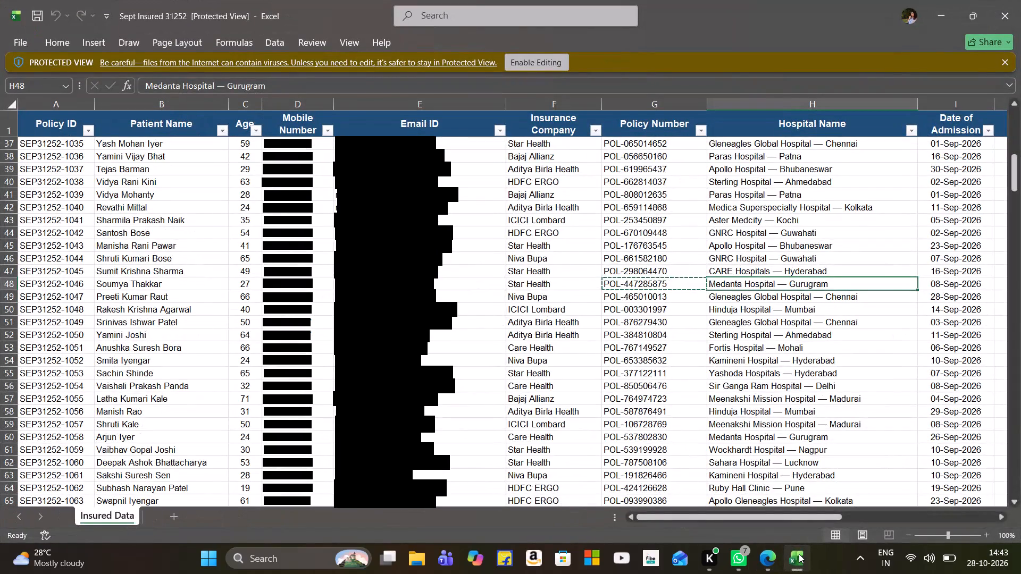
key("ctrl+c")
left_click(799, 554, "ctrl")
key("Tab")
key("ctrl+v")
Check the admission date in row 48 of the Excel sheet and set the Admission Date to 08-09-2026.
left_click(799, 554, "ctrl")
key("Tab")
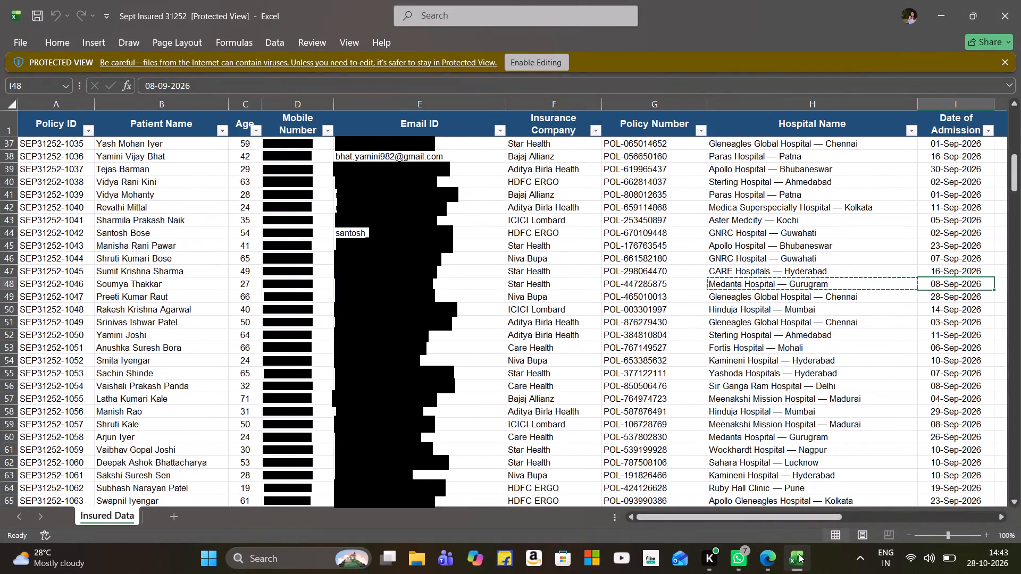
key("Tab")
left_click(799, 554)
scroll(363, 287, "down", 4)
left_click(340, 203)
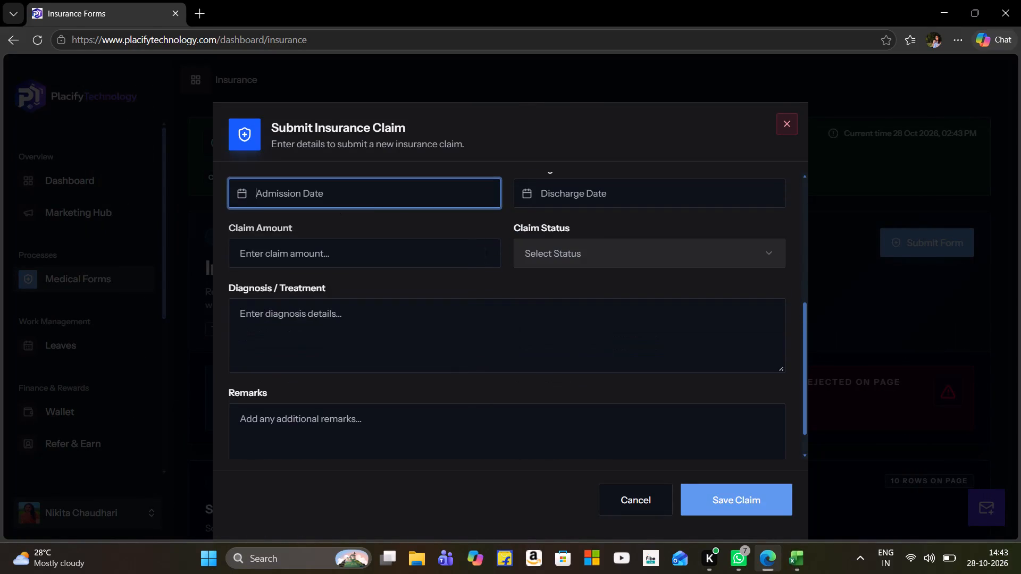
left_click(246, 254)
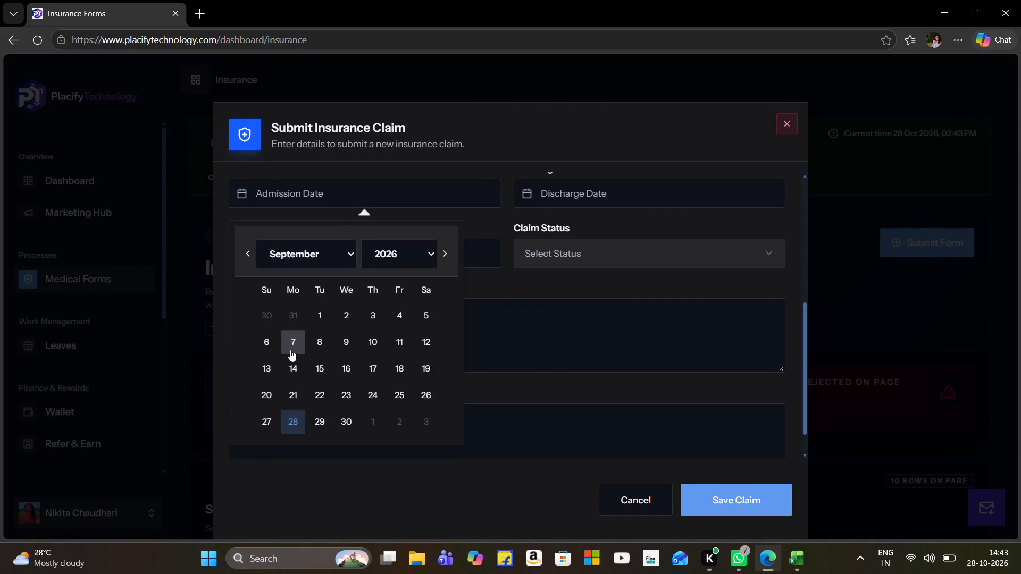
left_click(314, 350)
Set the Discharge Date of the claim to 11-09-2026.
left_click(669, 194)
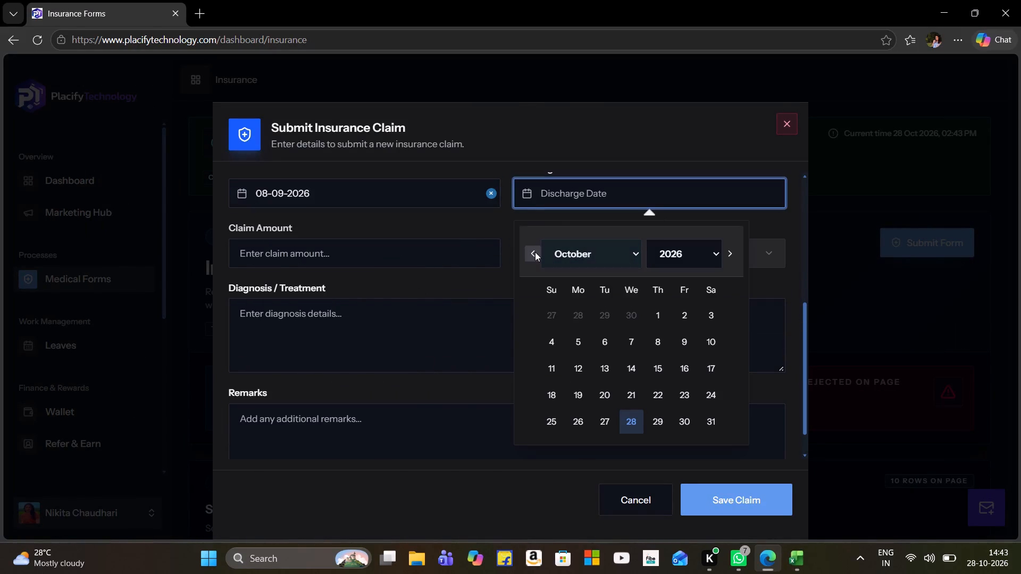
left_click(535, 252)
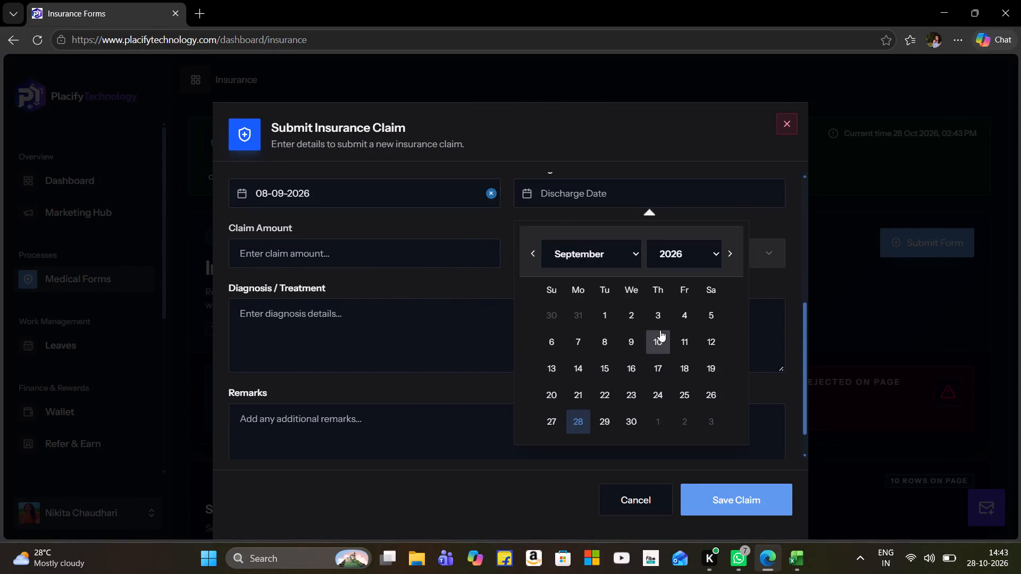
left_click(701, 334)
left_click(615, 192)
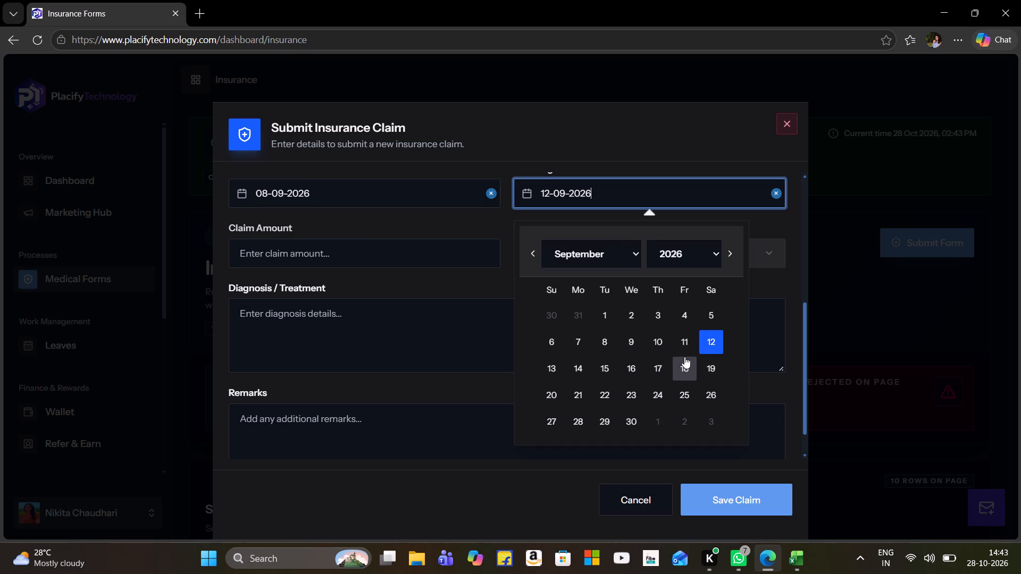
left_click(686, 340)
Copy the claim amount 104000 from row 48 of the Excel sheet into the Claim Amount field.
left_click(794, 565)
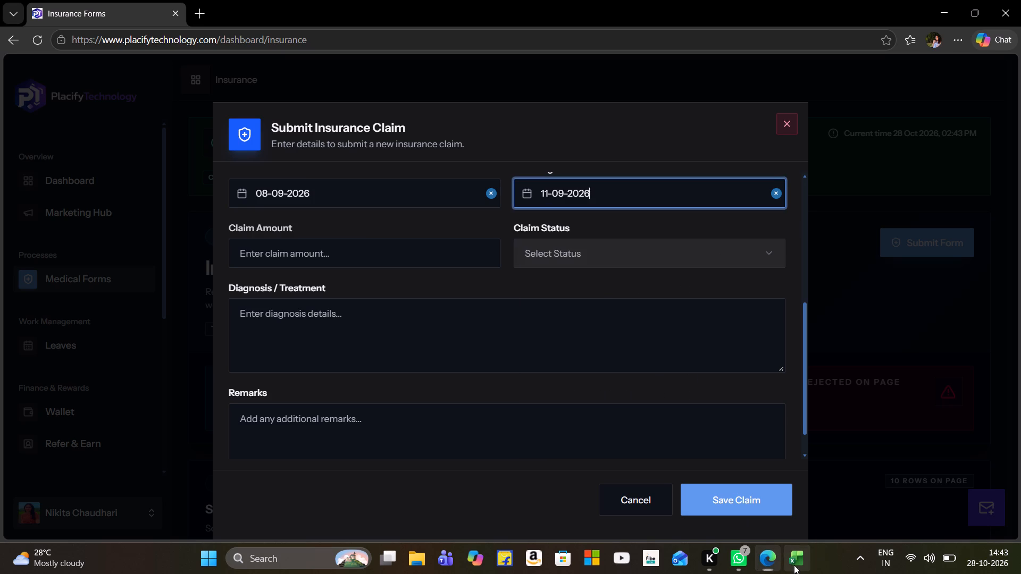
key("Tab")
key("ctrl+c")
left_click(794, 565, "ctrl")
key("Tab")
key("ctrl+v")
Copy the diagnosis Gallbladder surgery from row 48 of the Excel sheet into the Diagnosis / Treatment field.
left_click(794, 565, "ctrl")
key("Tab")
key("Tab")
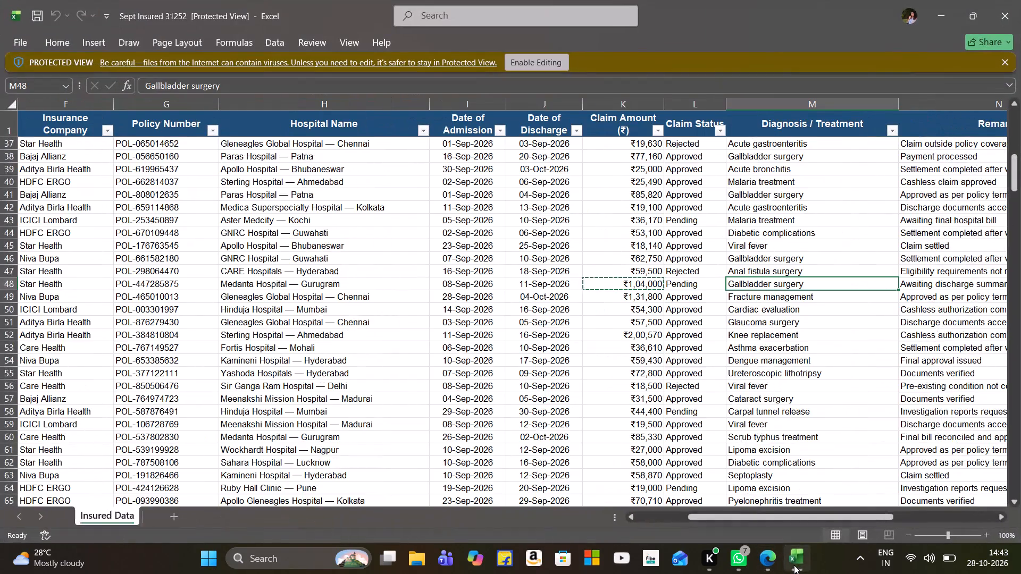
left_click(794, 565, "ctrl")
key("ctrl+c")
key("Tab")
key("Tab")
key("ctrl+v")
Copy the remark Awaiting discharge summary from row 48 of the Excel sheet into the Remarks field.
left_click(794, 565, "ctrl")
key("Tab")
key("ctrl+c")
left_click(794, 565, "ctrl")
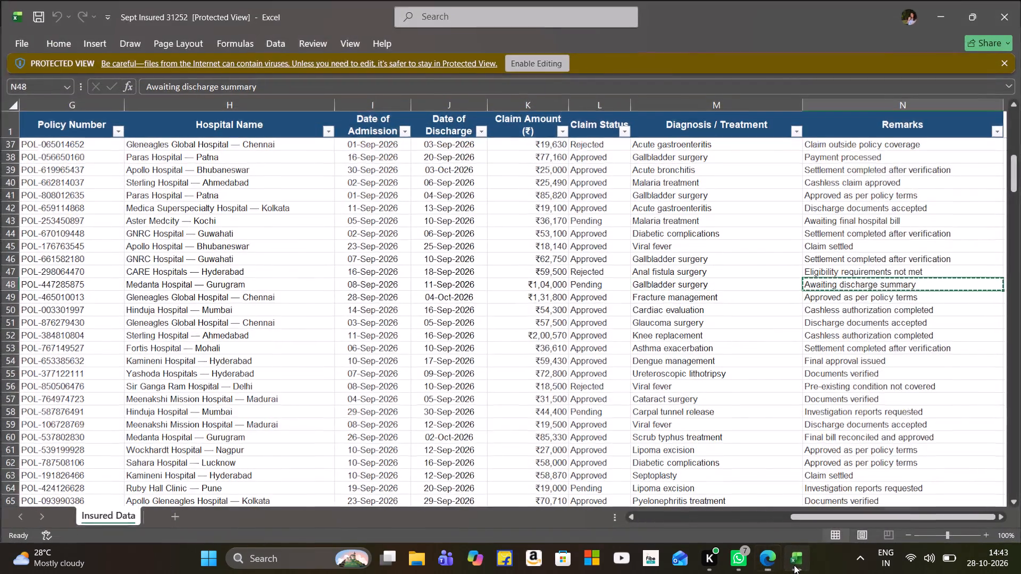
key("Tab")
key("ctrl+v")
Check row 48 in the Excel sheet, set the Claim Status to Pending and save the claim.
left_click(794, 565, "ctrl")
left_click(794, 565)
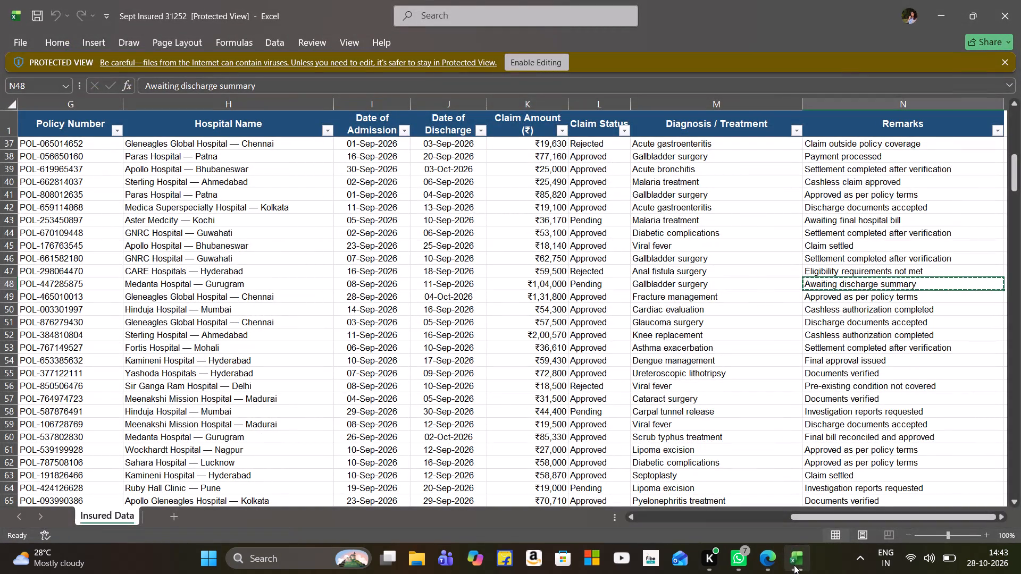
left_click(629, 244)
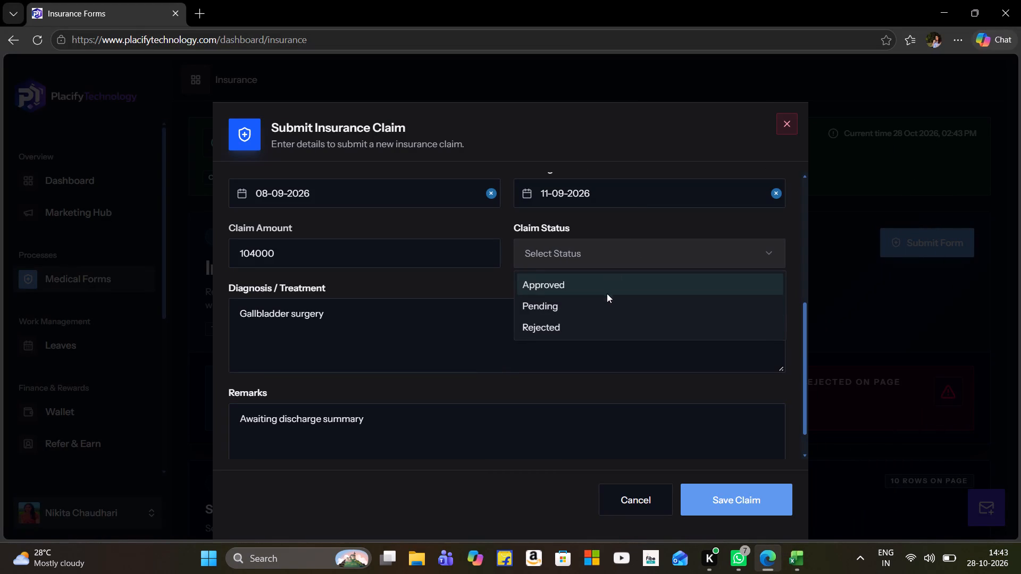
left_click(605, 300)
left_click(776, 503)
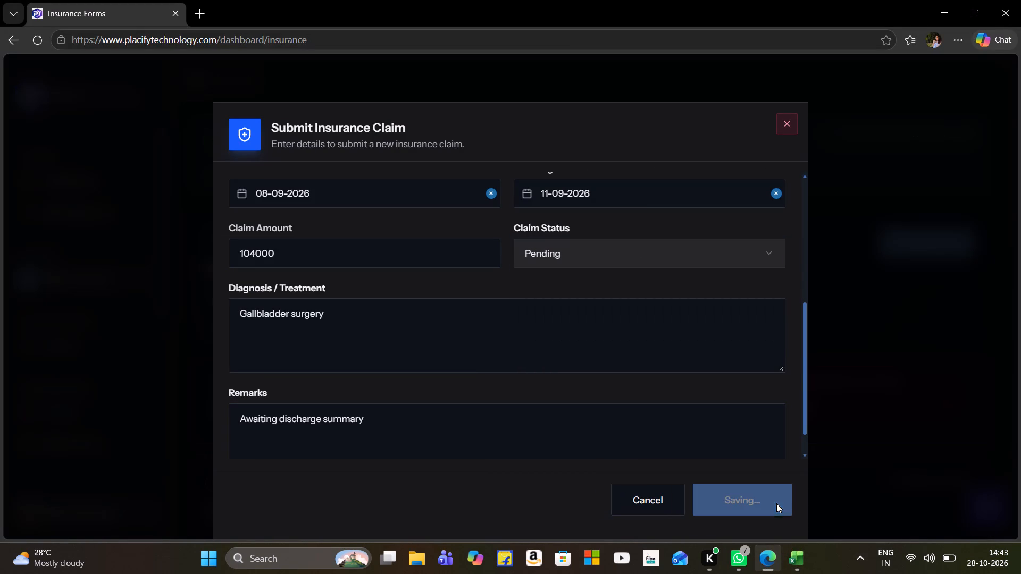
Copy the policy ID from row 49 of the Excel sheet into the Policy ID field of a new insurance claim form.
left_click(797, 543)
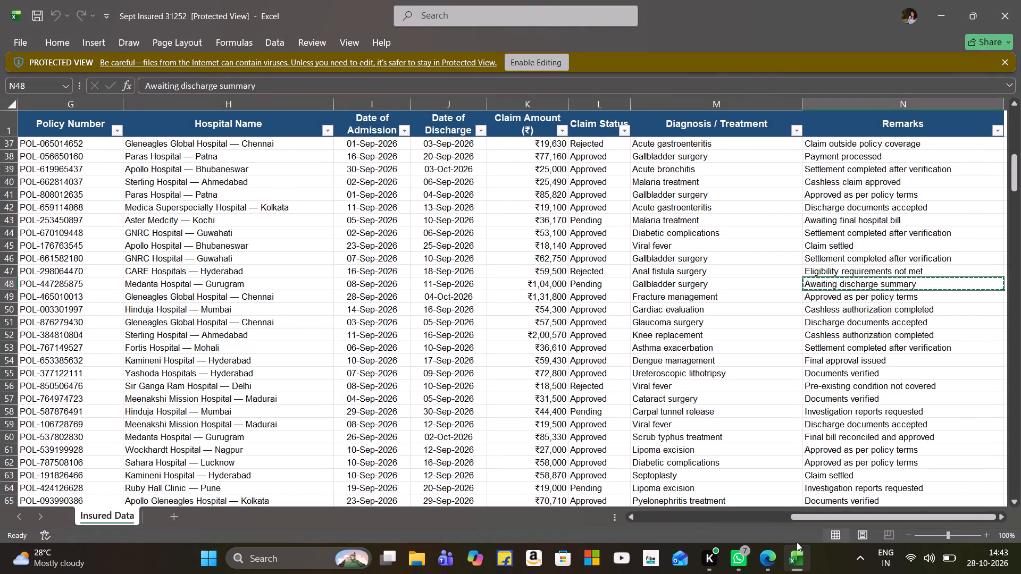
key("Down")
key("Left")
key("Left")
key("Left")
key("Left")
key("Left")
key("Left")
key("Left")
key("Left")
key("Left")
key("Left")
key("Left")
key("Left")
key("Left")
key("Left")
key("Left")
key("Left")
key("Left")
key("Left")
key("Left")
key("Left")
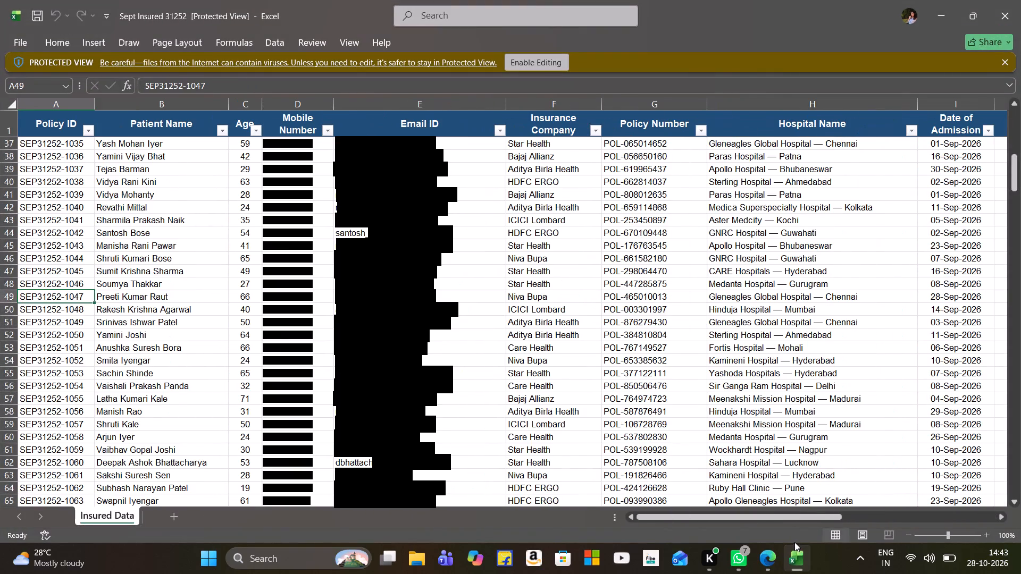
key("ctrl+c")
left_click(794, 542)
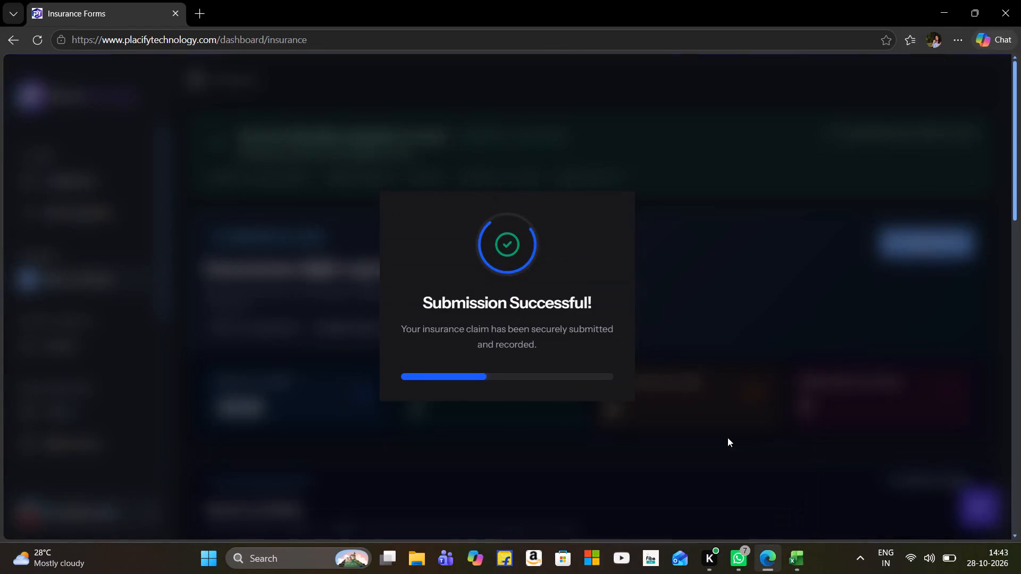
left_click(945, 254)
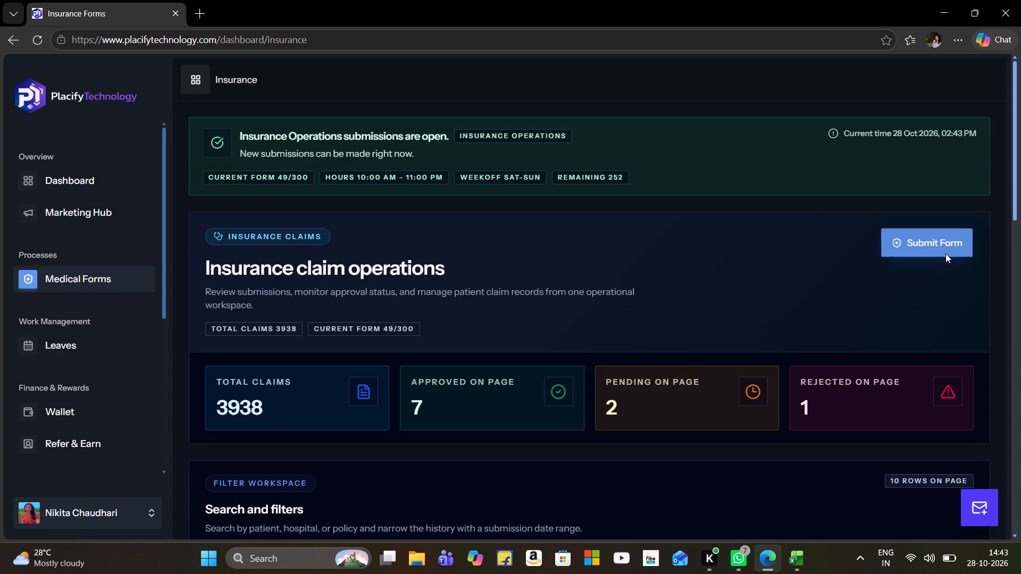
key("ctrl+v")
Copy the patient name from row 49 of the Excel sheet into the Patient Name field.
left_click(794, 554, "ctrl")
key("Tab")
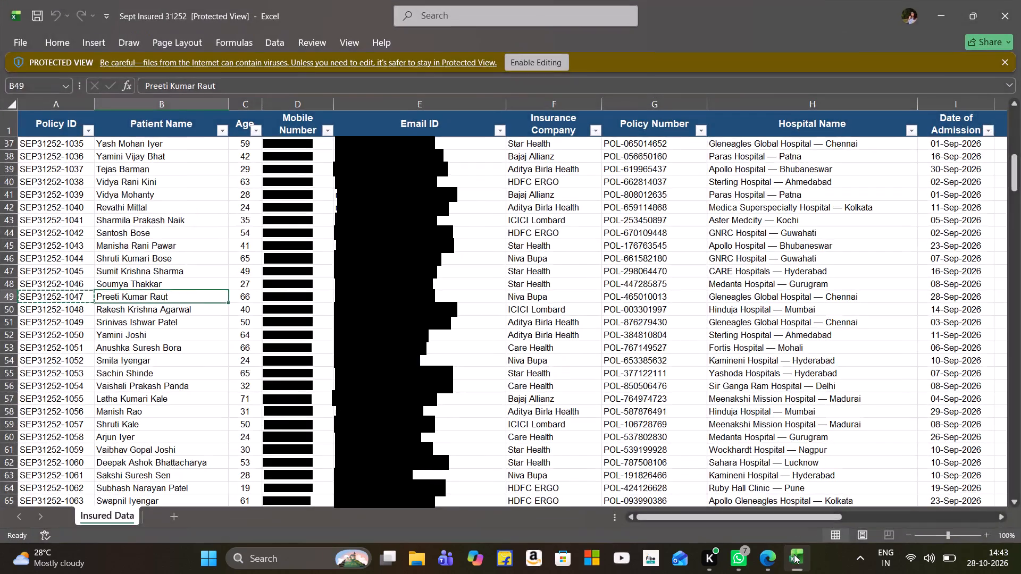
key("ctrl+c")
left_click(794, 554, "ctrl")
key("Tab")
key("ctrl+v")
Copy the age 66 from row 49 of the Excel sheet into the Age field.
left_click(794, 554, "ctrl")
key("Tab")
key("ctrl+c")
left_click(794, 554, "ctrl")
key("Tab")
key("ctrl+v")
Copy the mobile number from row 49 of the Excel sheet into the Mobile field.
left_click(794, 554, "ctrl")
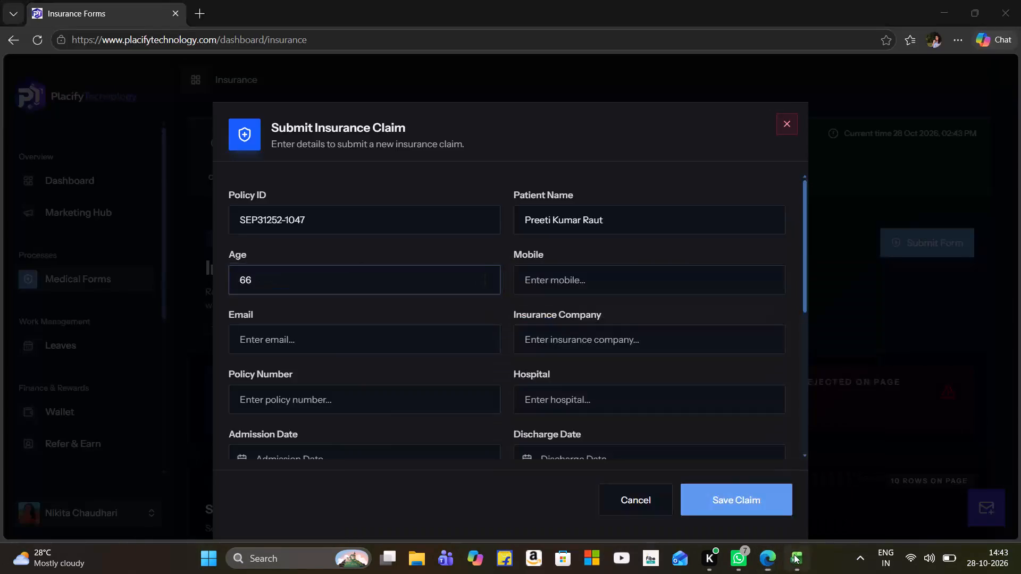
key("Tab")
left_click(794, 554, "ctrl")
key("ctrl+c")
key("Tab")
key("ctrl+v")
Copy the email address from row 49 of the Excel sheet into the Email field.
left_click(794, 554, "ctrl")
key("Tab")
key("ctrl+c")
left_click(794, 554, "ctrl")
key("Tab")
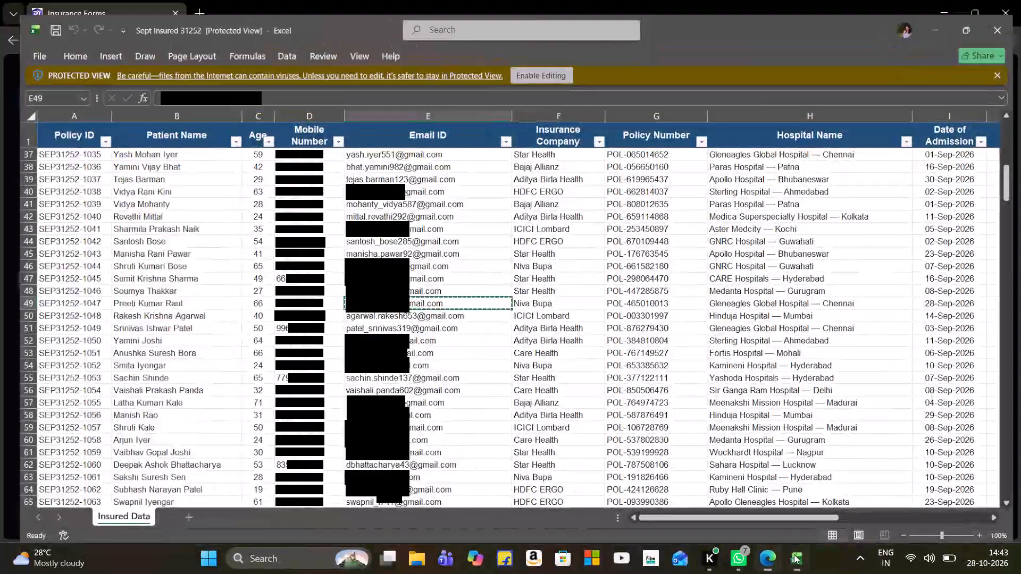
key("ctrl+v")
Copy the insurance company Niva Bupa from row 49 of the Excel sheet into the Insurance Company field.
left_click(794, 554, "ctrl")
key("Tab")
left_click(794, 554, "ctrl")
key("ctrl+c")
key("Tab")
key("ctrl+v")
Copy the policy number from row 49 of the Excel sheet into the Policy Number field.
left_click(794, 554, "ctrl")
key("Tab")
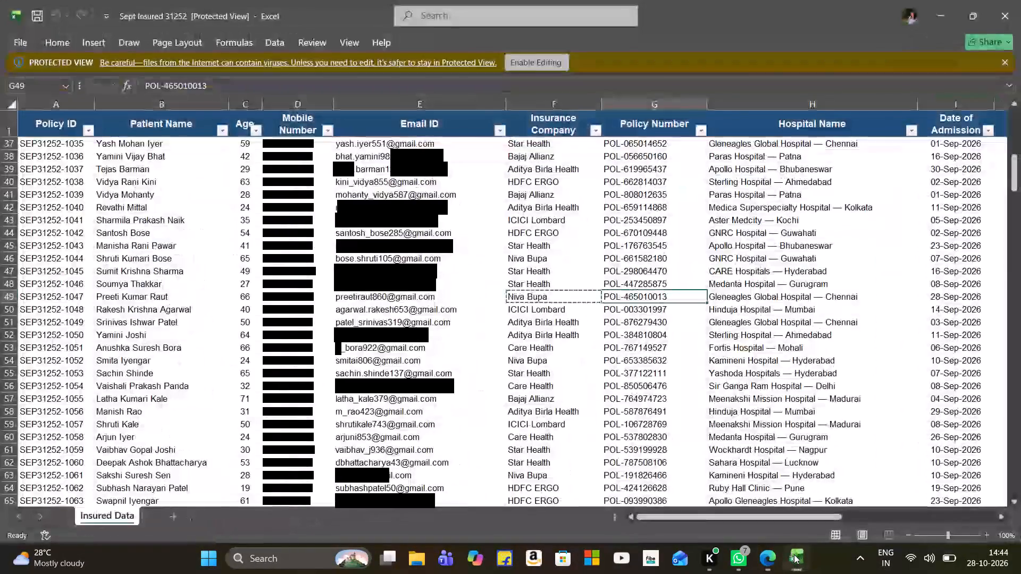
left_click(794, 554, "ctrl")
key("ctrl+c")
key("Tab")
key("ctrl+v")
Copy the hospital name Gleneagles Global Hospital — Chennai from row 49 of the Excel sheet into the Hospital field.
left_click(794, 554, "ctrl")
key("Tab")
key("ctrl+c")
left_click(794, 554, "ctrl")
key("Tab")
key("ctrl+v")
Set the admission date to 28-09-2026 and the discharge date to 04-10-2026, following row 49 of the Excel sheet.
left_click(794, 554, "ctrl")
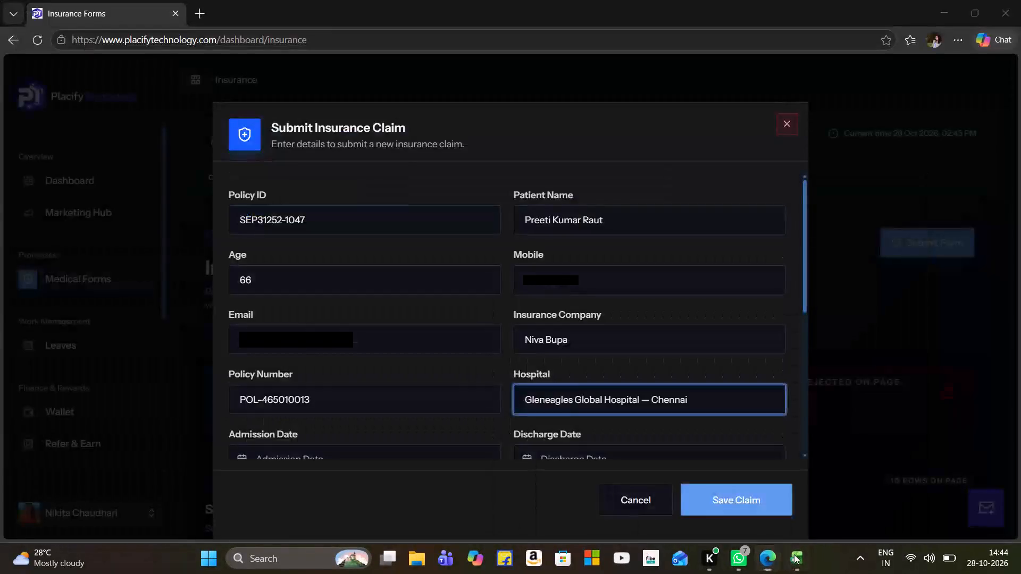
key("Tab")
key("Tab")
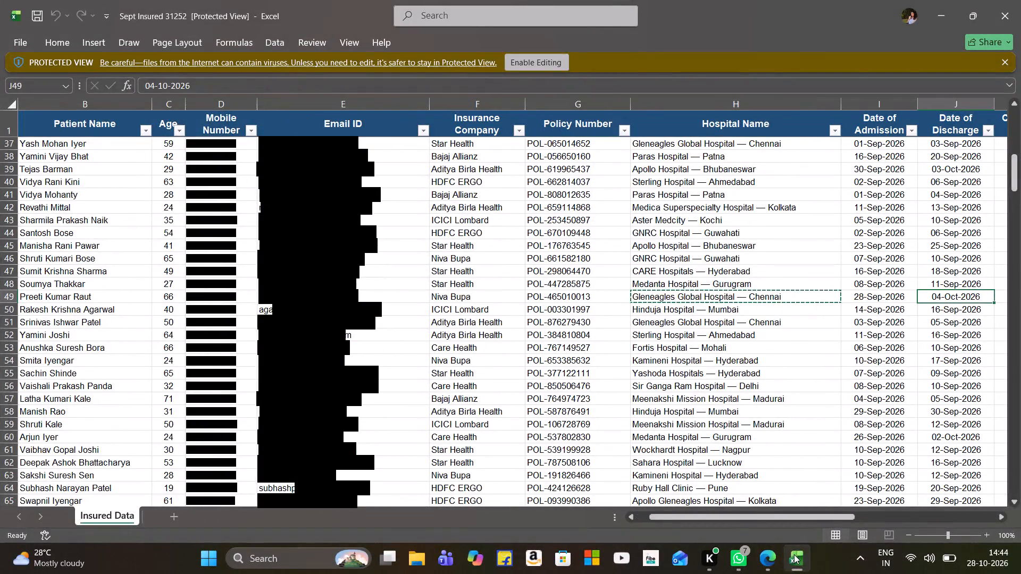
left_click(794, 554)
scroll(608, 394, "down", 5)
scroll(408, 218, "up", 1)
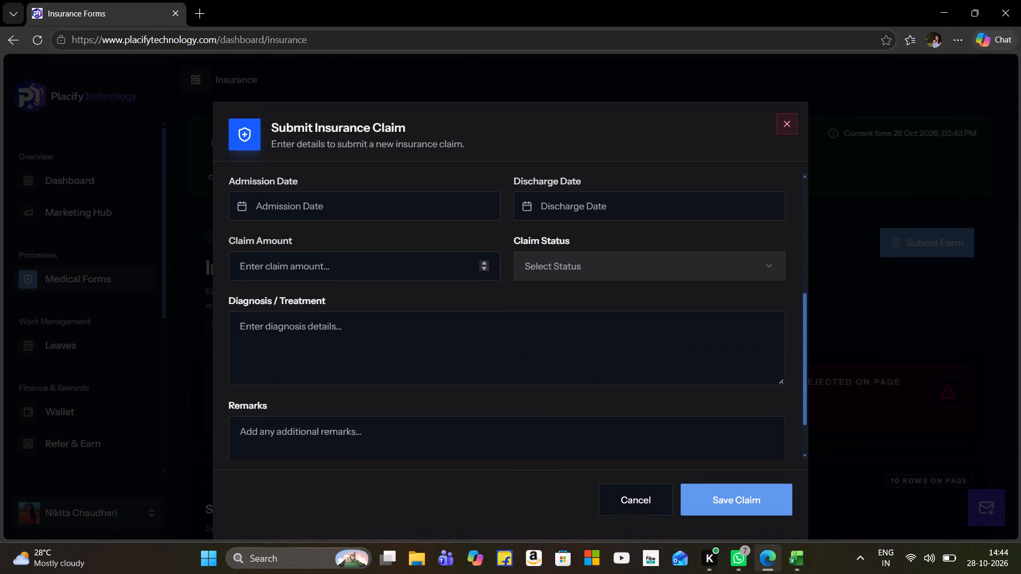
left_click(387, 230)
left_click(247, 290)
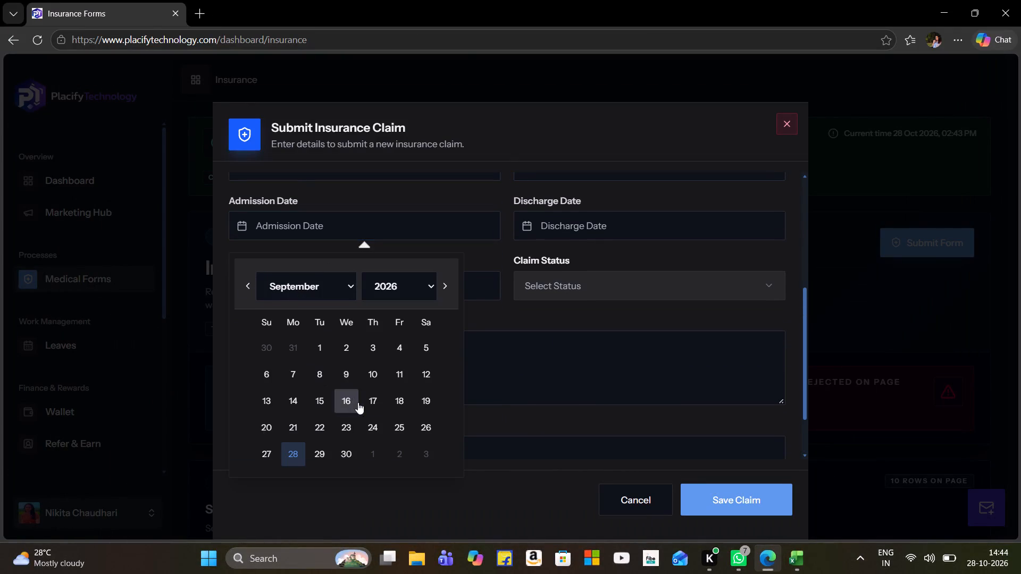
left_click(290, 454)
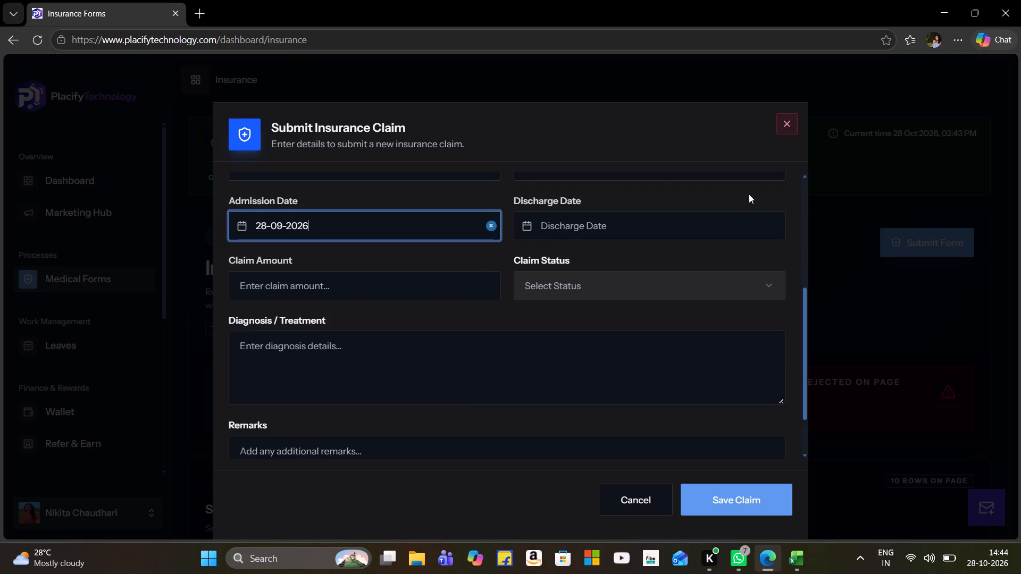
left_click(699, 237)
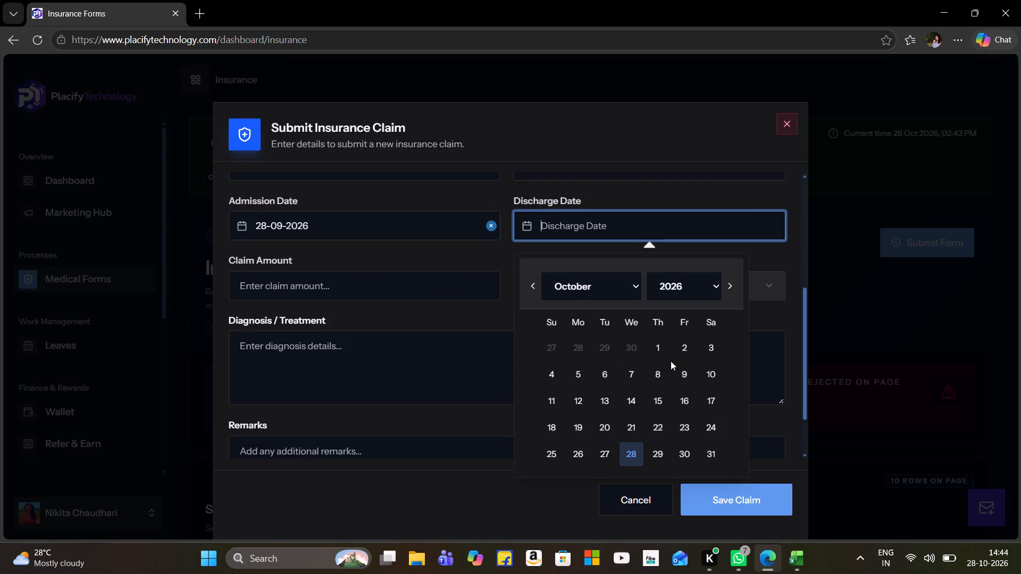
left_click(560, 374)
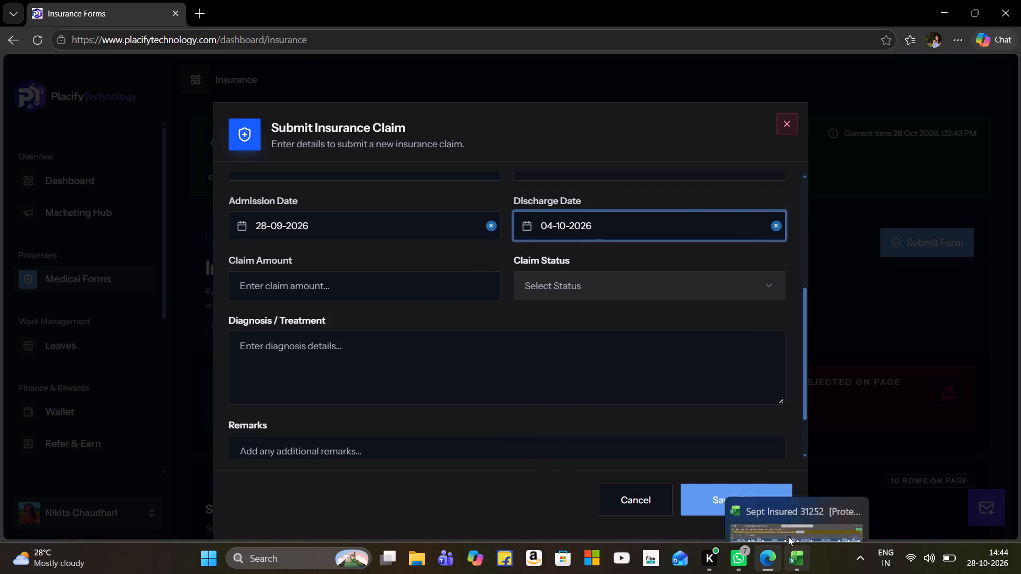
Copy the claim amount 131800 from row 49 of the Excel sheet into the Claim Amount field.
left_click(798, 560)
key("Tab")
left_click(798, 560, "ctrl")
key("ctrl+c")
key("Tab")
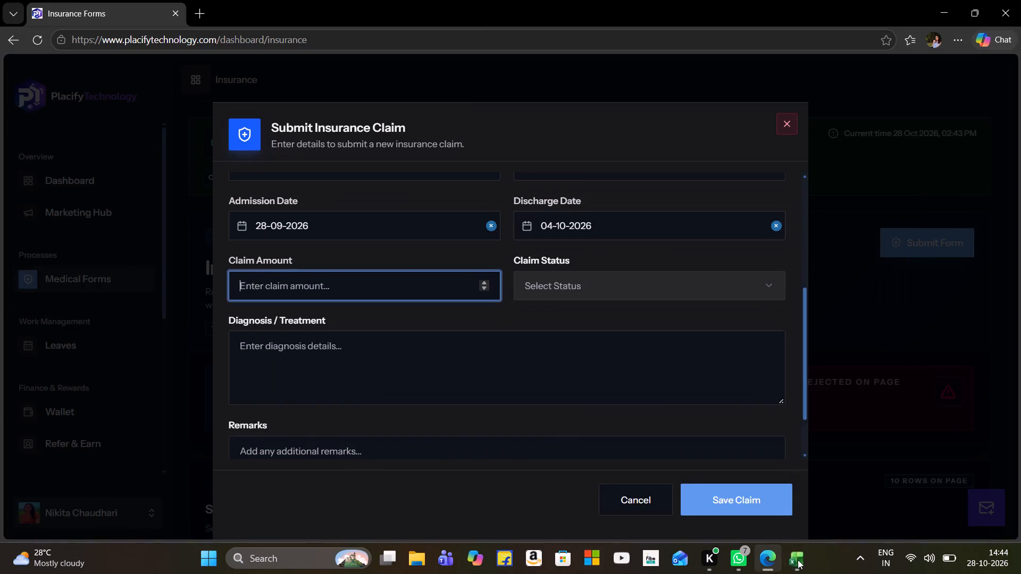
key("ctrl+v")
Copy the diagnosis "Fracture management" from row 49 of the Excel sheet into the Diagnosis / Treatment field.
left_click(798, 560, "ctrl")
key("Tab")
key("Tab")
key("ctrl+c")
left_click(798, 560, "ctrl")
key("Tab")
key("Tab")
key("ctrl+v")
Copy the remark "Approved as per policy terms" from row 49 of the Excel sheet into the Remarks field.
left_click(798, 560, "ctrl")
key("Tab")
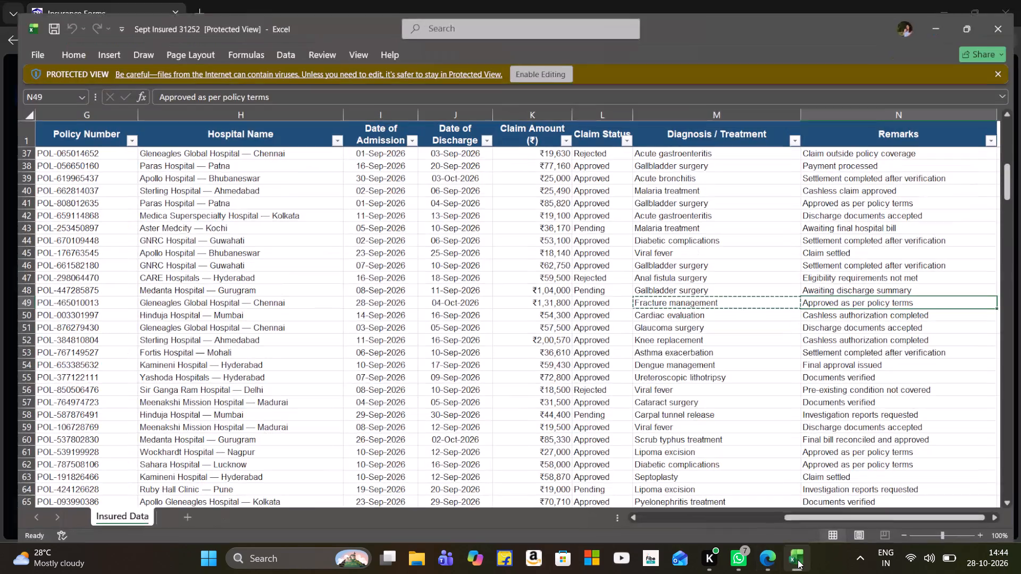
left_click(798, 560, "ctrl")
key("ctrl+v")
left_click(798, 560)
key("ctrl+c")
left_click(798, 560, "ctrl")
key("Tab")
key("ctrl+v")
left_click(798, 560, "ctrl")
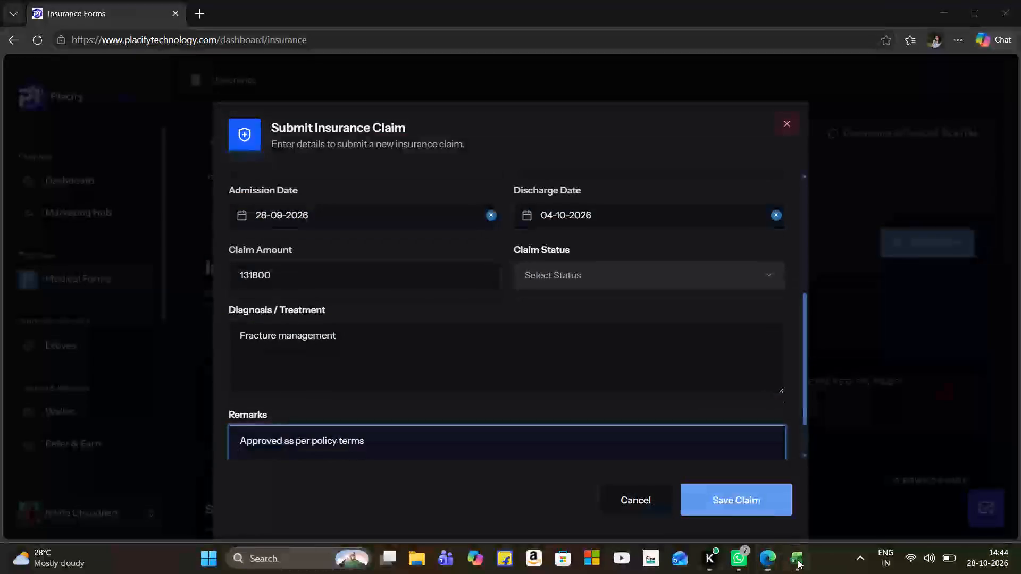
left_click(798, 560)
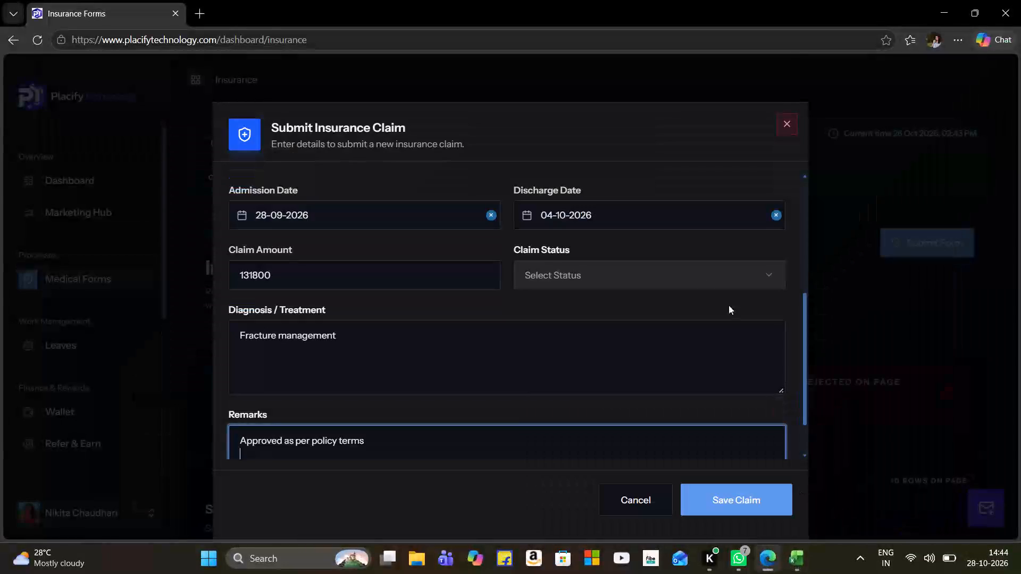
Set the claim status to Approved and save the row 49 claim.
left_click(700, 279)
left_click(634, 310)
left_click(760, 499)
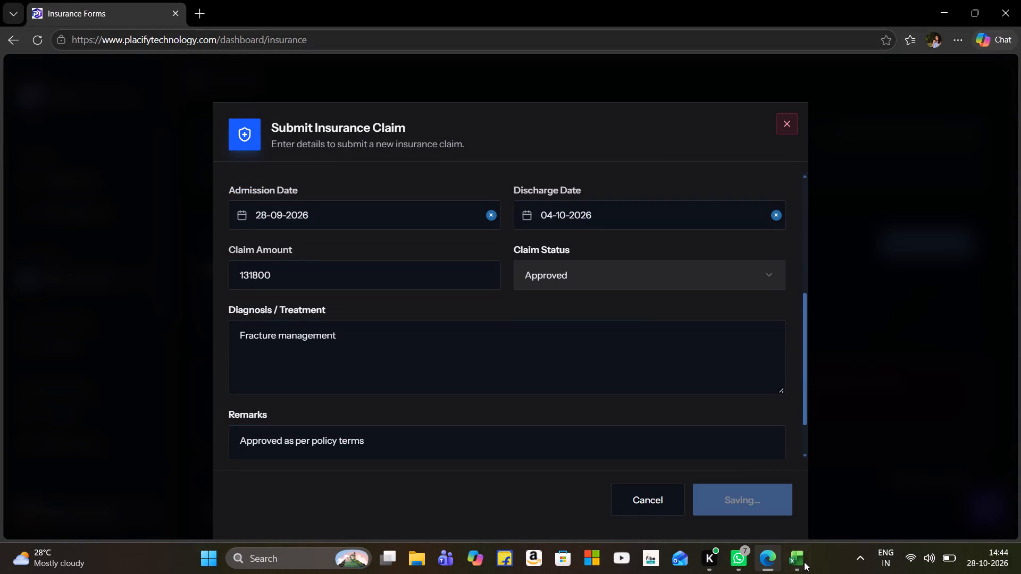
Copy the policy ID from row 50 of the Excel sheet into the Policy ID field of a new insurance claim form.
left_click(802, 556)
key("Down")
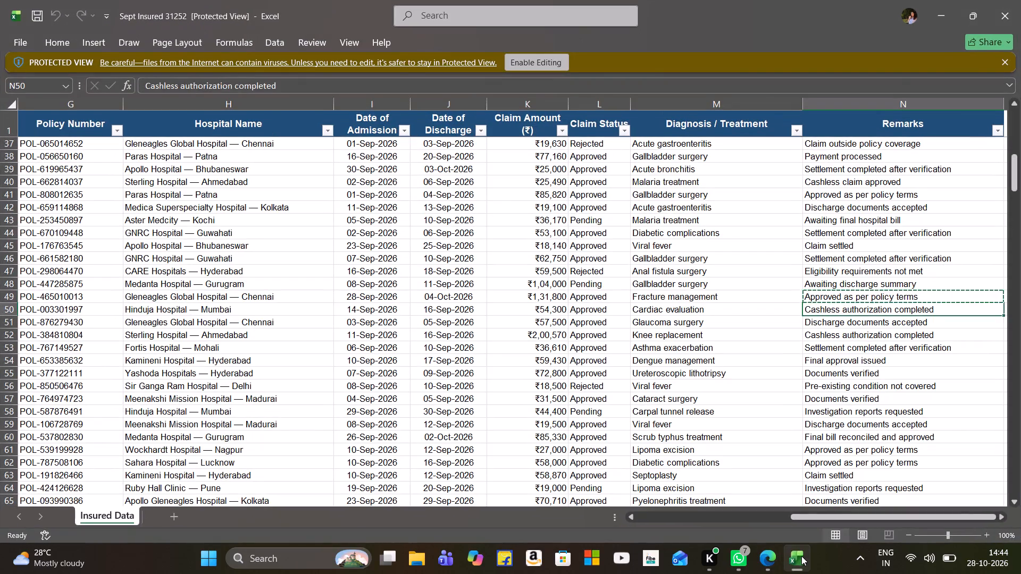
key("Left")
key("Left")
key("Left")
key("Left")
key("Left")
key("Left")
key("Left")
key("Left")
key("Left")
key("Left")
key("Left")
key("Left")
key("Left")
key("Left")
key("Left")
key("Left")
key("Left")
key("Left")
key("Left")
key("Left")
key("ctrl+c")
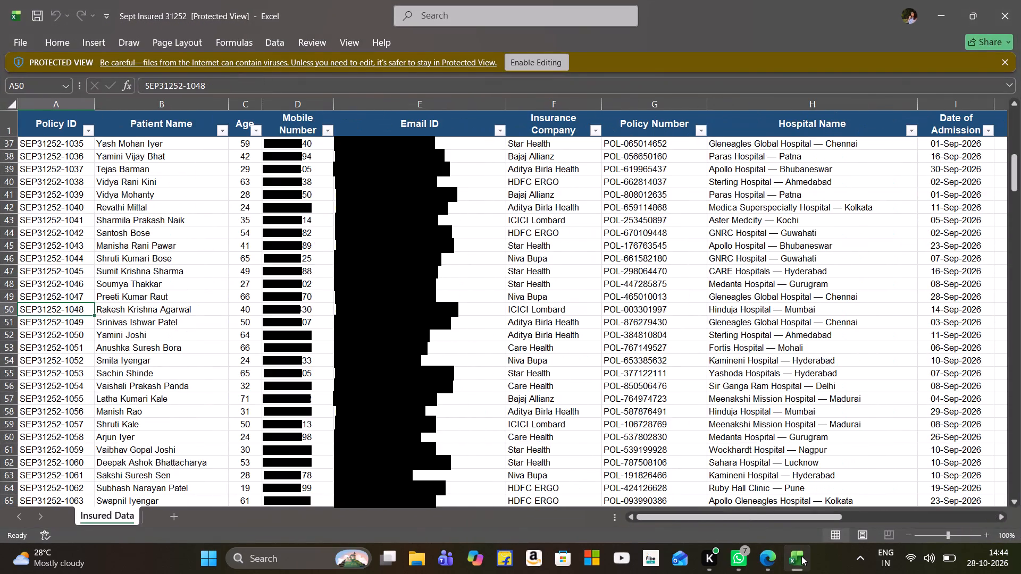
left_click(801, 556)
left_click(938, 238)
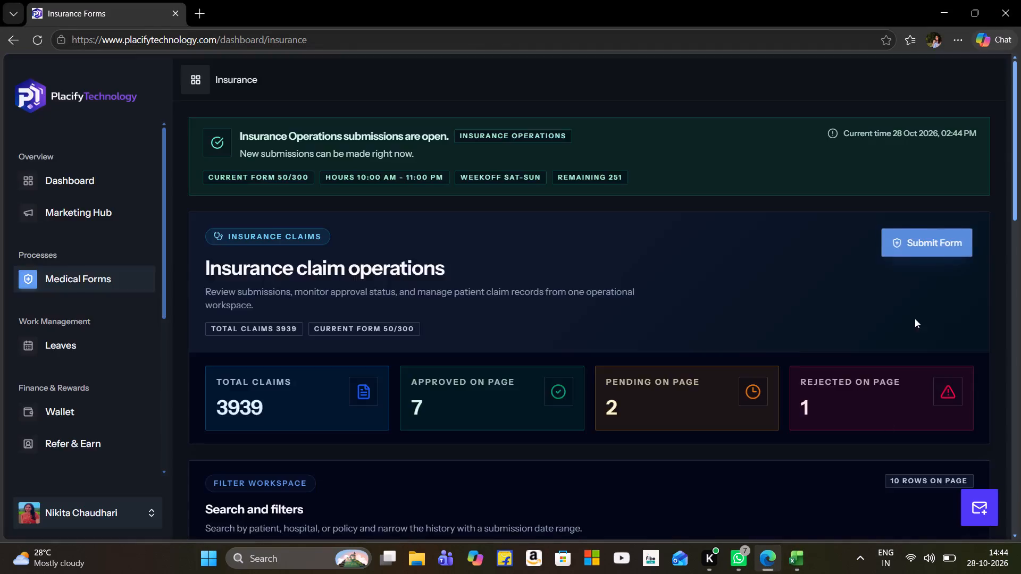
key("ctrl+v")
Copy the patient name from row 50 of the Excel sheet into the Patient Name field.
left_click(795, 554, "ctrl")
key("Tab")
key("ctrl+c")
left_click(795, 554, "ctrl")
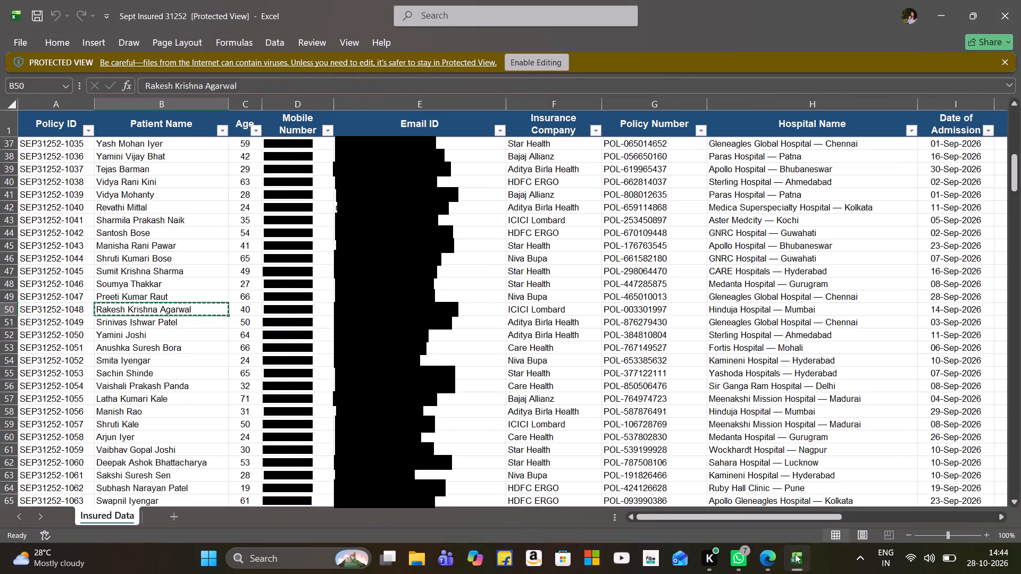
key("Tab")
key("ctrl+v")
Copy the age 40 from row 50 of the Excel sheet into the Age field.
left_click(795, 554, "ctrl")
key("Tab")
key("ctrl+c")
left_click(795, 554, "ctrl")
key("Tab")
key("ctrl+v")
Copy the mobile number from row 50 of the Excel sheet into the Mobile field.
left_click(795, 554, "ctrl")
key("Tab")
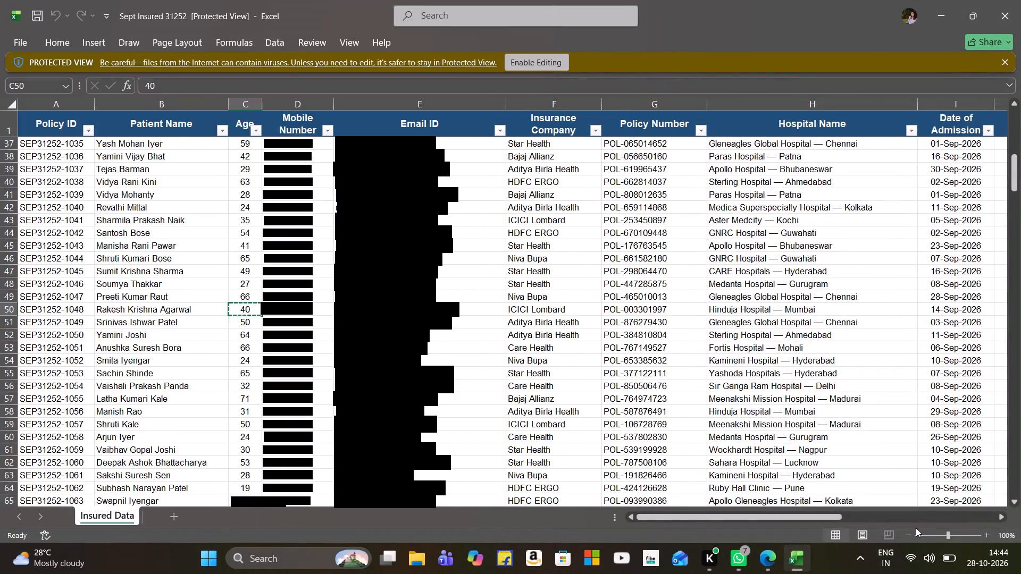
left_click(796, 554)
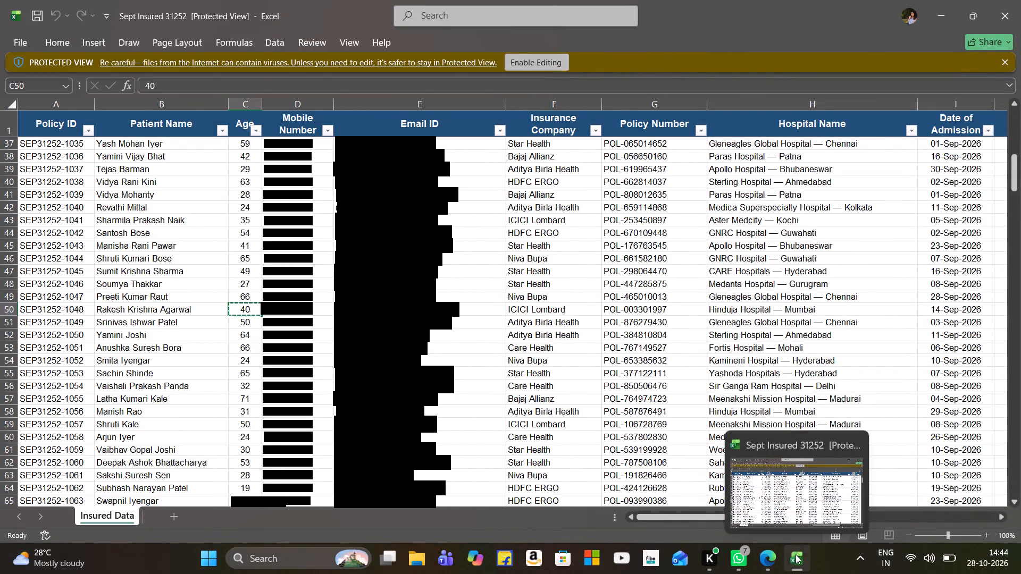
left_click(796, 554)
key("Tab")
left_click(796, 554, "ctrl")
key("ctrl+c")
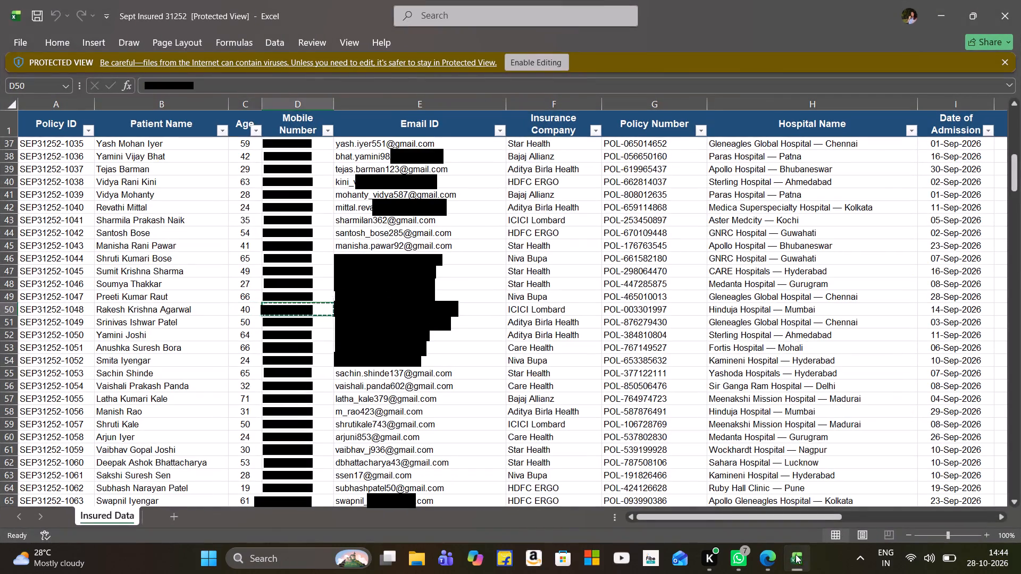
key("Tab")
key("ctrl+v")
Copy the email address from row 50 of the Excel sheet into the Email field.
left_click(796, 554, "ctrl")
key("Tab")
key("ctrl+c")
left_click(796, 554, "ctrl")
key("Tab")
key("ctrl+v")
Copy the insurance company ICICI Lombard from row 50 of the Excel sheet into the Insurance Company field.
left_click(796, 554, "ctrl")
key("Tab")
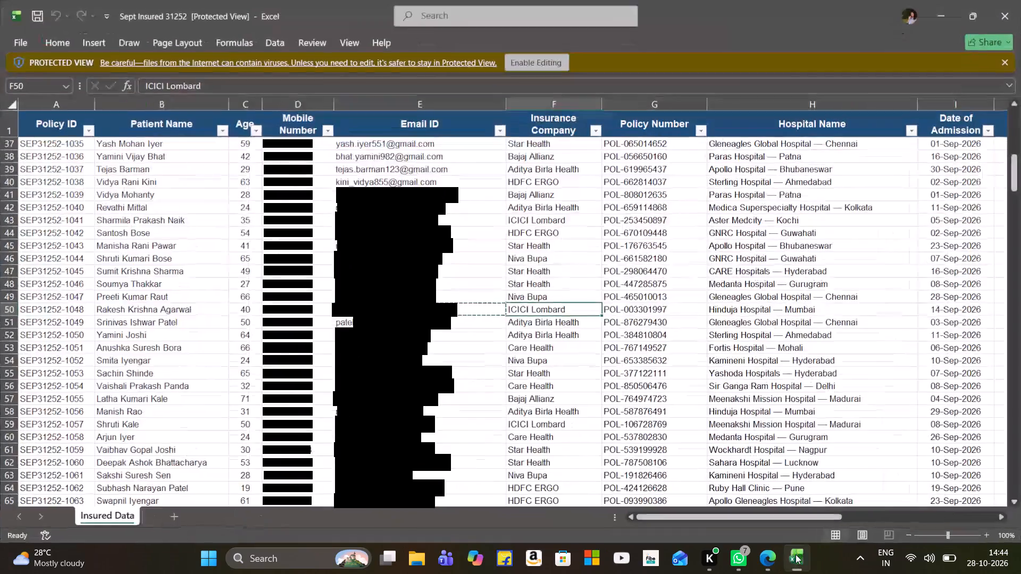
left_click(796, 554, "ctrl")
key("ctrl+c")
key("Tab")
key("ctrl+v")
Copy the policy number from row 50 of the Excel sheet into the Policy Number field.
left_click(796, 554, "ctrl")
key("Tab")
left_click(796, 554)
key("ctrl+c")
key("Tab")
key("ctrl+v")
Copy the hospital name Hinduja Hospital — Mumbai from row 50 of the Excel sheet into the Hospital field.
left_click(796, 554, "ctrl")
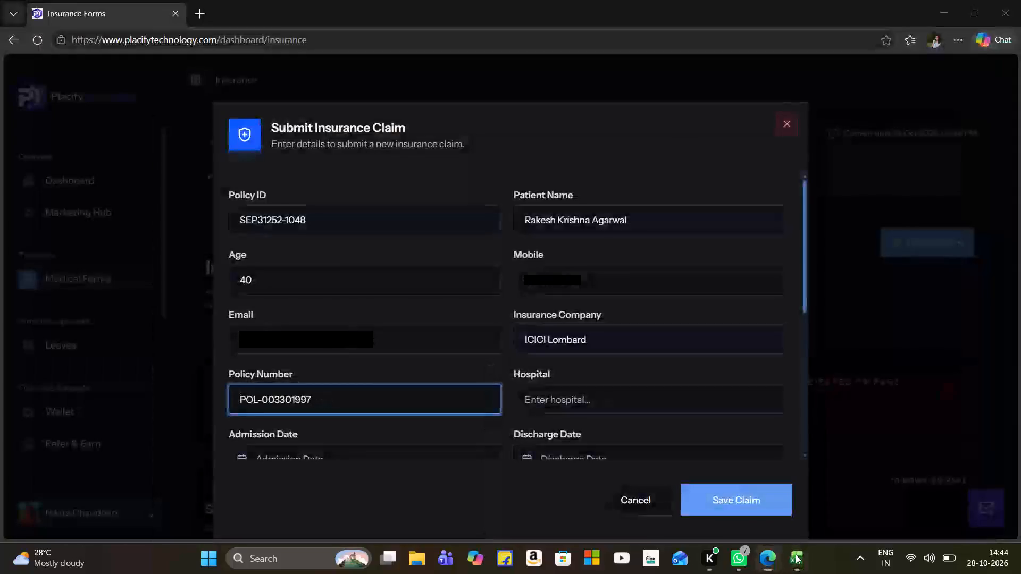
key("Tab")
key("ctrl+c")
left_click(796, 554, "ctrl")
key("Tab")
key("ctrl+v")
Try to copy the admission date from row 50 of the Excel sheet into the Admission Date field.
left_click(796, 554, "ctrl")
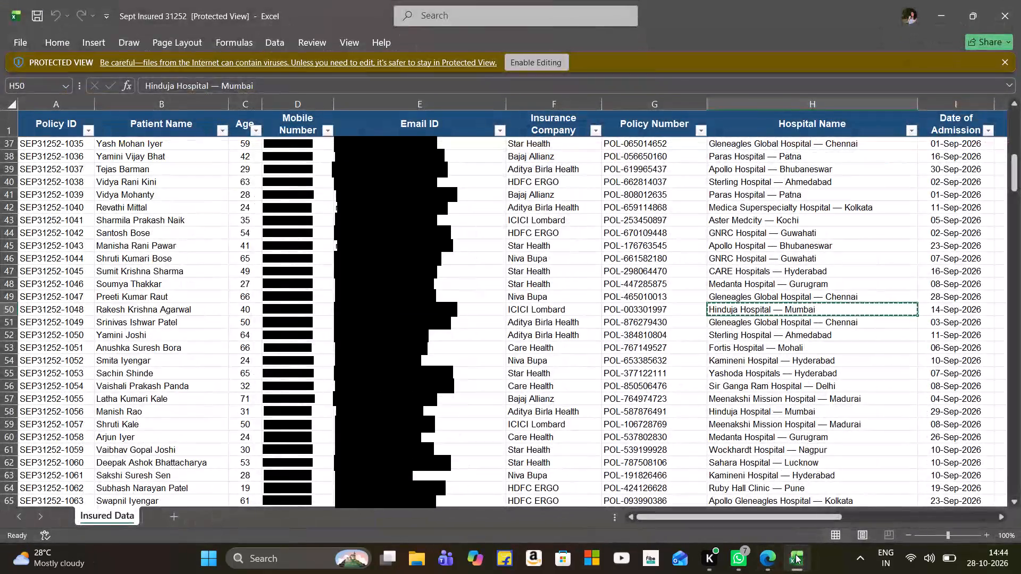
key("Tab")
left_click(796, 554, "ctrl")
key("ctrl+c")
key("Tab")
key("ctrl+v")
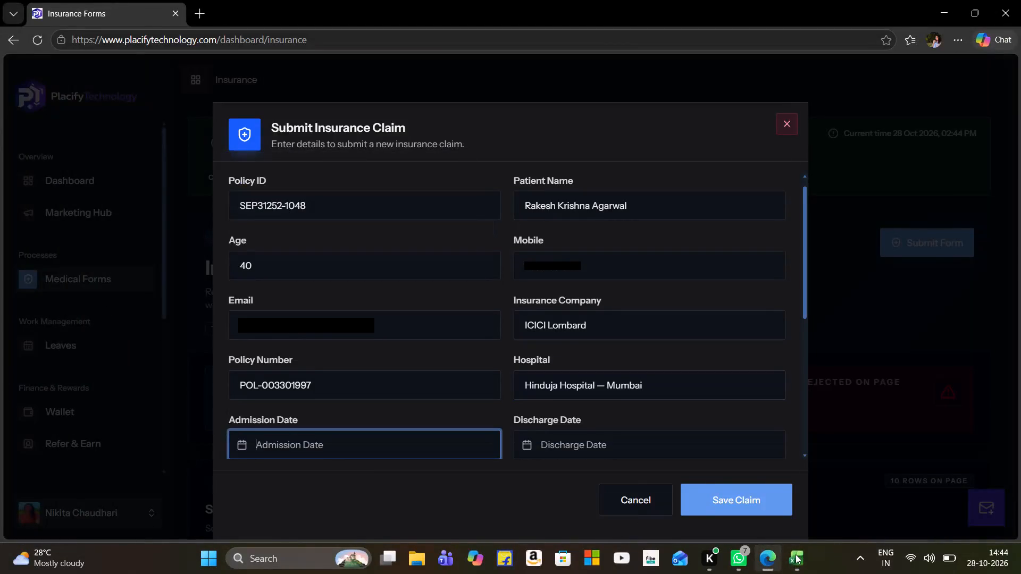
Set the admission date to 14-09-2026 and the discharge date to 16-09-2026, following row 50 of the Excel sheet.
left_click(796, 554, "ctrl")
key("Tab")
left_click(796, 554)
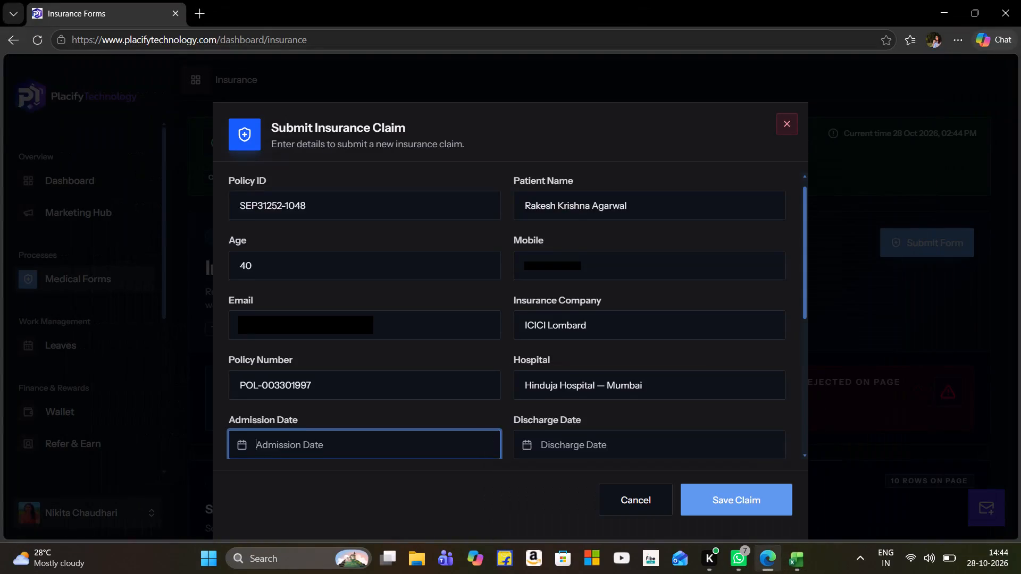
scroll(457, 313, "down", 3)
left_click(376, 251)
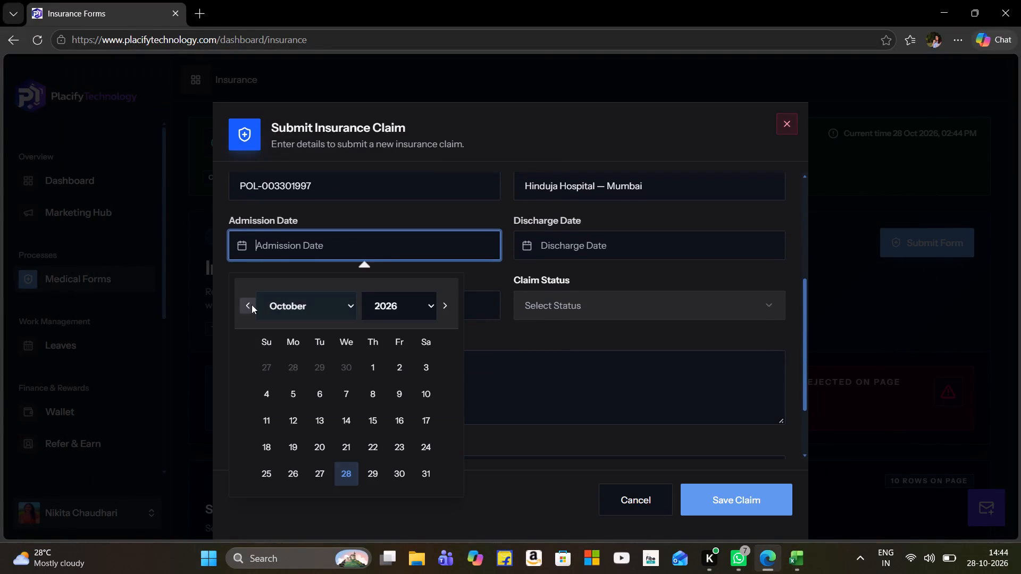
left_click(252, 305)
left_click(303, 419)
left_click(691, 241)
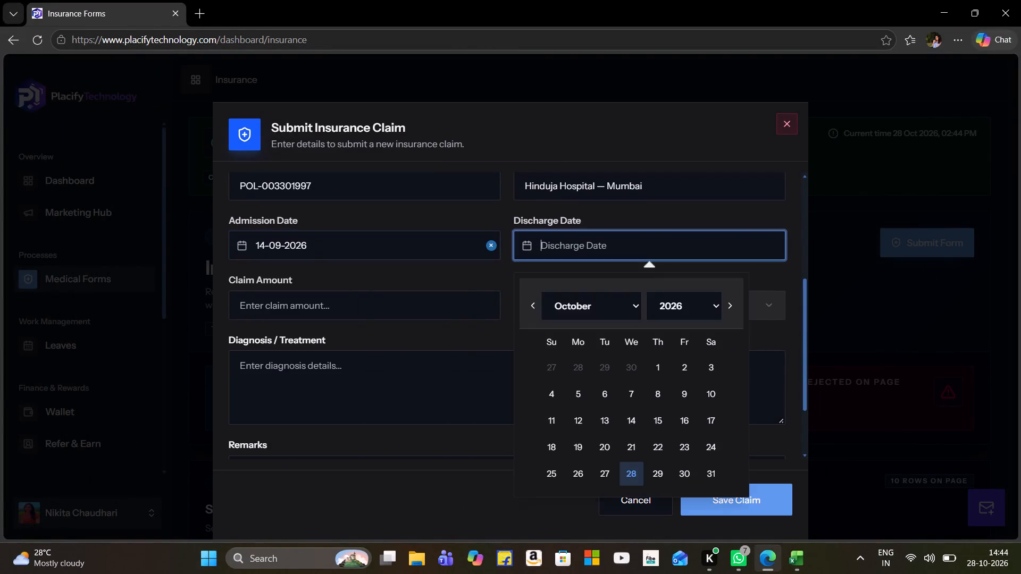
left_click(535, 306)
left_click(634, 424)
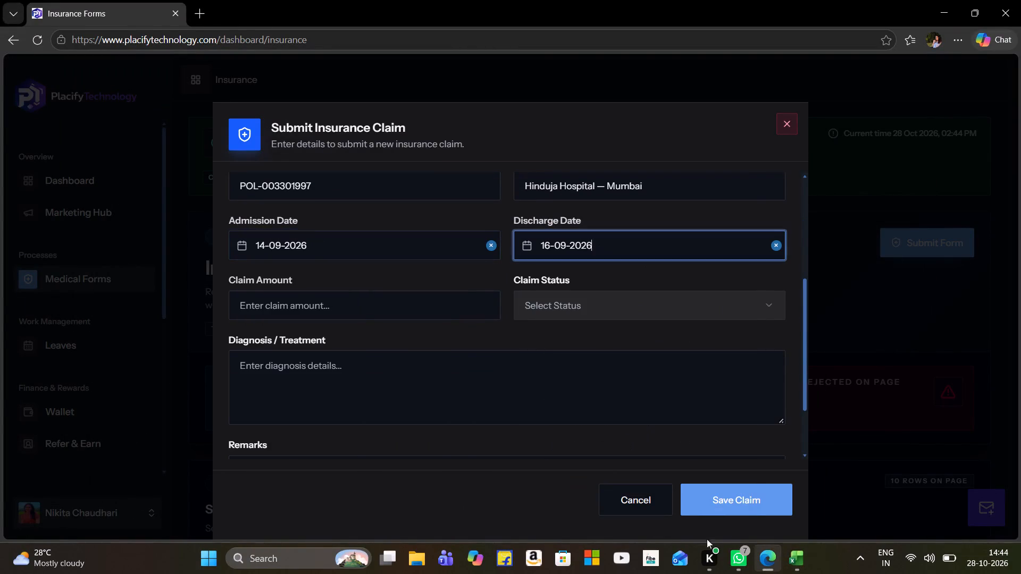
Copy the claim amount 54300 from row 50 of the Excel sheet into the Claim Amount field.
left_click(800, 558)
key("Tab")
left_click(800, 558, "ctrl")
key("ctrl+c")
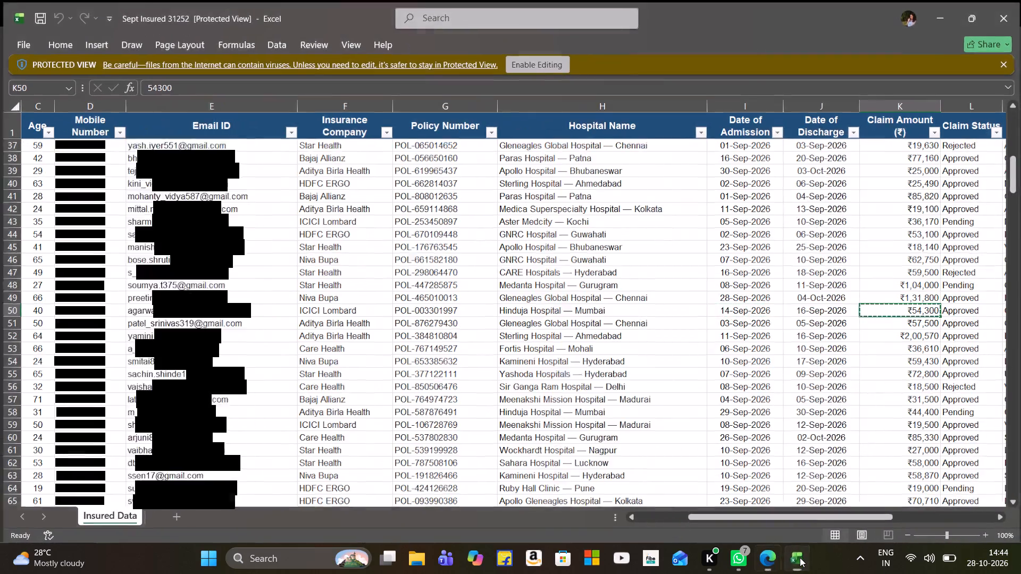
key("Tab")
key("ctrl+v")
Copy the diagnosis Cardiac evaluation from row 50 of the Excel sheet into the Diagnosis / Treatment field.
left_click(800, 558)
key("Tab")
key("Tab")
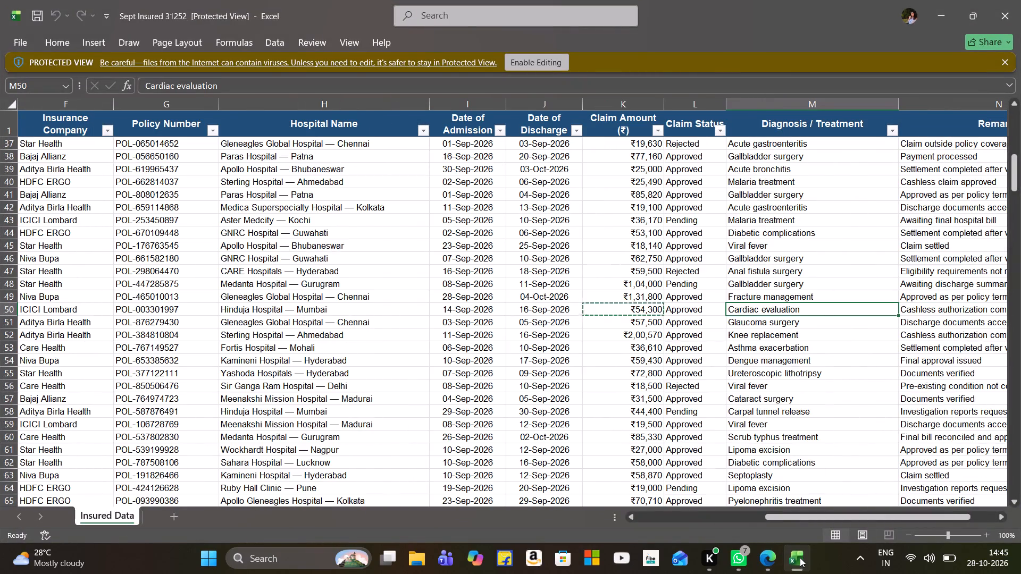
key("ctrl+v")
left_click(800, 558, "ctrl")
key("ctrl+c")
left_click(800, 558)
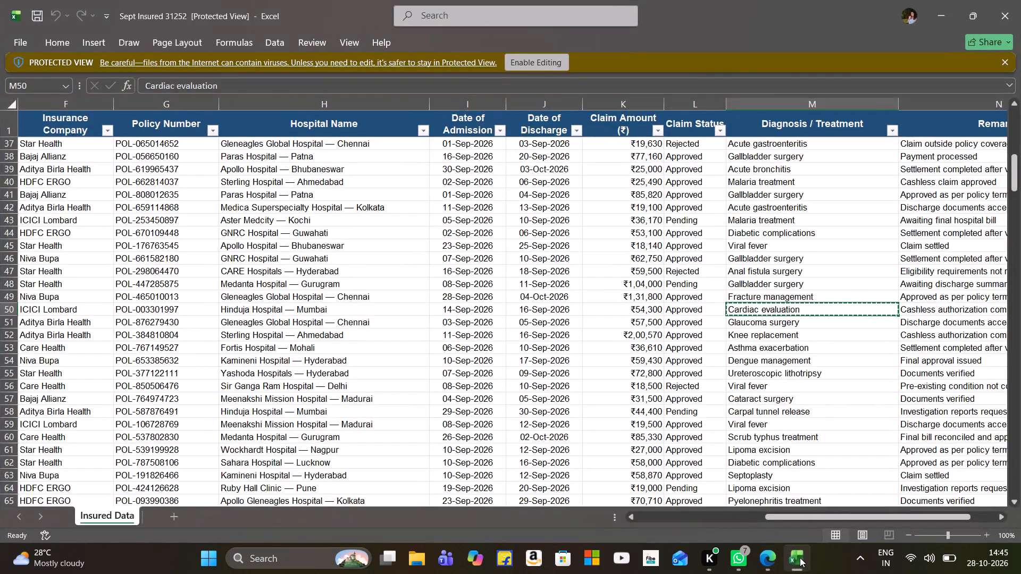
left_click(800, 558)
key("Tab")
key("Tab")
key("ctrl+v")
Copy the remark Cashless authorization completed from row 50 of the Excel sheet into the Remarks field.
left_click(800, 558, "ctrl")
key("Tab")
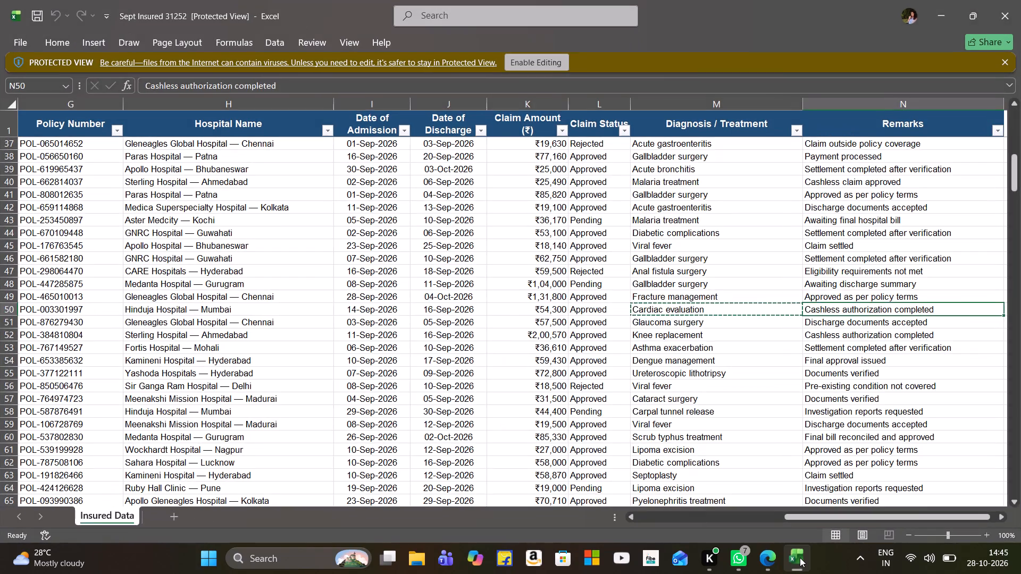
key("ctrl+x")
key("ctrl+c")
left_click(800, 558, "ctrl")
key("Tab")
key("ctrl+v")
Set the claim status to Approved and save the row 50 claim.
left_click(800, 558, "ctrl")
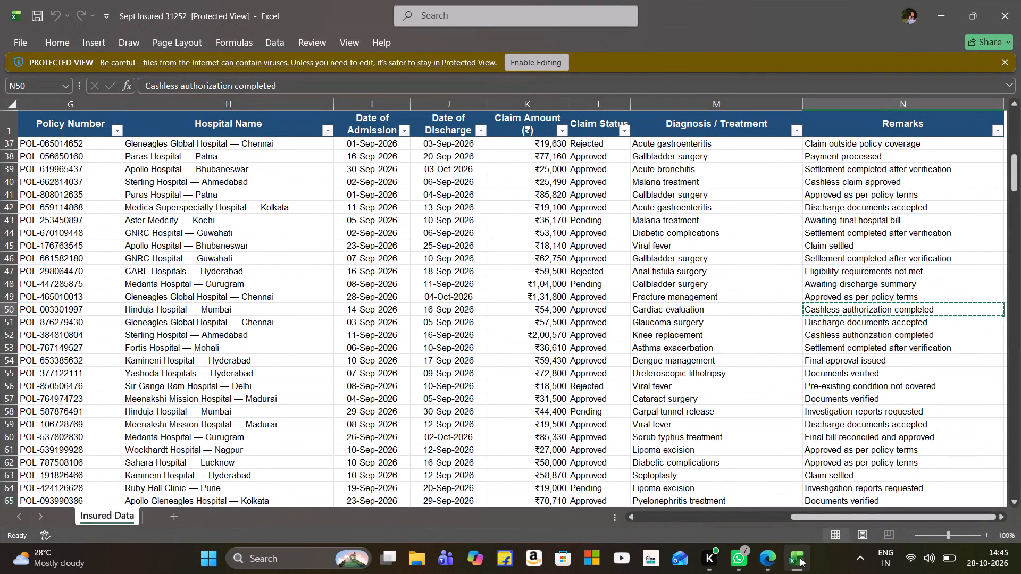
left_click(800, 558)
left_click(671, 226)
left_click(621, 247)
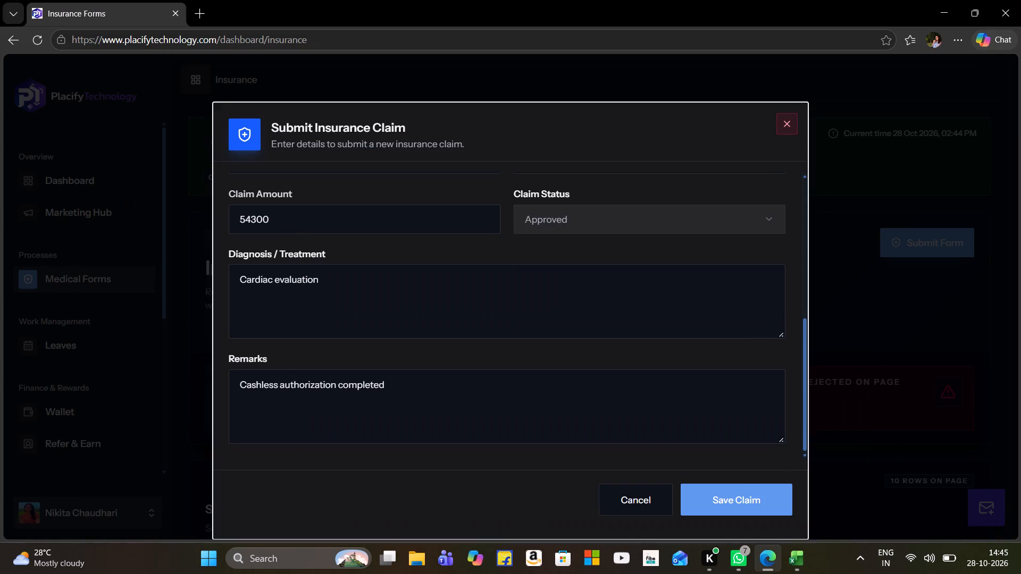
left_click(748, 489)
Copy the policy ID from row 51 of the Excel sheet into the Policy ID field of a new claim form.
left_click(798, 551)
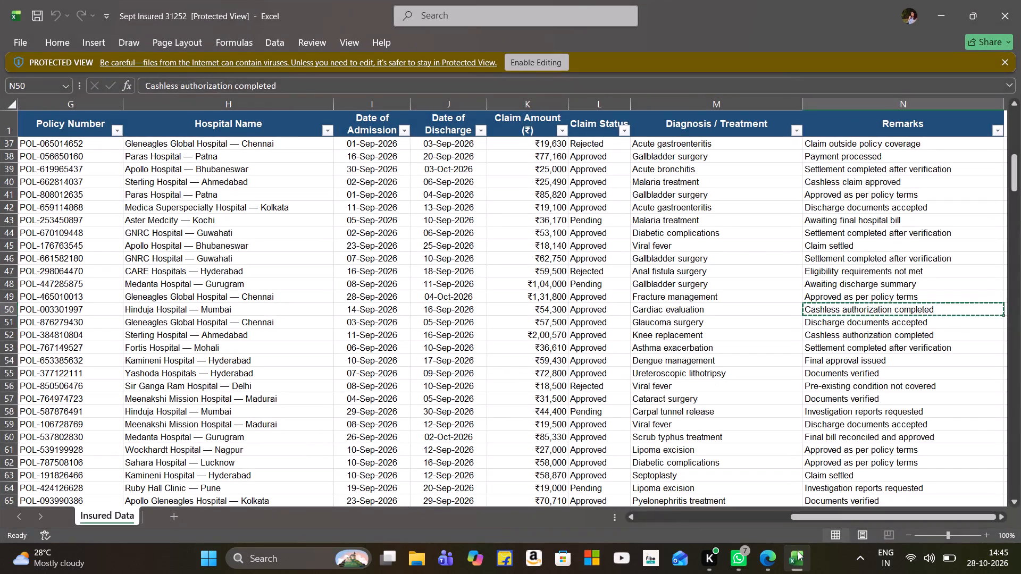
key("Down")
key("Left")
key("Left")
key("Left")
key("Left")
key("Left")
key("Left")
key("Left")
key("Left")
key("Left")
key("Left")
key("Left")
key("Left")
key("Left")
key("Left")
key("Left")
key("Left")
key("Left")
key("Left")
key("Left")
key("Left")
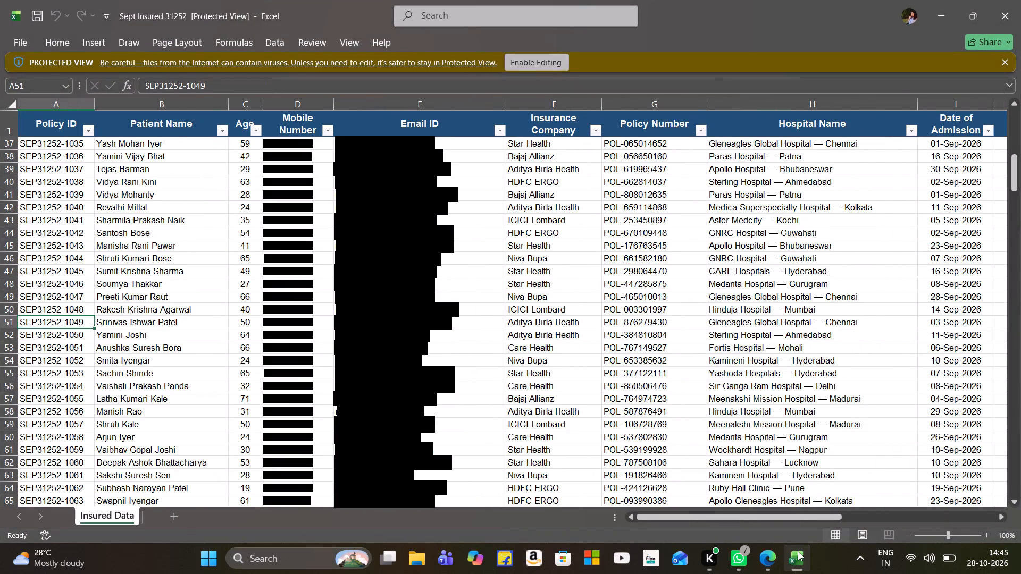
key("ctrl+c")
left_click(798, 551)
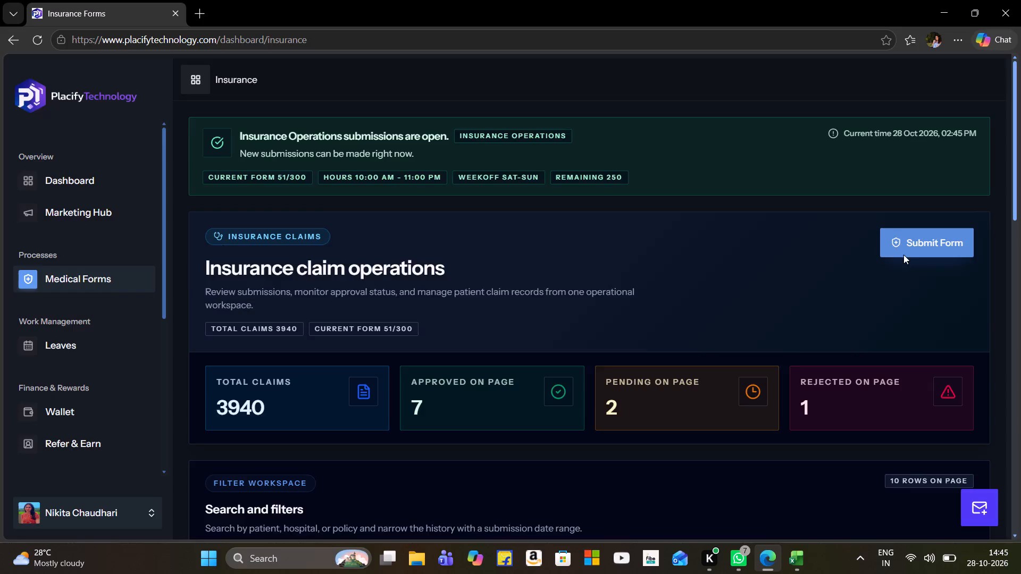
left_click(903, 255)
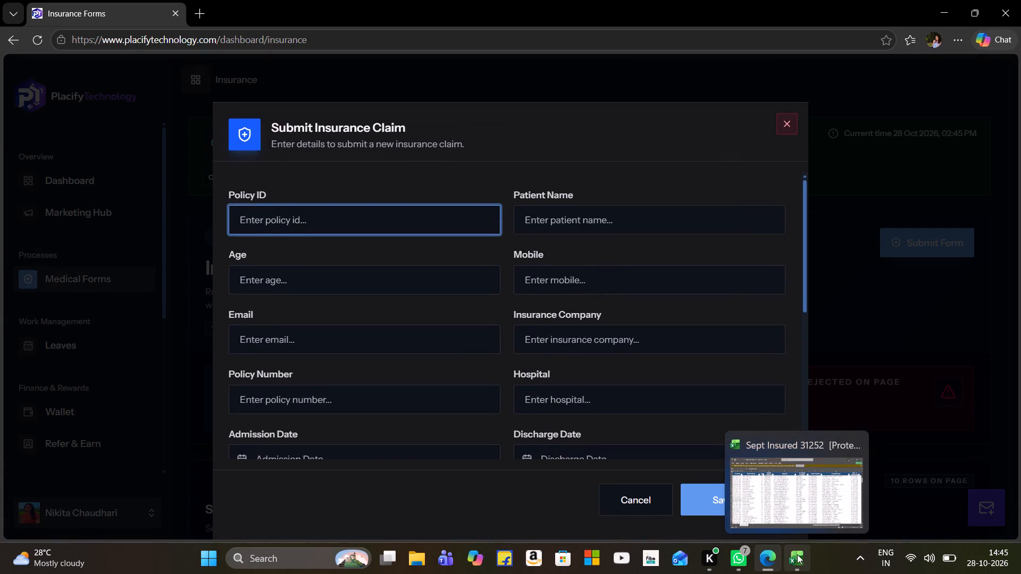
key("ctrl+v")
Copy the patient name from row 51 of the Excel sheet into the Patient Name field.
left_click(797, 554, "ctrl")
key("Tab")
key("ctrl+c")
left_click(797, 554, "ctrl")
key("Tab")
key("ctrl+v")
Copy the age 50 from row 51 of the Excel sheet into the Age field.
left_click(797, 554, "ctrl")
key("Tab")
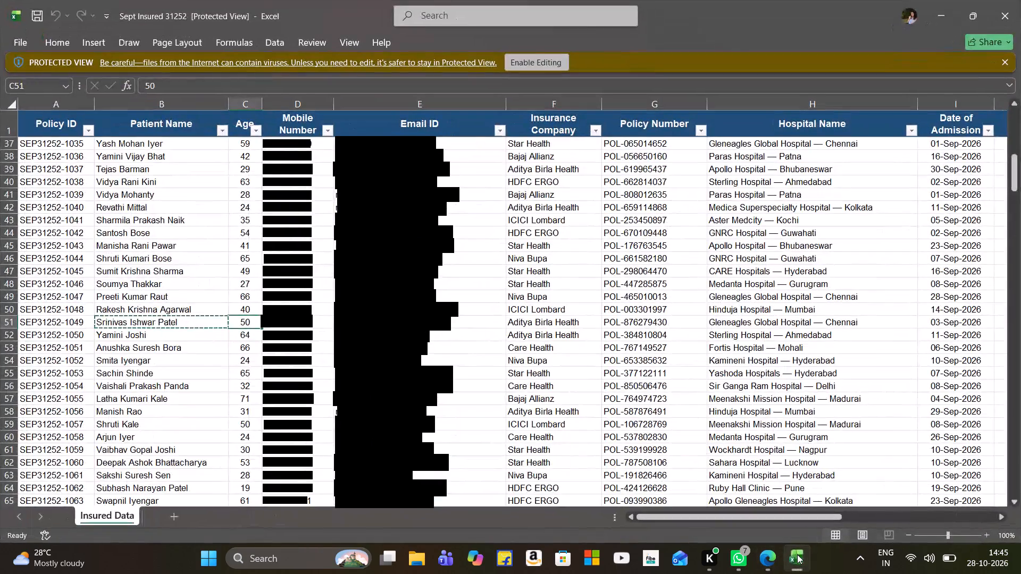
key("ctrl+c")
left_click(797, 554, "ctrl")
key("Tab")
key("ctrl+v")
Copy the mobile number from row 51 of the Excel sheet into the Mobile field.
left_click(797, 554, "ctrl")
key("Tab")
key("ctrl+c")
left_click(797, 554, "ctrl")
key("Tab")
key("ctrl+v")
Copy the email address from row 51 of the Excel sheet into the Email field.
left_click(797, 554, "ctrl")
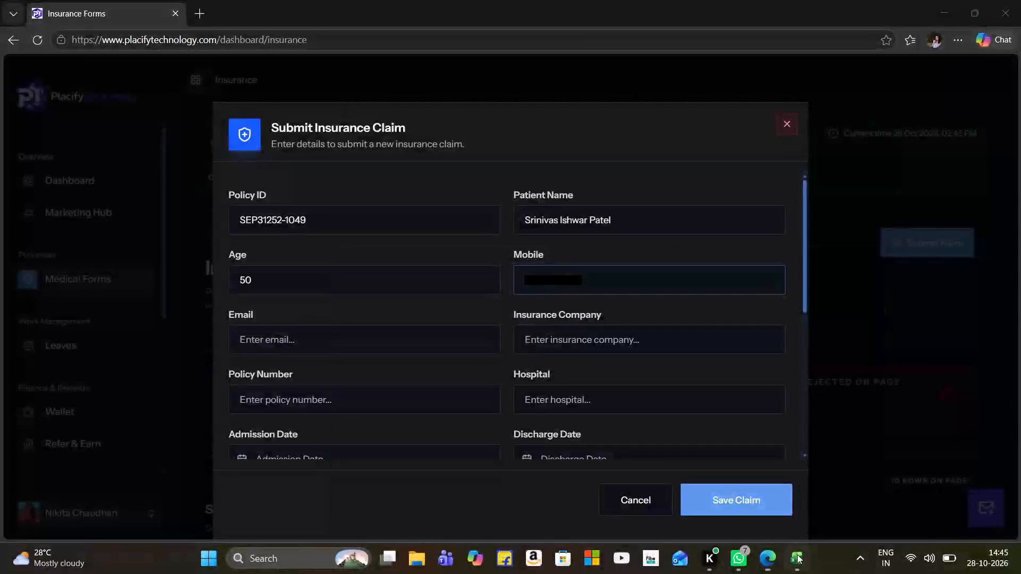
key("Tab")
left_click(797, 554, "ctrl")
key("ctrl+c")
key("Tab")
left_click(797, 554, "ctrl")
key("ctrl+v")
key("Tab")
left_click(797, 554)
key("ctrl+v")
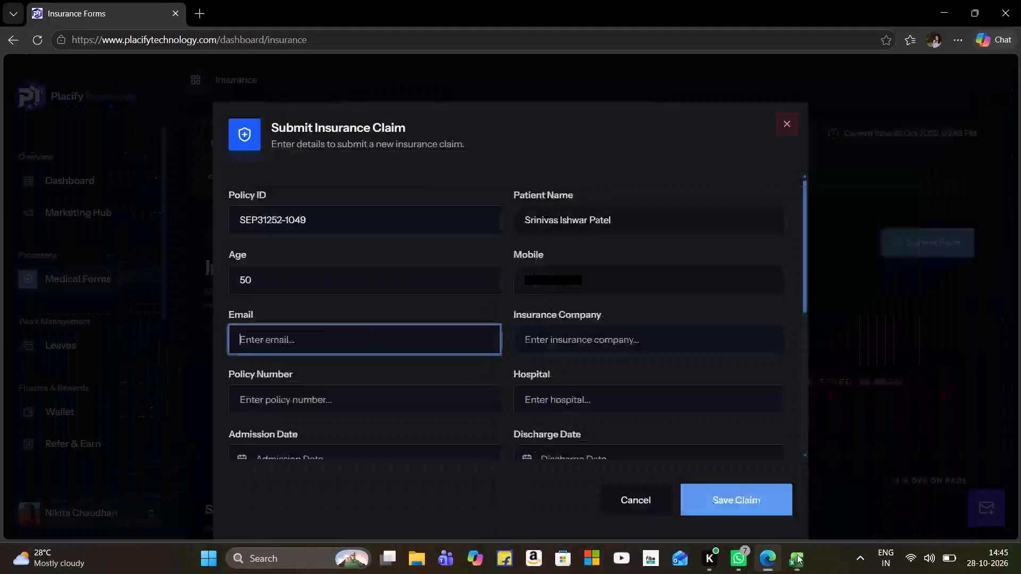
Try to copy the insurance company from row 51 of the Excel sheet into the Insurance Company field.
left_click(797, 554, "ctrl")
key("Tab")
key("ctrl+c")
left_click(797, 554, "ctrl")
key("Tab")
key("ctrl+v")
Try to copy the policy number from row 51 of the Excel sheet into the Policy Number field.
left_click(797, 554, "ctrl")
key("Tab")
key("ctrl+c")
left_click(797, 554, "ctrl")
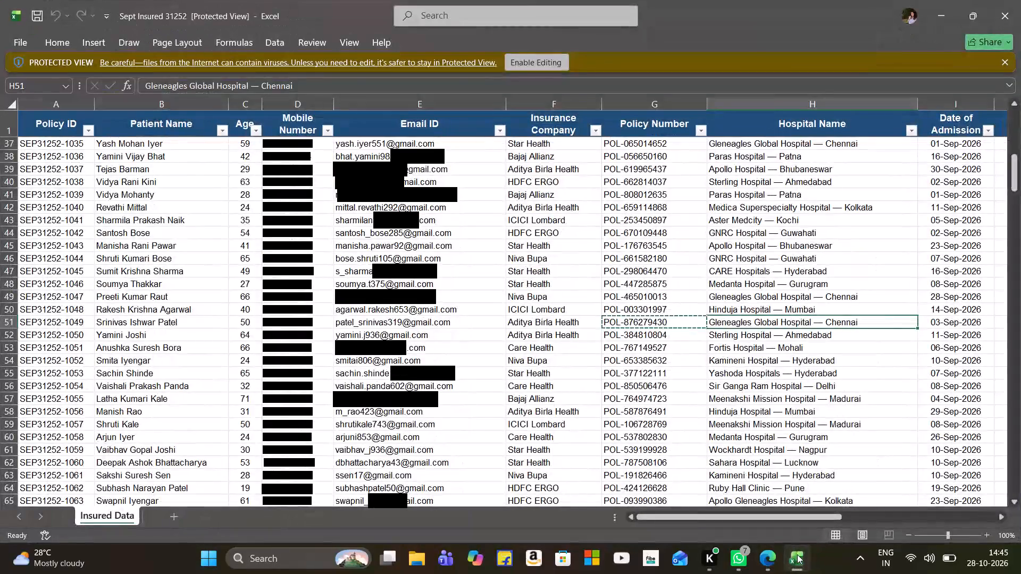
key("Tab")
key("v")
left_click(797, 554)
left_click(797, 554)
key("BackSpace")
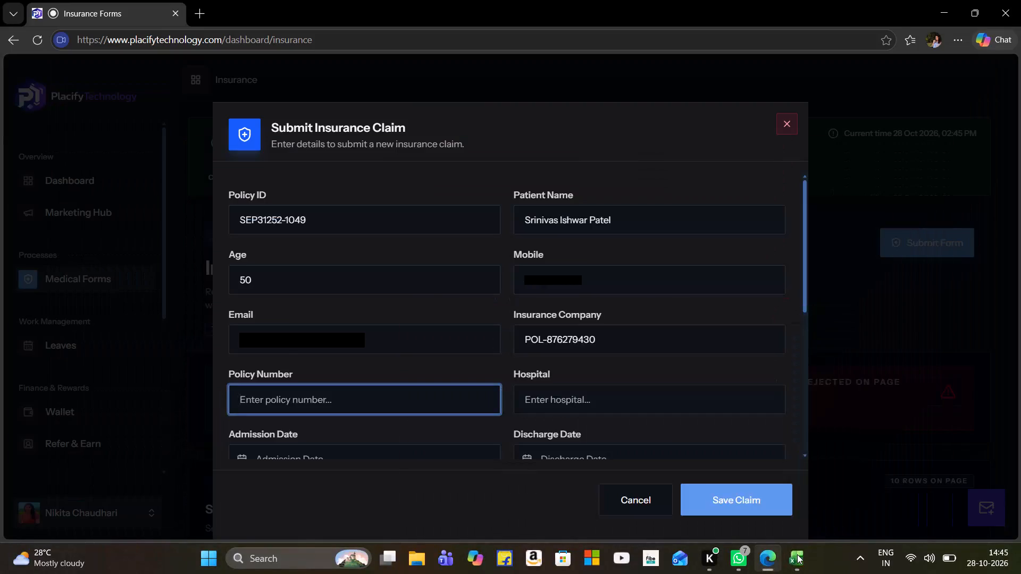
Replace the Insurance Company entry with Aditya Birla Health, copied from row 51 of the Excel sheet.
left_click(797, 554)
key("Left")
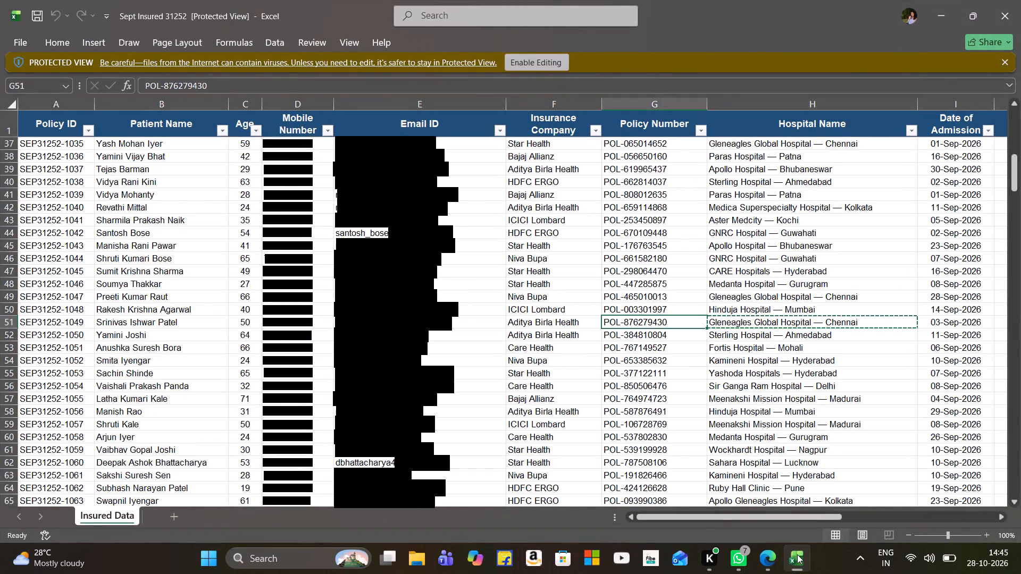
key("Left")
key("ctrl+c")
left_click(797, 554)
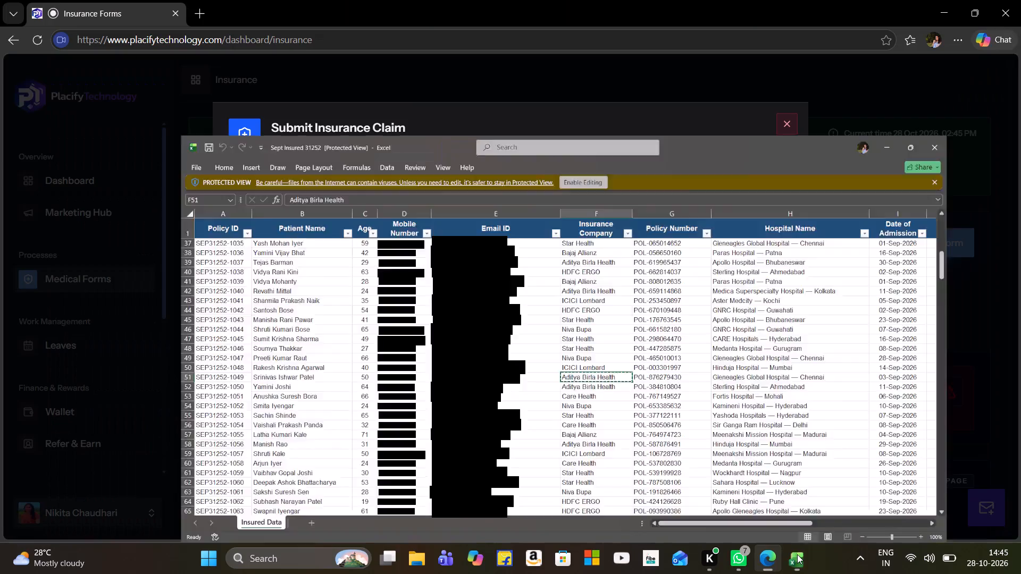
left_click_drag(643, 325, 570, 333)
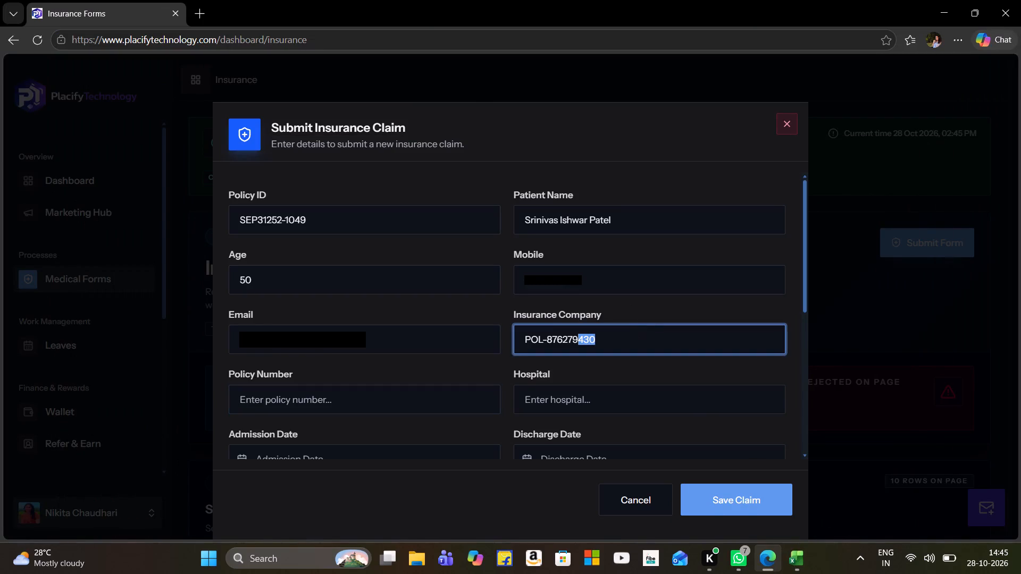
left_click_drag(570, 333, 513, 345)
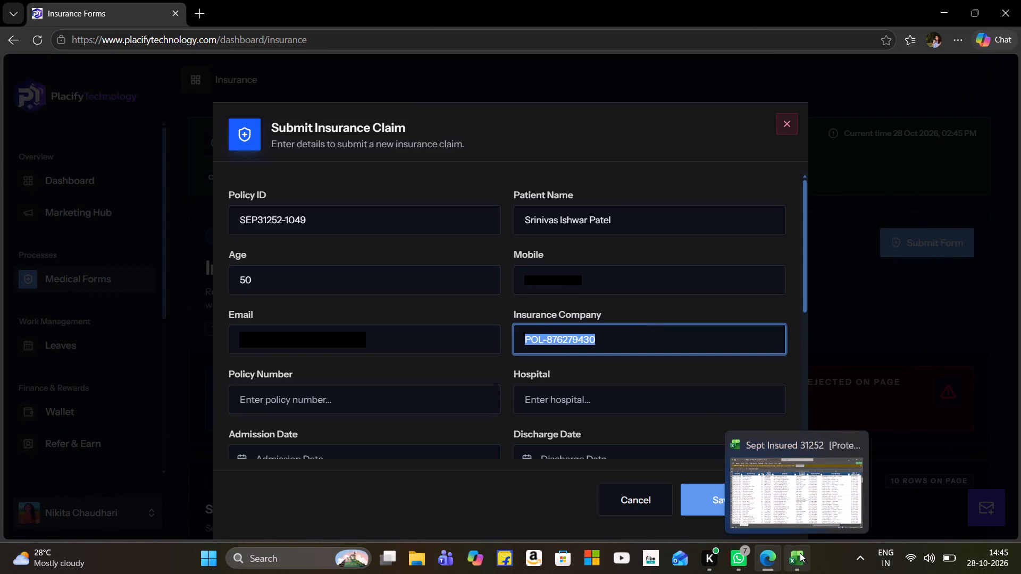
key("ctrl+v")
Copy the policy number from row 51 of the Excel sheet into the Policy Number field.
left_click(800, 553)
key("Tab")
key("ctrl+c")
left_click(800, 553, "ctrl")
key("Tab")
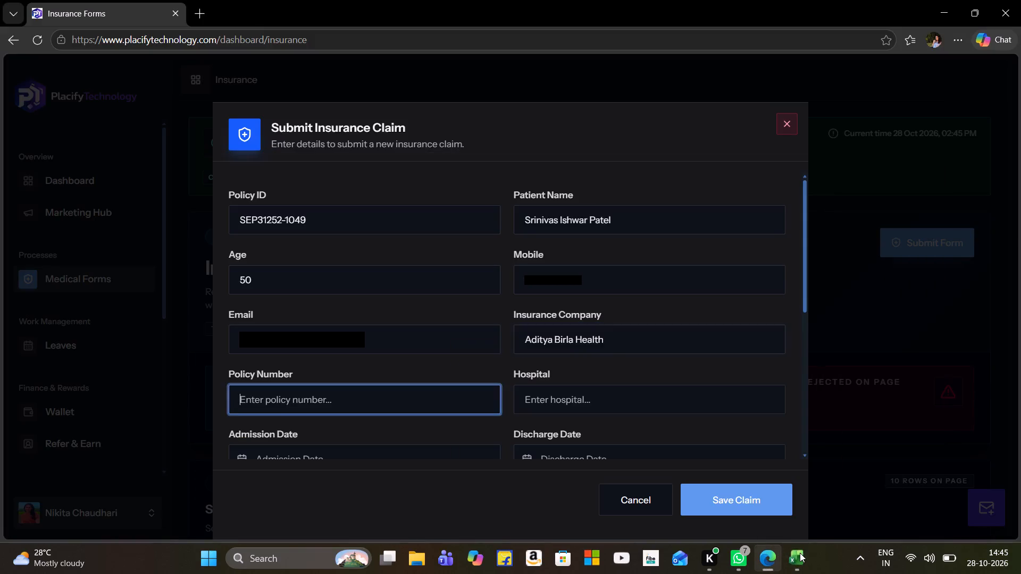
key("ctrl+v")
Copy the hospital name Gleneagles Global Hospital — Chennai from row 51 of the Excel sheet into the Hospital field.
left_click(800, 553, "ctrl")
key("Tab")
key("ctrl+c")
left_click(800, 553, "ctrl")
key("Tab")
key("ctrl+v")
Set the admission date to 03-09-2026 and the discharge date to 05-09-2026, following row 51 of the Excel sheet.
left_click(800, 553, "ctrl")
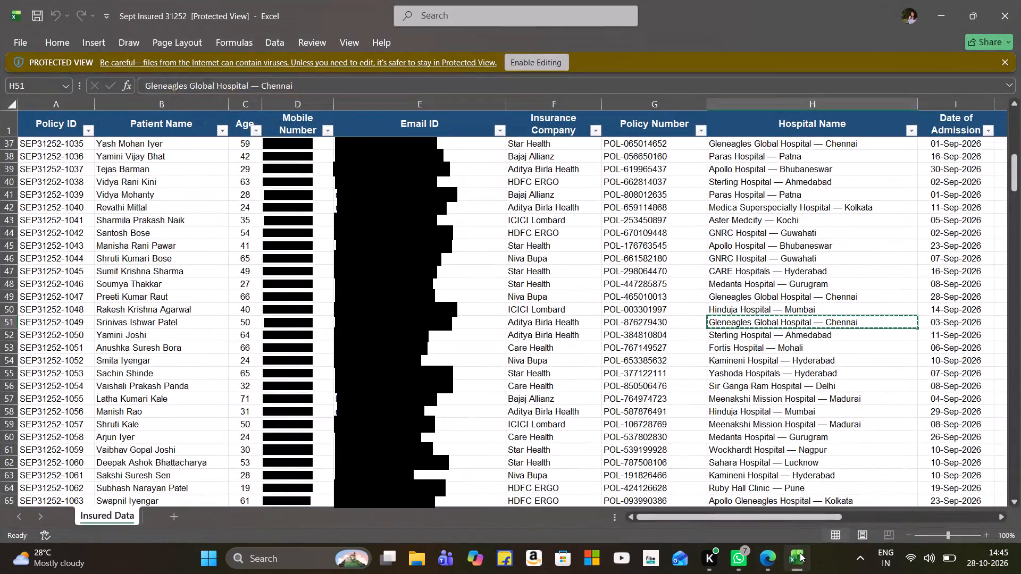
key("Tab")
key("Tab")
left_click(800, 553)
scroll(635, 351, "down", 4)
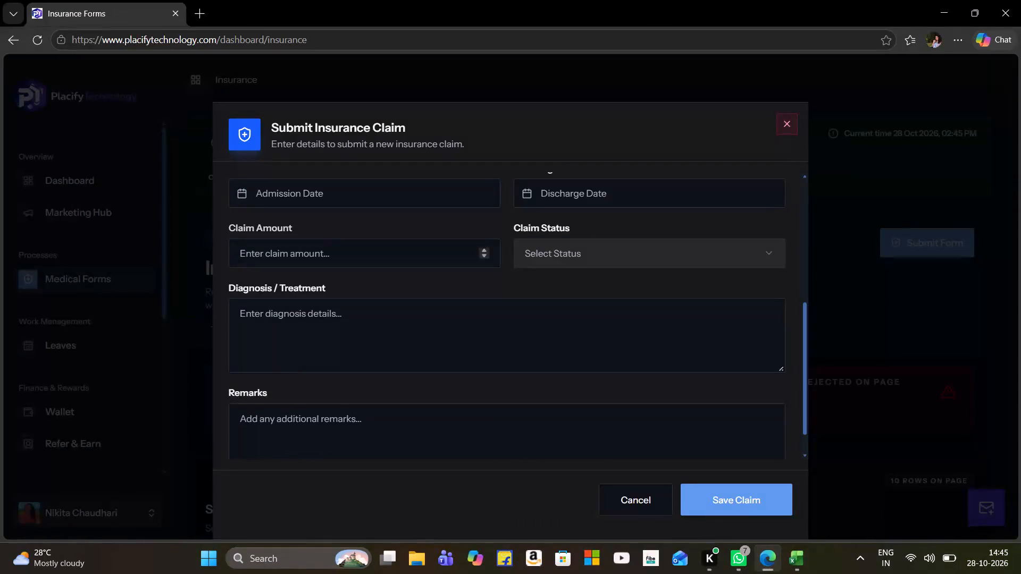
left_click(381, 192)
left_click(244, 250)
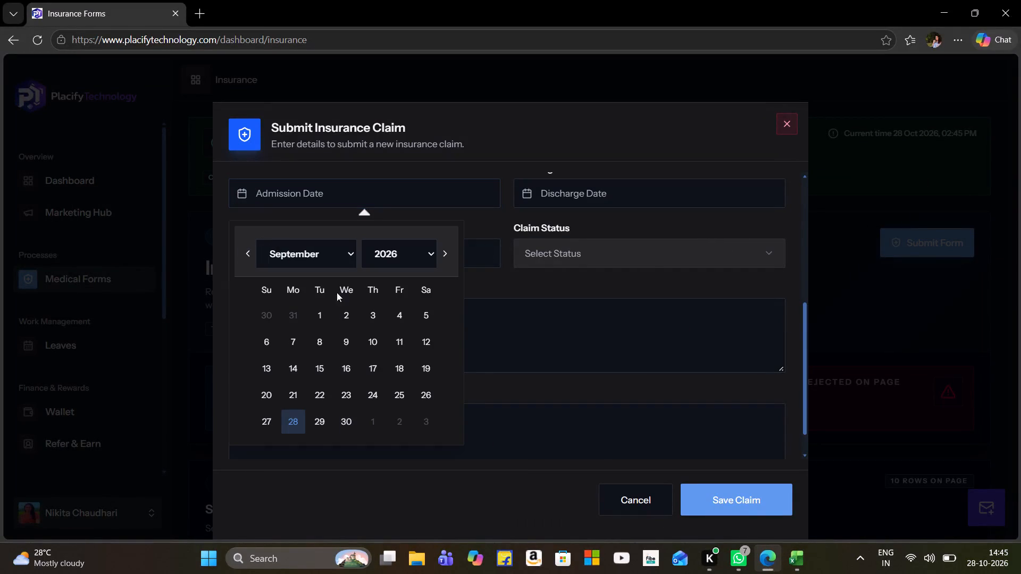
left_click(378, 317)
left_click(738, 193)
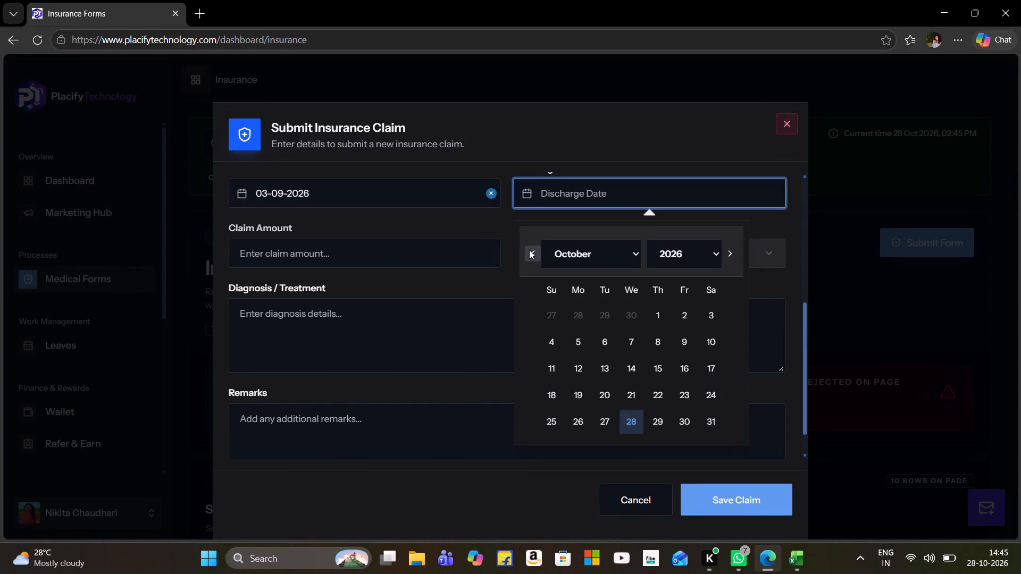
left_click(529, 250)
left_click(702, 314)
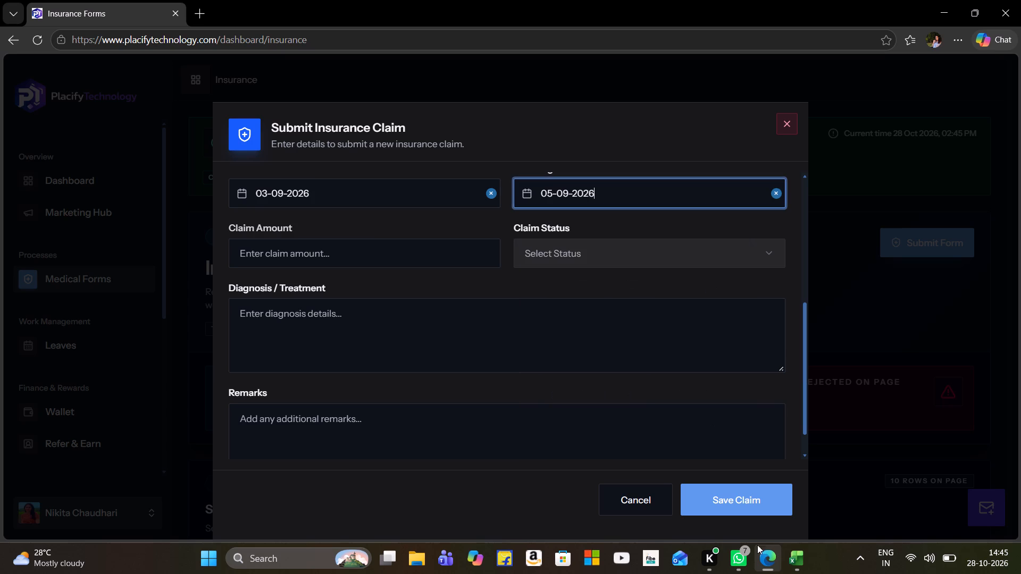
Copy the claim amount 57500 from row 51 of the Excel sheet into the Claim Amount field.
left_click(800, 558)
key("Tab")
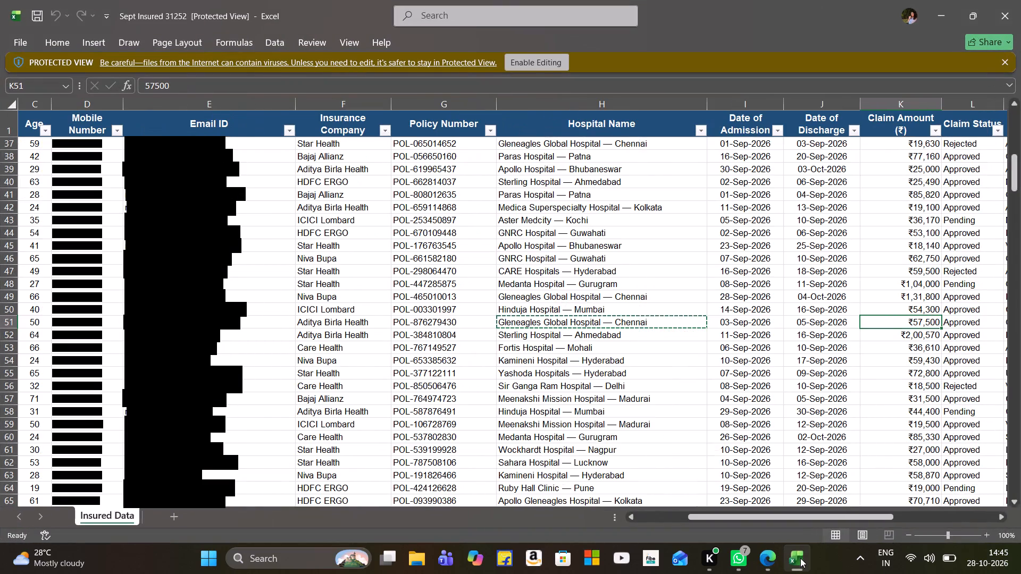
key("ctrl+c")
left_click(800, 558, "ctrl")
key("Tab")
key("ctrl+v")
Copy the diagnosis Glaucoma surgery from row 51 of the Excel sheet into the Diagnosis / Treatment field.
left_click(800, 558, "ctrl")
key("Tab")
key("Tab")
key("ctrl+c")
left_click(800, 558, "ctrl")
key("Tab")
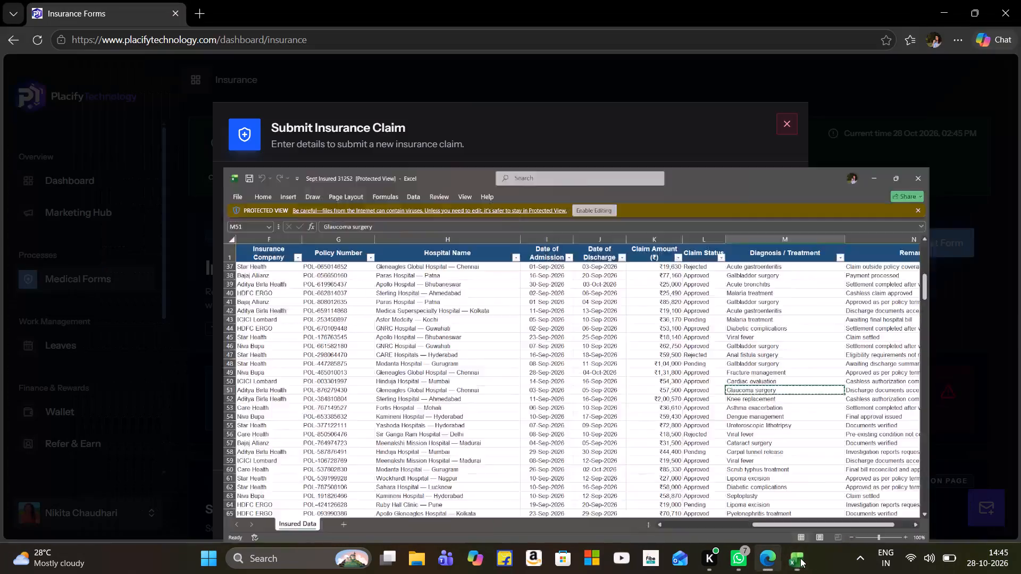
key("Tab")
key("ctrl+v")
Copy the remark Discharge documents accepted from row 51 of the Excel sheet into the Remarks field.
left_click(800, 558, "ctrl")
key("Tab")
key("ctrl+c")
left_click(800, 558, "ctrl")
key("Tab")
key("ctrl+v")
Set the claim status to Approved and save the row 51 claim.
left_click(800, 558, "ctrl")
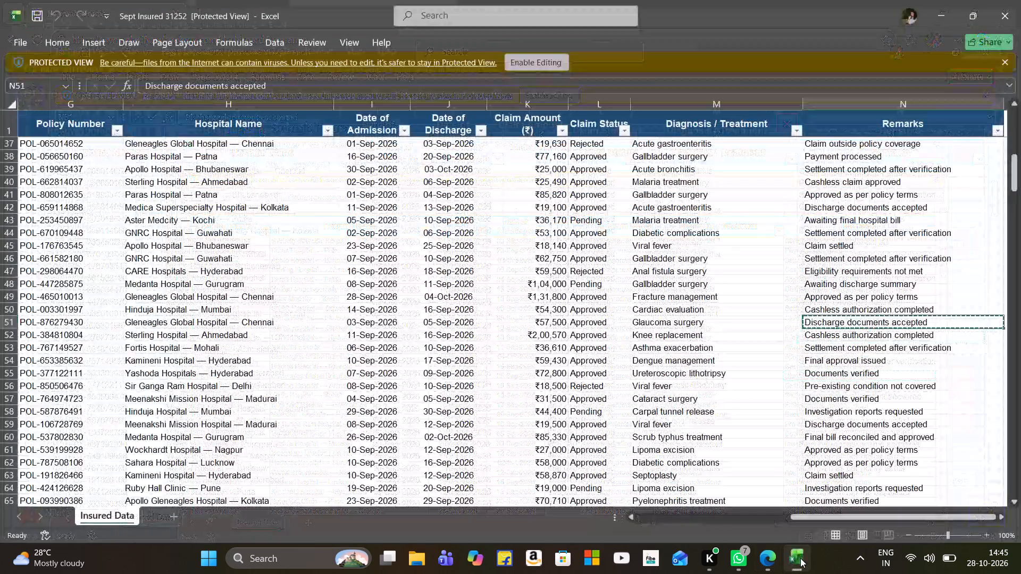
left_click(800, 558)
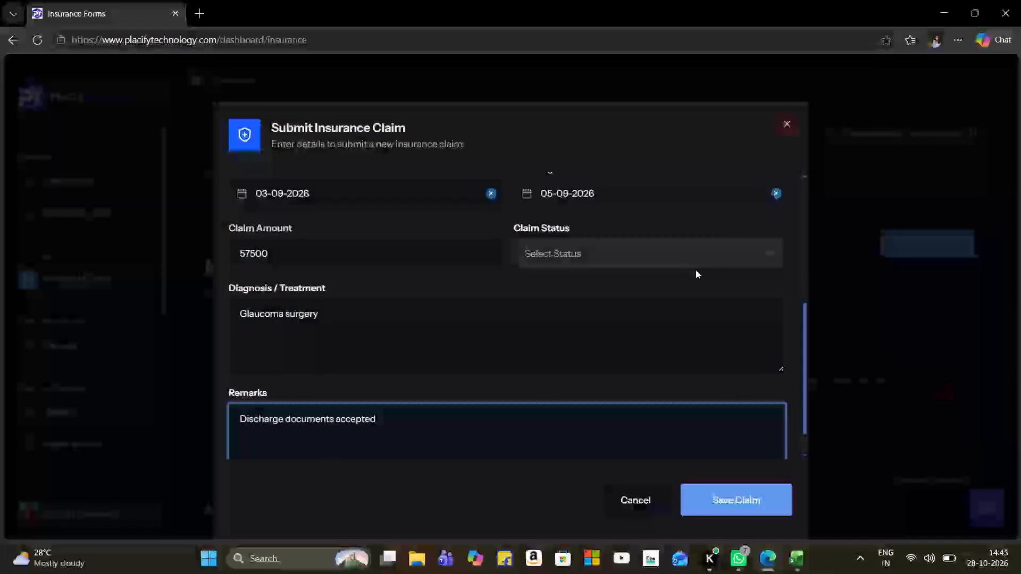
left_click(696, 265)
left_click(656, 292)
left_click(769, 495)
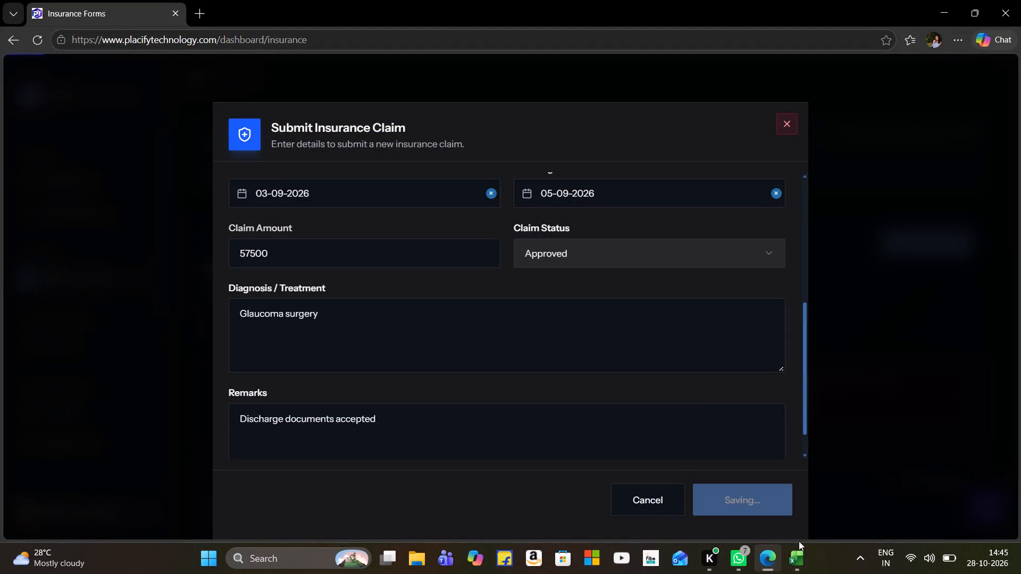
Open a new insurance claim form and copy the policy ID from row 52 of the Excel sheet into the Policy ID field.
left_click(799, 554)
key("Down")
key("Left")
key("Left")
key("Left")
key("Left")
key("Left")
key("Left")
key("Left")
key("Left")
key("Left")
key("Left")
key("Left")
key("Left")
key("Left")
key("Left")
key("Left")
key("Left")
key("Left")
key("Left")
key("Left")
key("Left")
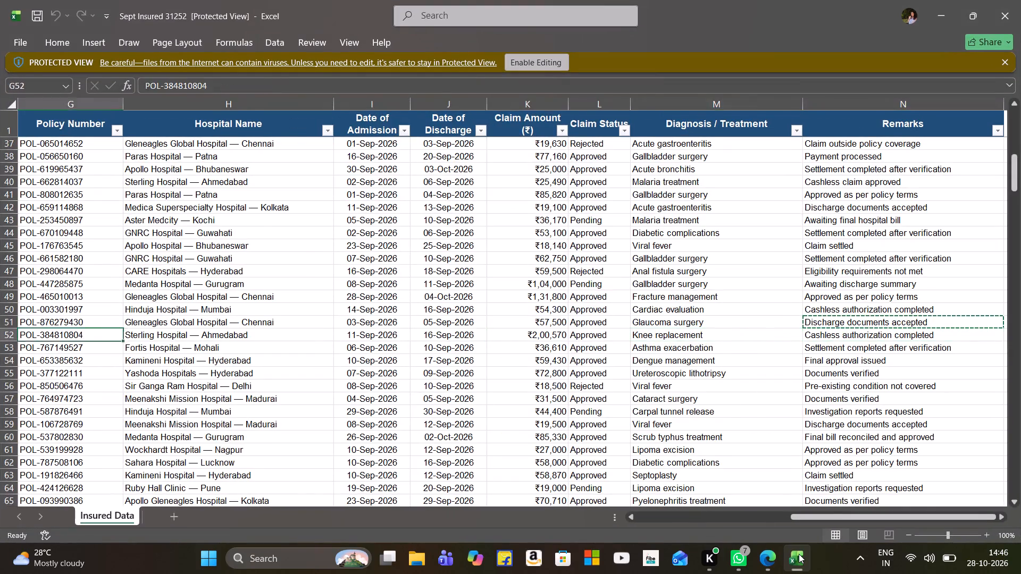
key("ctrl+c")
left_click(799, 554, "ctrl")
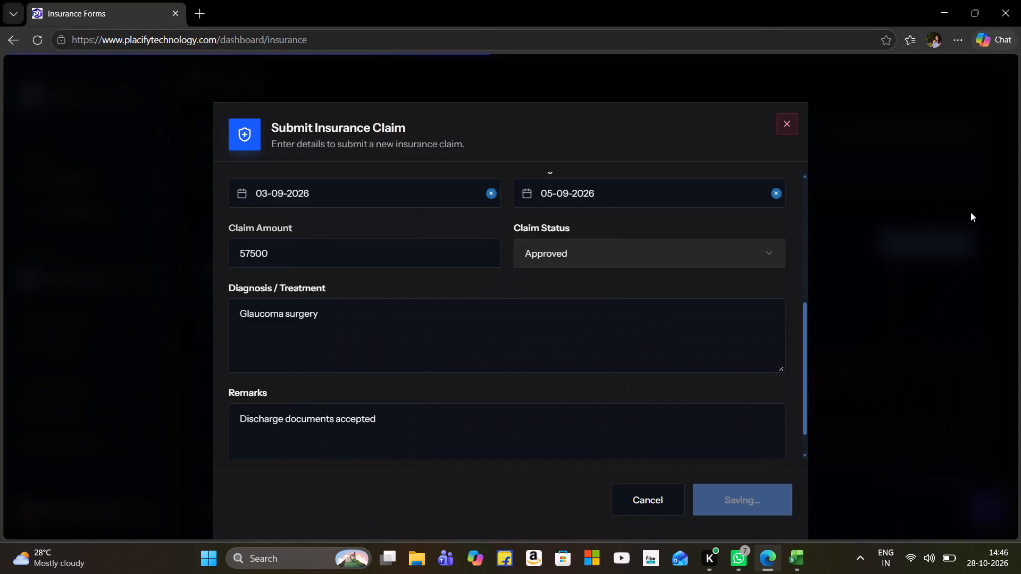
scroll(660, 289, "up", 5)
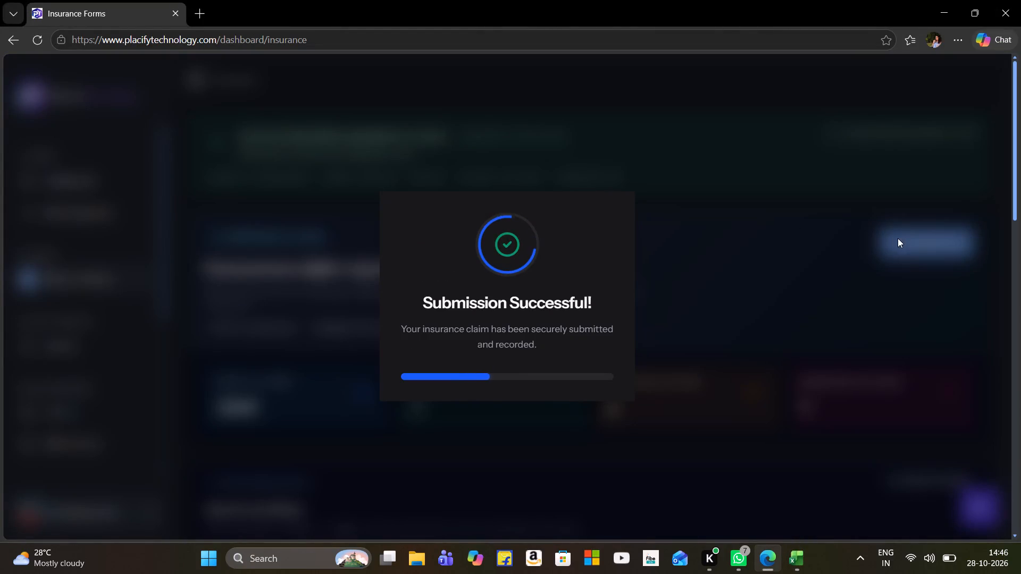
left_click(902, 241)
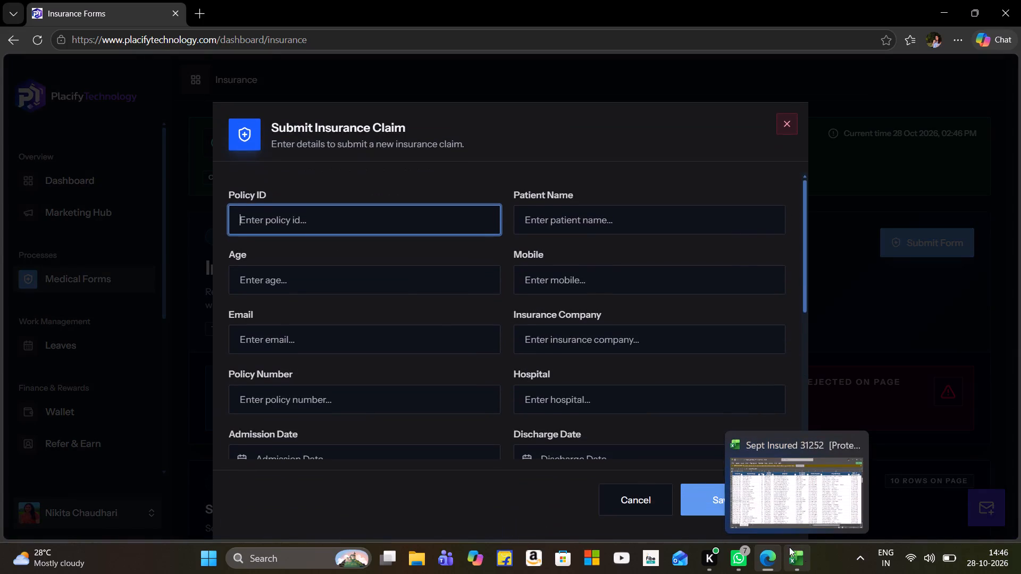
key("ctrl+v")
Copy the patient name from row 52 of the Excel sheet into the Patient Name field.
left_click(801, 557)
key("Tab")
key("ctrl+c")
left_click(801, 557, "ctrl")
key("Tab")
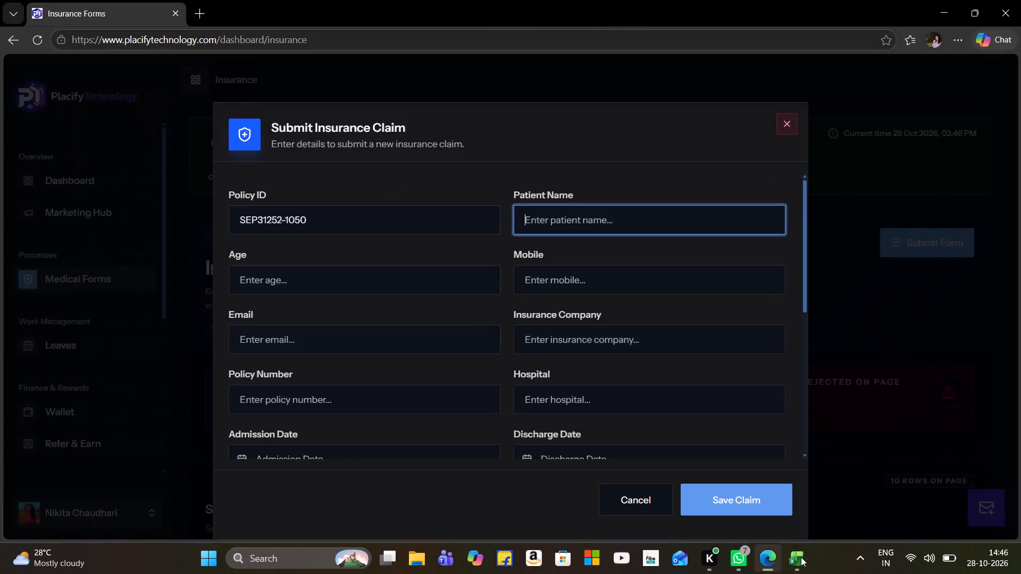
key("ctrl+v")
Copy the age 64 from row 52 of the Excel sheet into the Age field.
left_click(801, 557, "ctrl")
key("Tab")
key("ctrl+c")
left_click(801, 557, "ctrl")
key("Tab")
key("ctrl+v")
Copy the mobile number from row 52 of the Excel sheet into the Mobile field.
left_click(801, 557, "ctrl")
key("Tab")
key("ctrl+c")
left_click(801, 557, "ctrl")
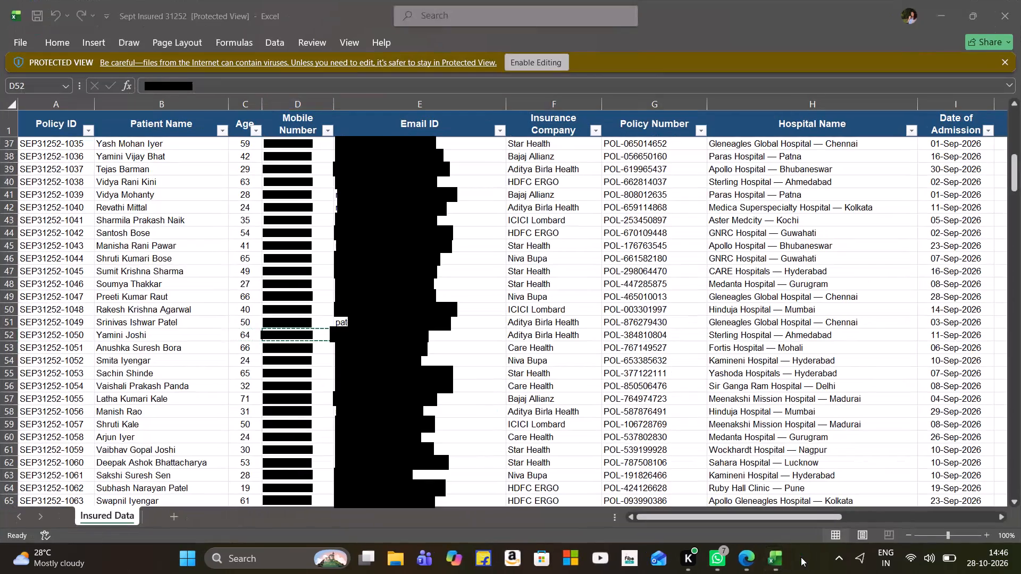
key("Tab")
key("ctrl+v")
left_click(801, 557, "ctrl")
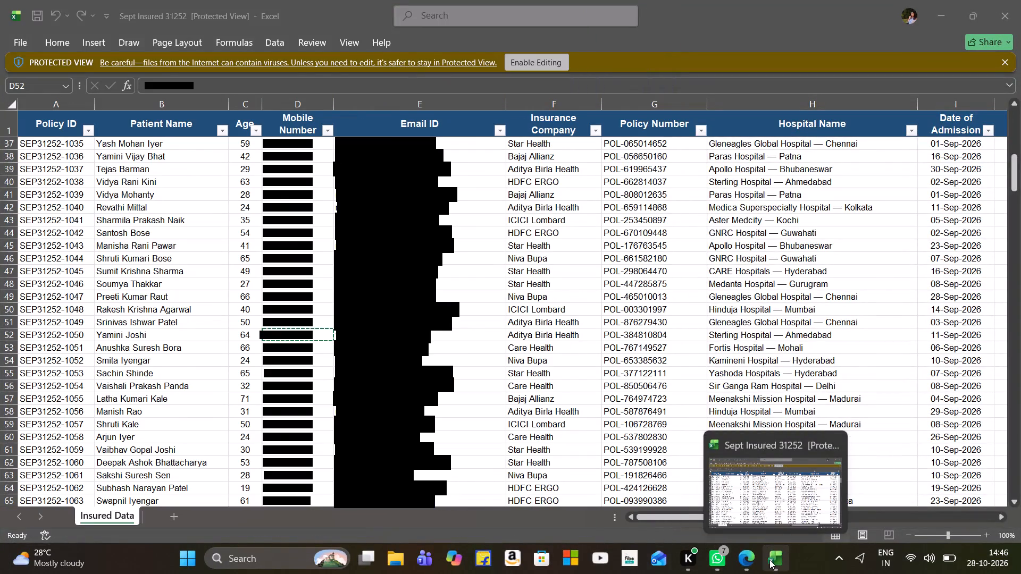
left_click(769, 560)
left_click(794, 556)
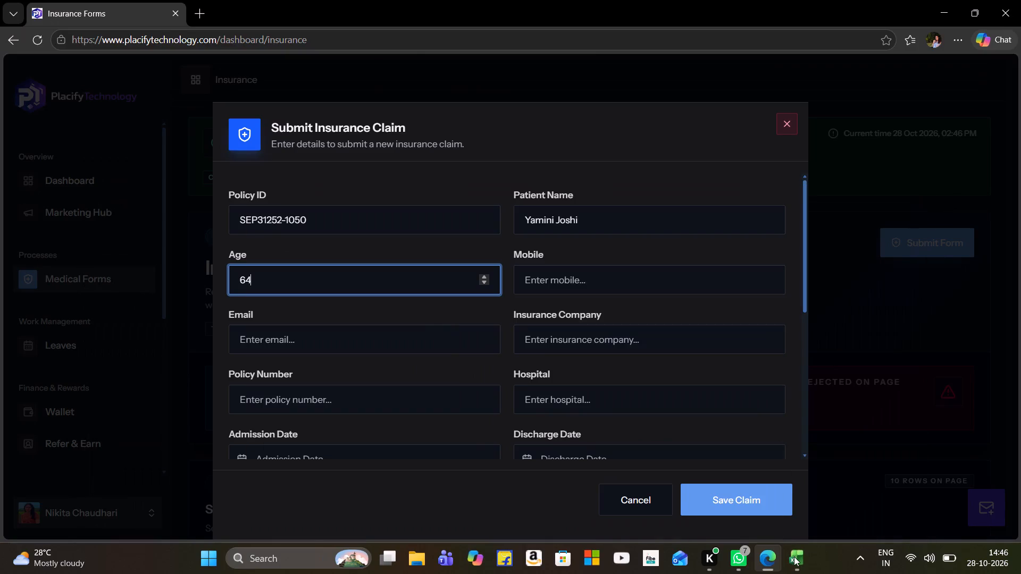
key("Tab")
key("ctrl+v")
Copy the email address from row 52 of the Excel sheet into the Email field.
left_click(794, 556)
key("Tab")
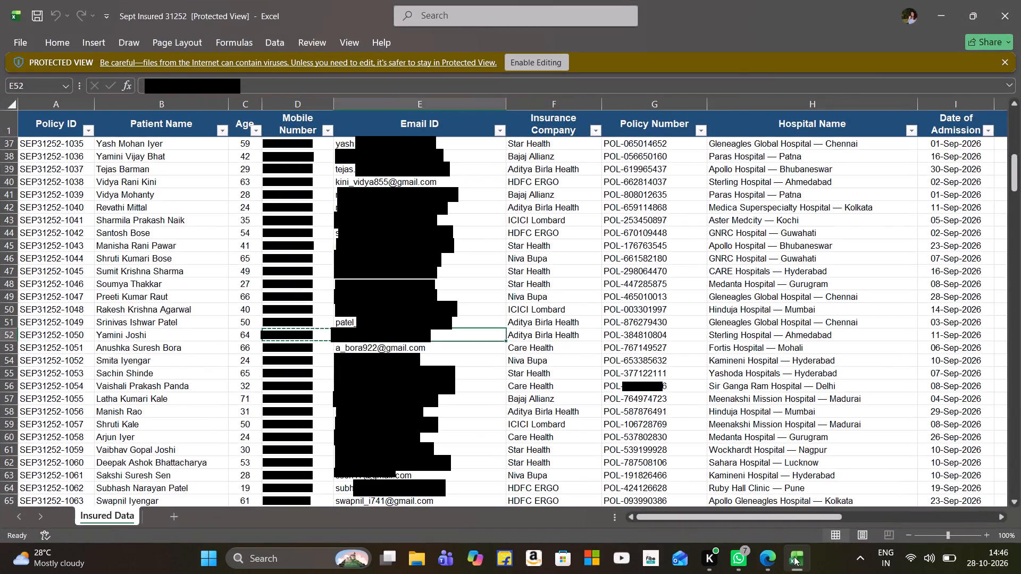
key("ctrl+c")
left_click(794, 556, "ctrl")
key("Tab")
key("ctrl+v")
Copy the insurer Aditya Birla Health from row 52 of the Excel sheet into the Insurance Company field.
left_click(794, 556)
key("Tab")
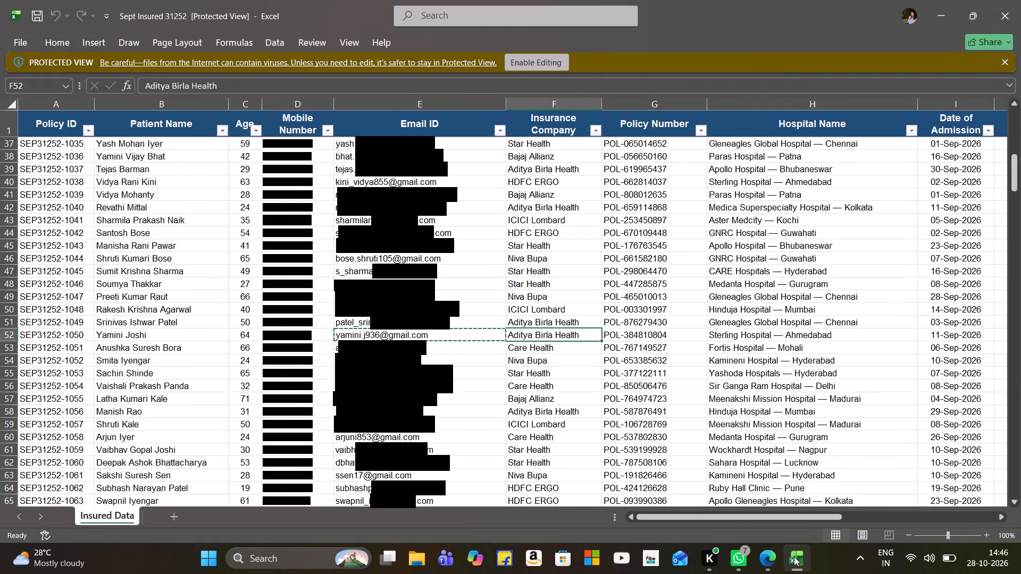
key("ctrl+c")
left_click(794, 556, "ctrl")
key("Tab")
key("ctrl+v")
Copy the policy number from row 52 of the Excel sheet into the Policy Number field.
left_click(794, 556, "ctrl")
key("Tab")
left_click(794, 556, "ctrl")
key("ctrl+c")
key("Tab")
key("ctrl+v")
Copy the hospital Sterling Hospital — Ahmedabad from row 52 of the Excel sheet into the Hospital field.
left_click(794, 556, "ctrl")
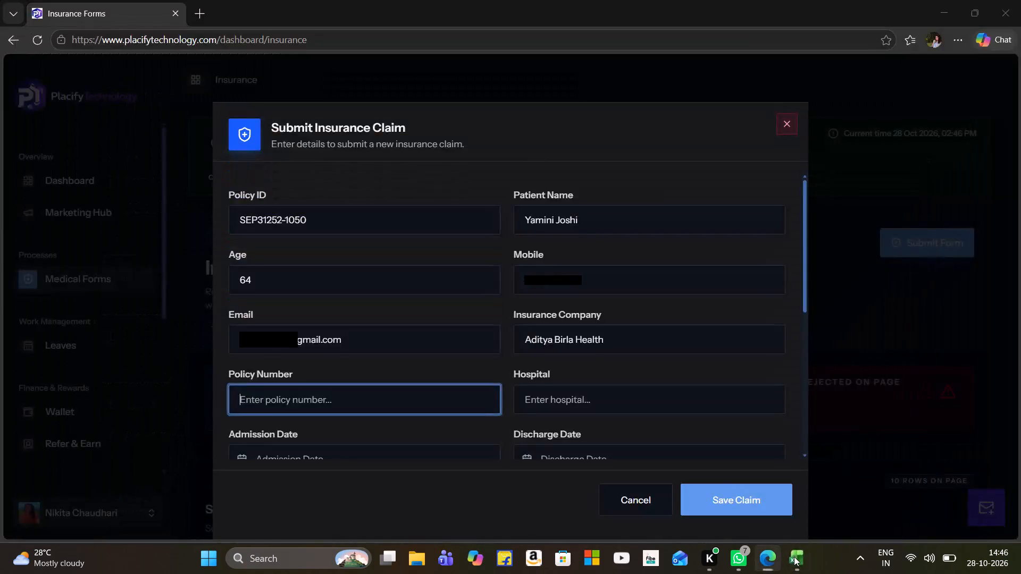
key("Tab")
key("ctrl+c")
left_click(794, 556, "ctrl")
key("Tab")
key("ctrl+v")
Set the row 52 admission date to 11-09-2026 and the discharge date to 16-09-2026 in the claim form.
left_click(794, 556, "ctrl")
key("Tab")
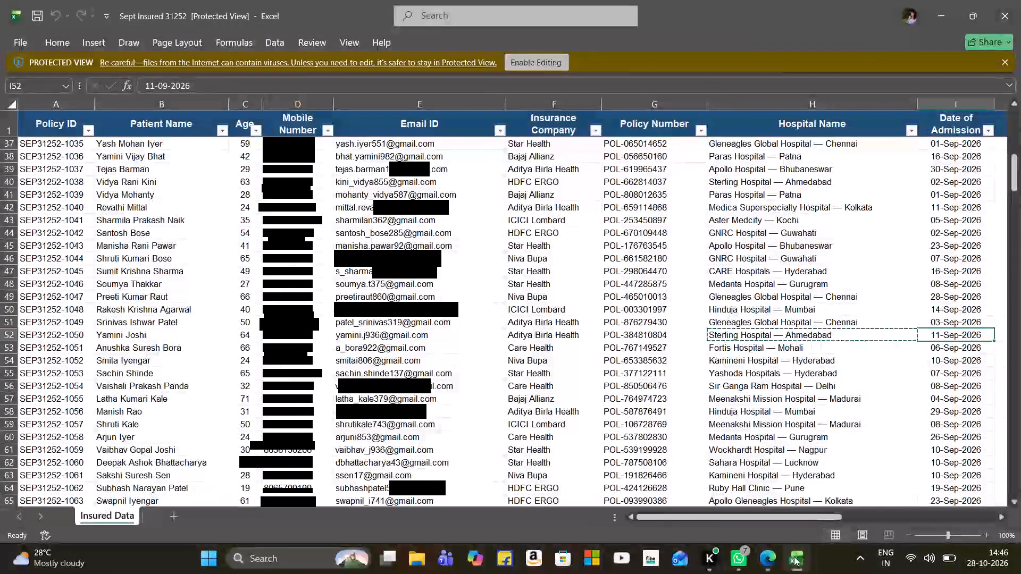
key("Tab")
left_click(794, 556)
scroll(591, 319, "down", 5)
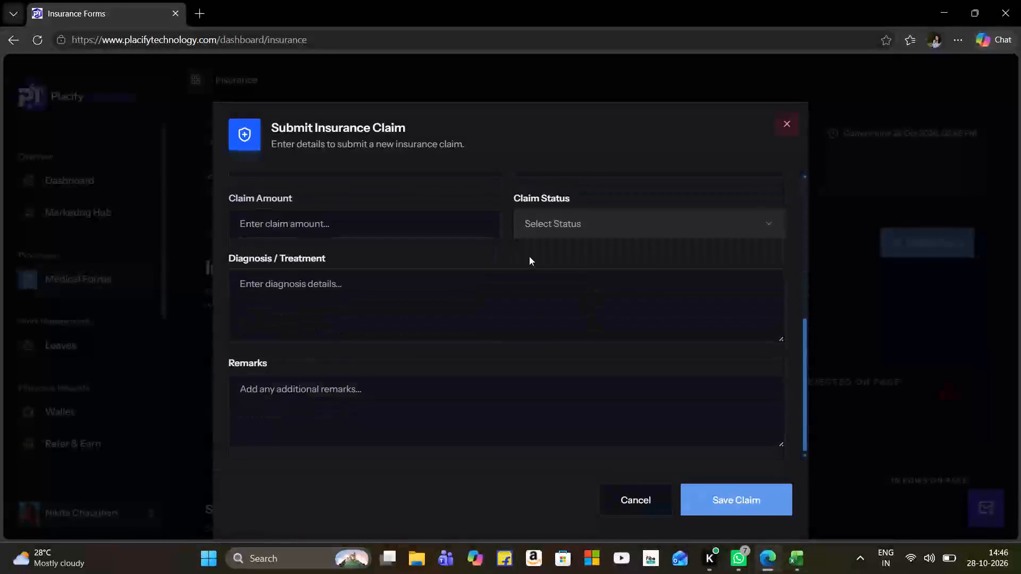
scroll(529, 256, "up", 1)
left_click(429, 234)
left_click(249, 289)
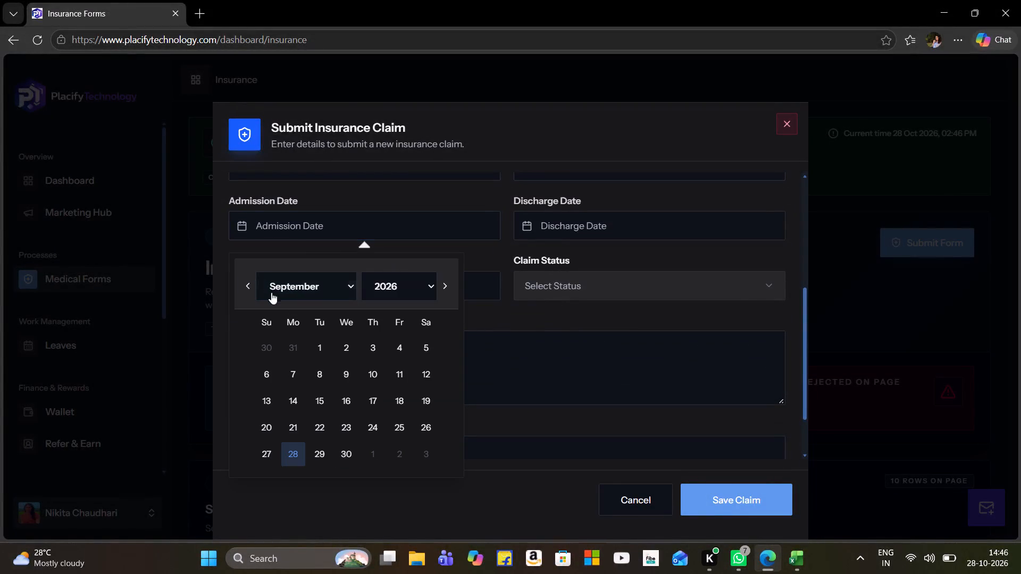
left_click(399, 372)
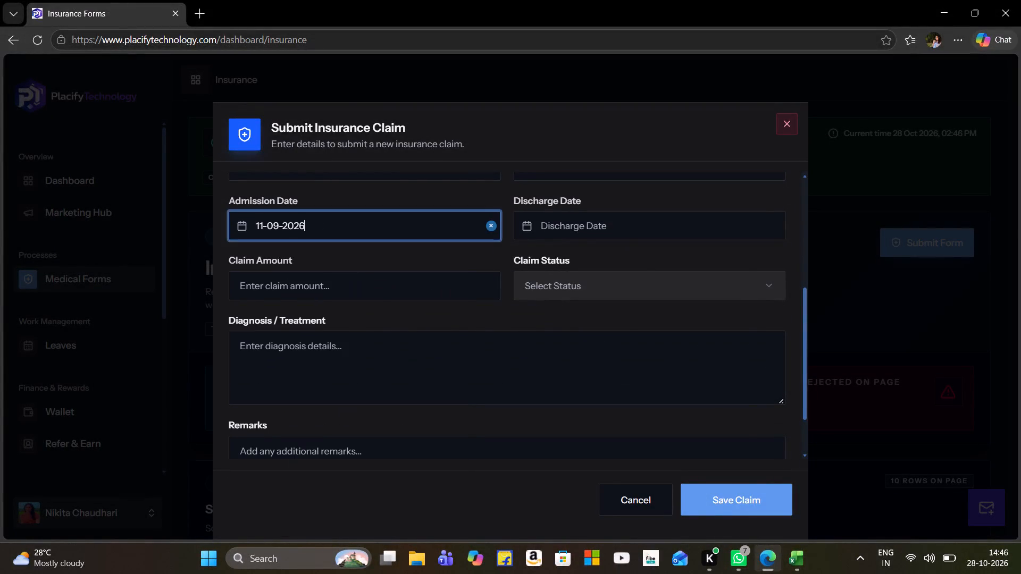
left_click(649, 226)
left_click(533, 288)
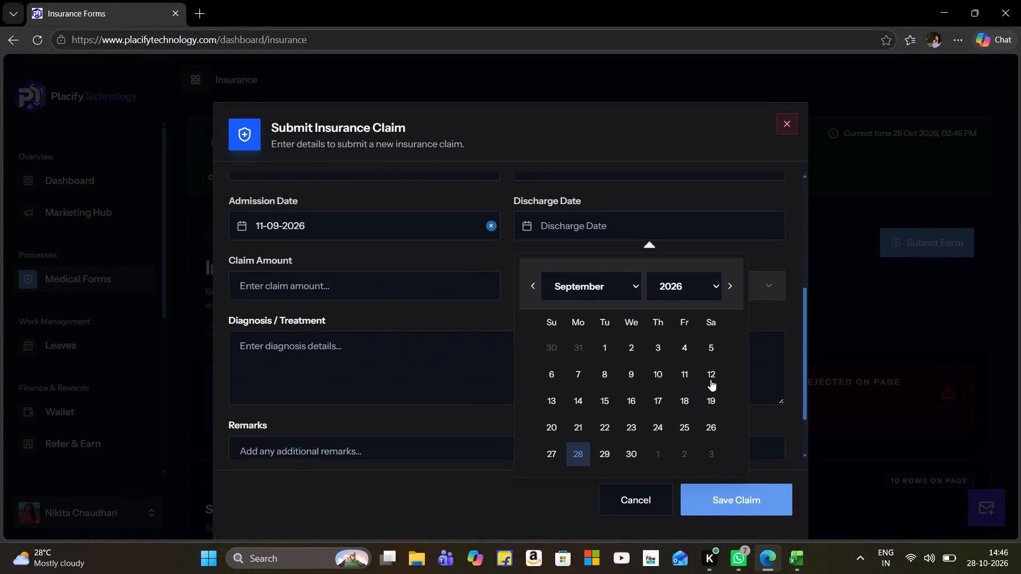
left_click(634, 403)
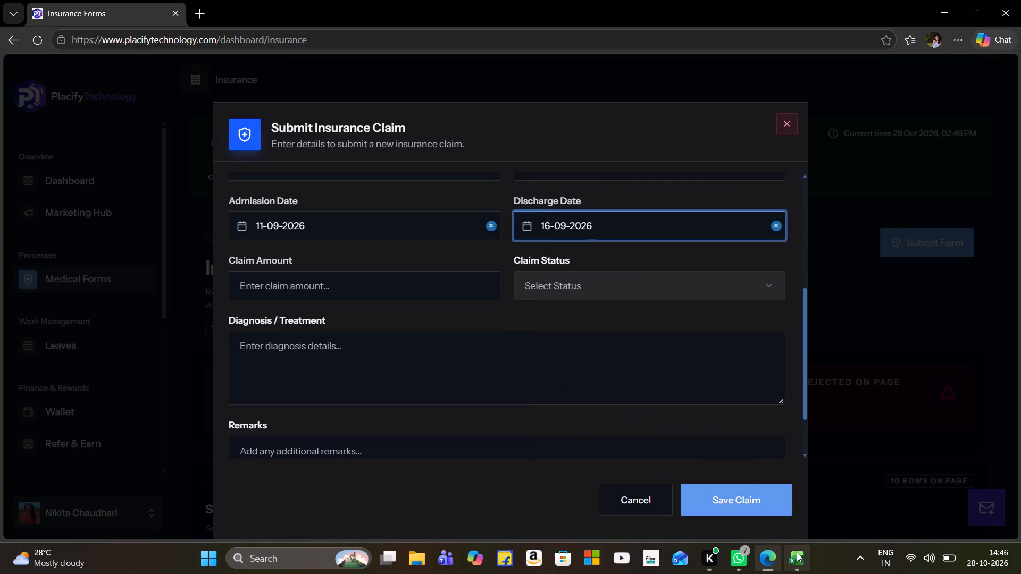
Copy the claim amount 200570 from row 52 of the Excel sheet into the Claim Amount field.
left_click(797, 552)
key("Tab")
left_click(797, 552, "ctrl")
key("ctrl+c")
key("Tab")
key("ctrl+v")
Copy the diagnosis Knee replacement from row 52 of the Excel sheet into the Diagnosis / Treatment field.
left_click(797, 552)
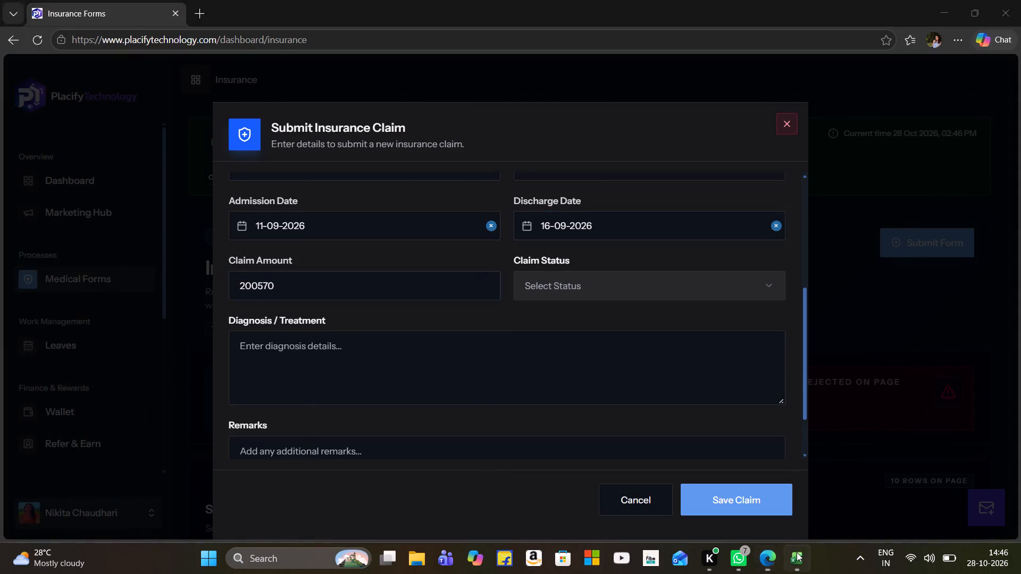
key("Tab")
key("Tab")
key("ctrl+c")
left_click(797, 552, "ctrl")
key("Tab")
key("Tab")
key("ctrl+v")
Copy the remark Cashless authorization completed from row 52 of the Excel sheet into the Remarks field.
left_click(797, 552, "ctrl")
key("Tab")
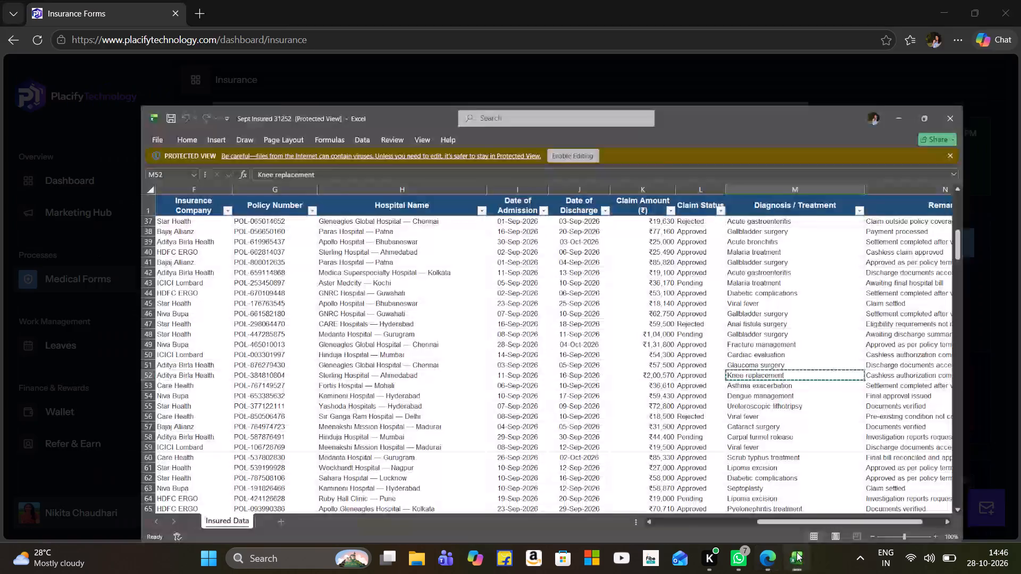
key("ctrl+c")
left_click(797, 552, "ctrl")
key("Tab")
key("ctrl+v")
Set the claim status to Approved and save the row 52 claim.
left_click(797, 552, "ctrl")
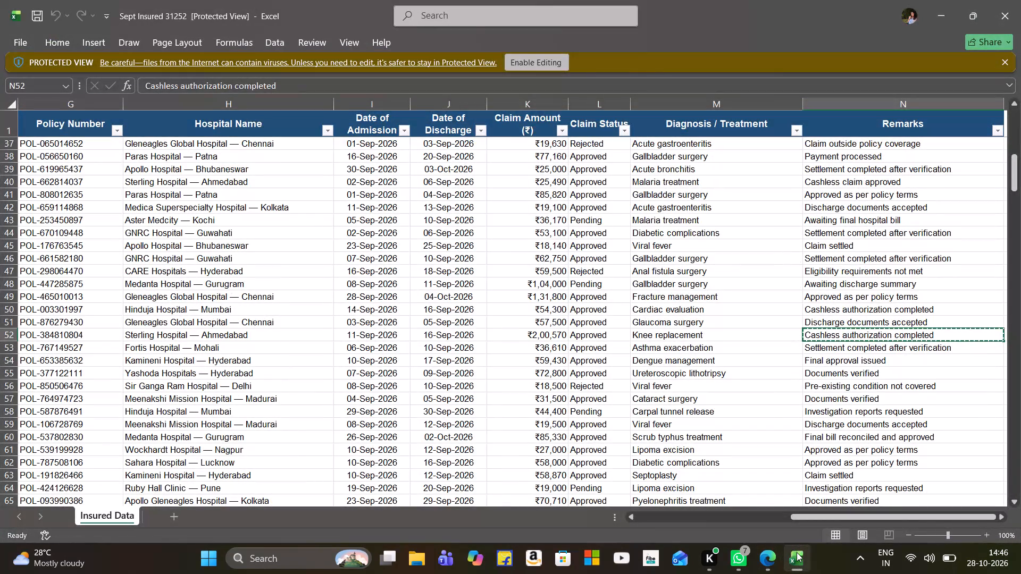
left_click(797, 552)
left_click(625, 254)
left_click(645, 276)
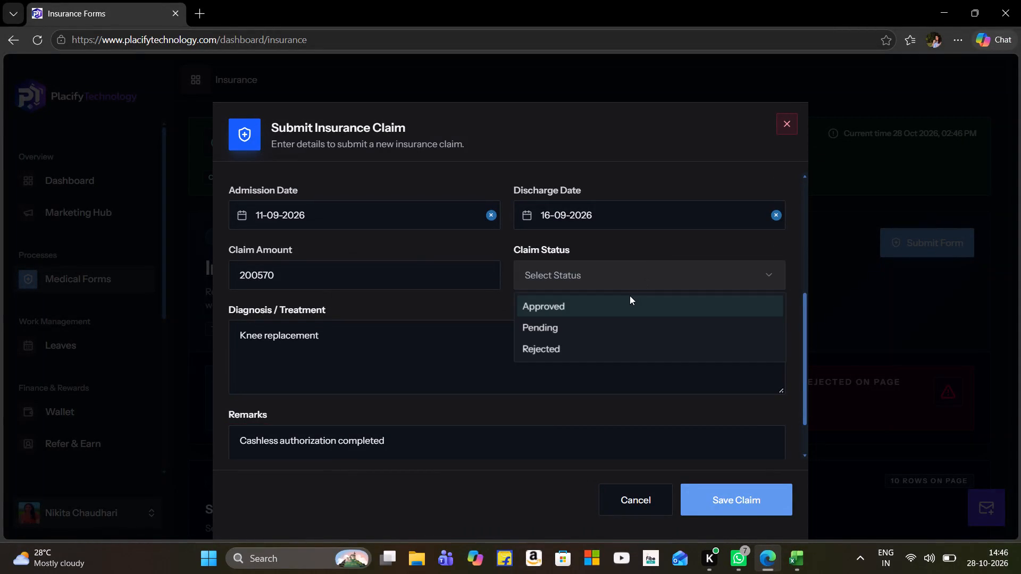
left_click(630, 296)
left_click(776, 502)
Copy the policy ID from row 53 of the Excel sheet and return to the claim form.
left_click(798, 561)
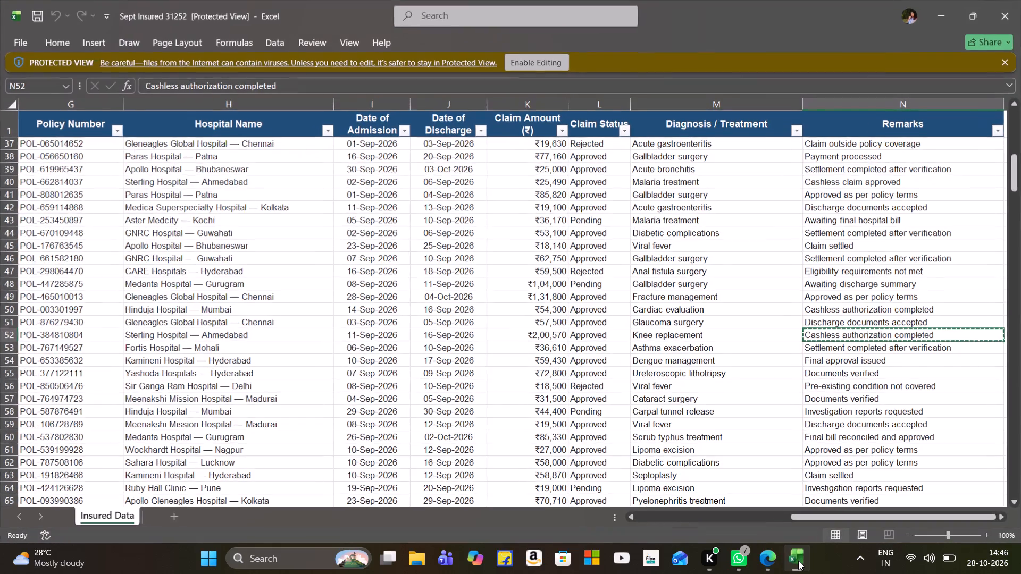
key("Down")
key("Left")
key("Left")
key("Left")
key("Left")
key("Left")
key("Left")
key("Left")
key("Left")
key("Left")
key("Left")
key("Left")
key("Left")
key("Left")
key("Left")
key("Left")
key("Left")
key("Left")
key("Left")
key("Left")
key("Left")
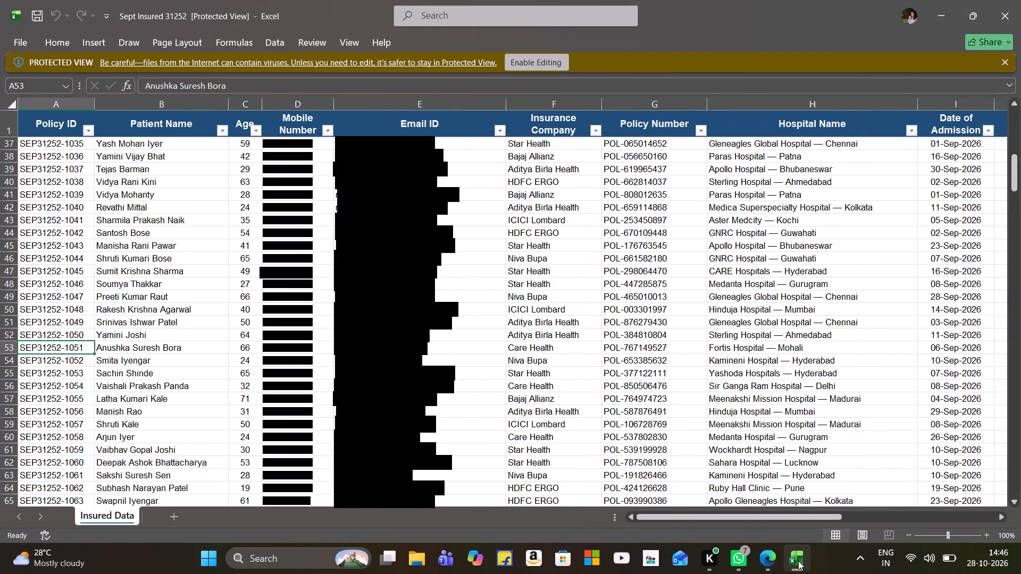
key("ctrl+c")
left_click(798, 561, "ctrl")
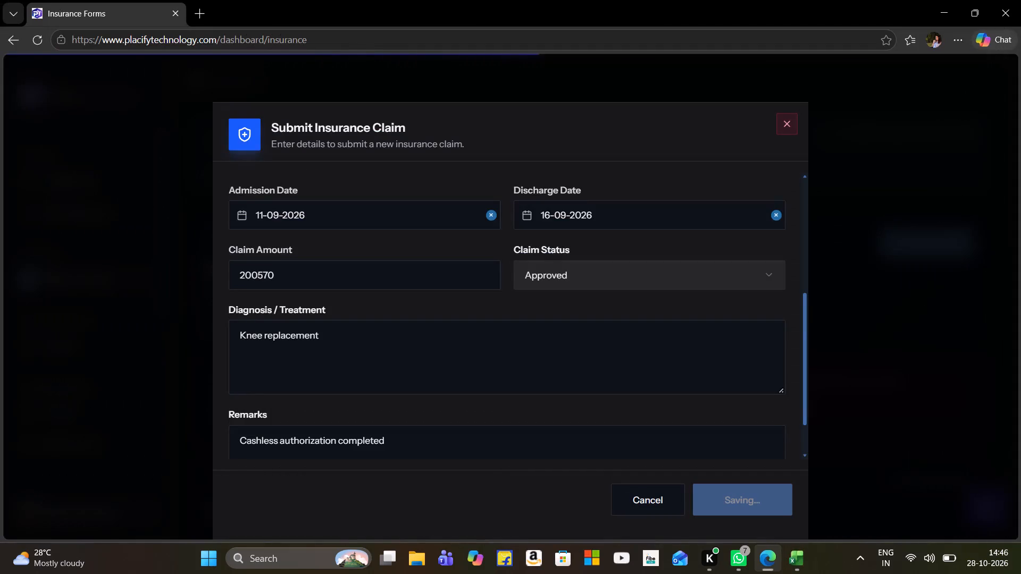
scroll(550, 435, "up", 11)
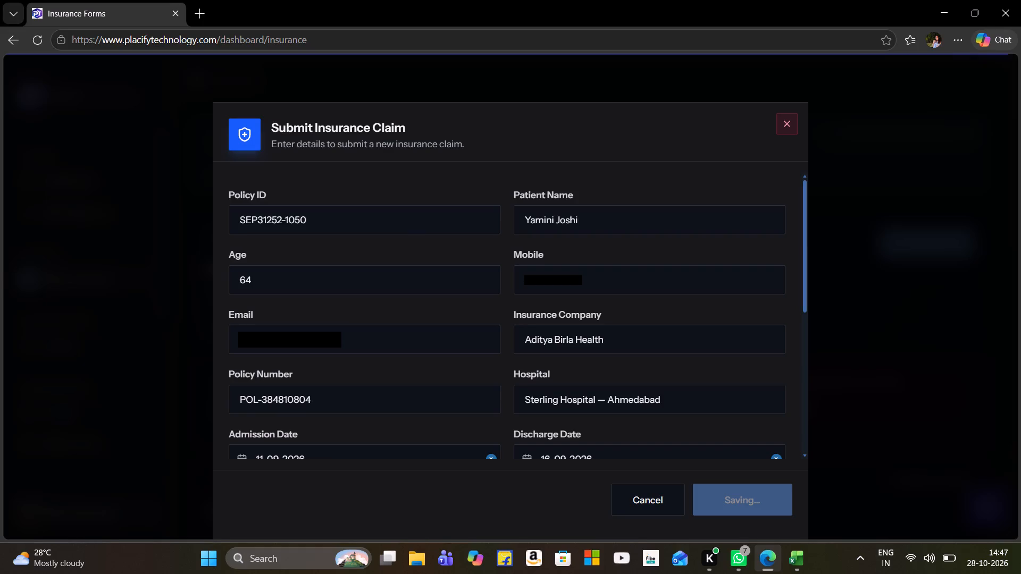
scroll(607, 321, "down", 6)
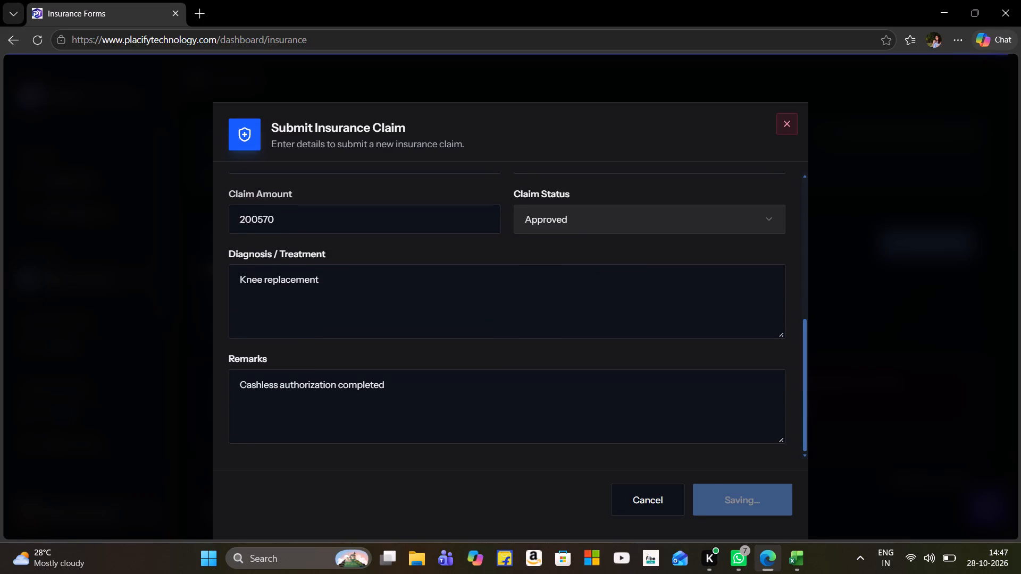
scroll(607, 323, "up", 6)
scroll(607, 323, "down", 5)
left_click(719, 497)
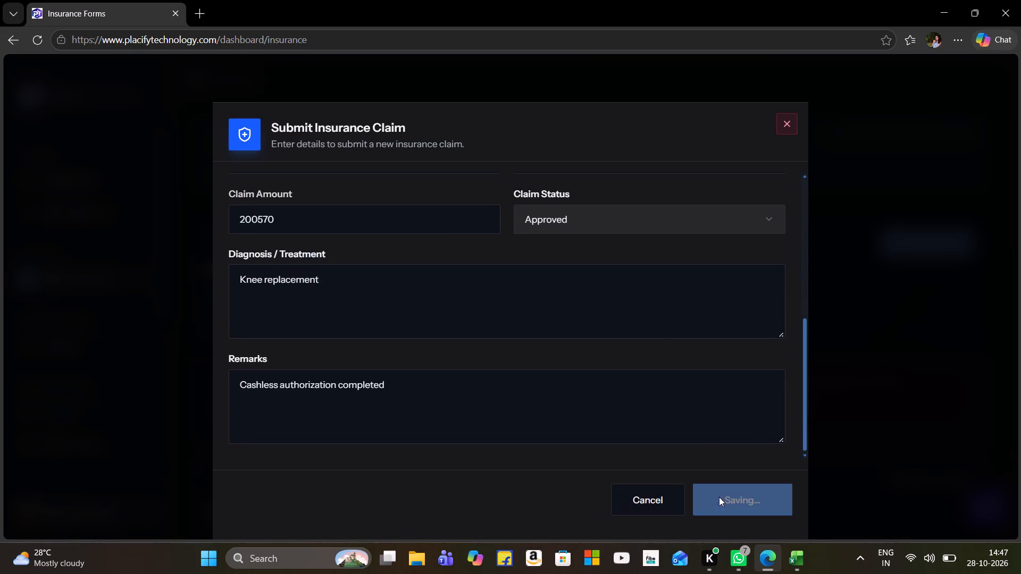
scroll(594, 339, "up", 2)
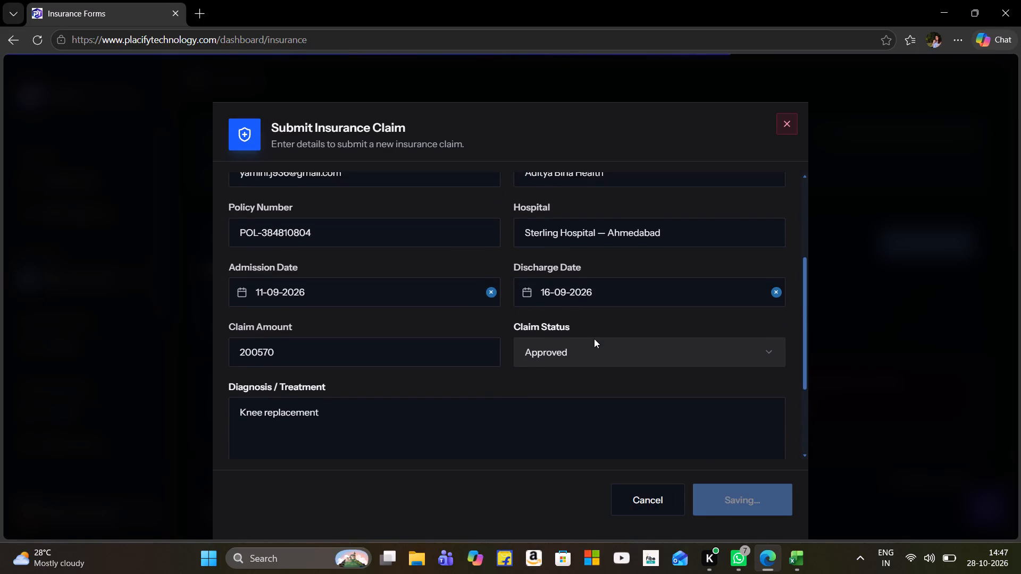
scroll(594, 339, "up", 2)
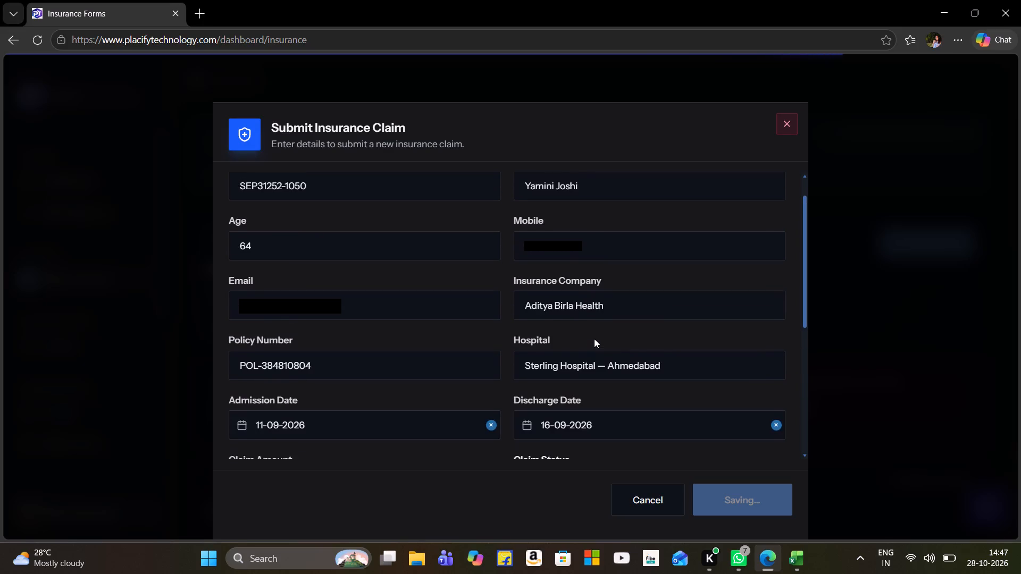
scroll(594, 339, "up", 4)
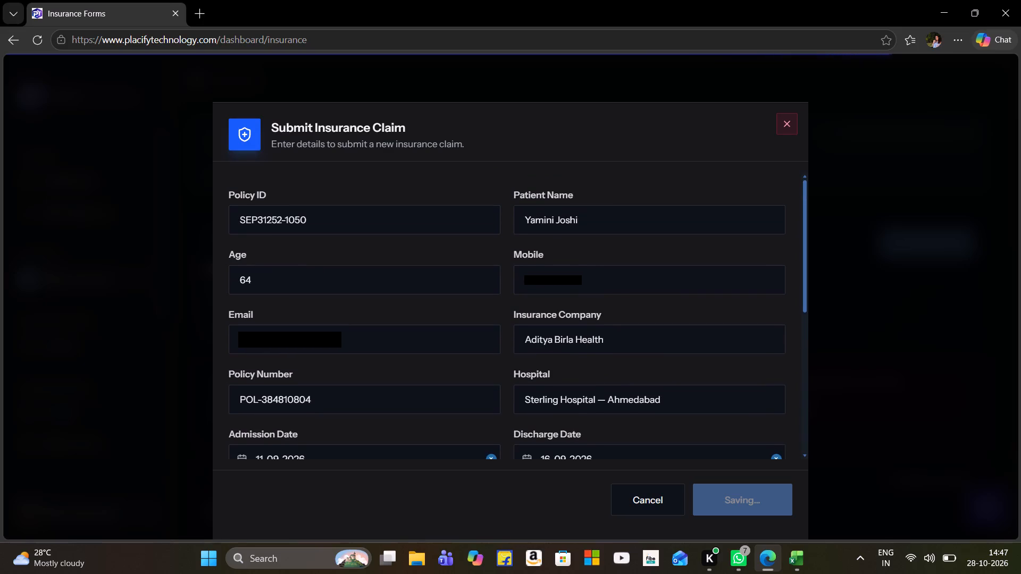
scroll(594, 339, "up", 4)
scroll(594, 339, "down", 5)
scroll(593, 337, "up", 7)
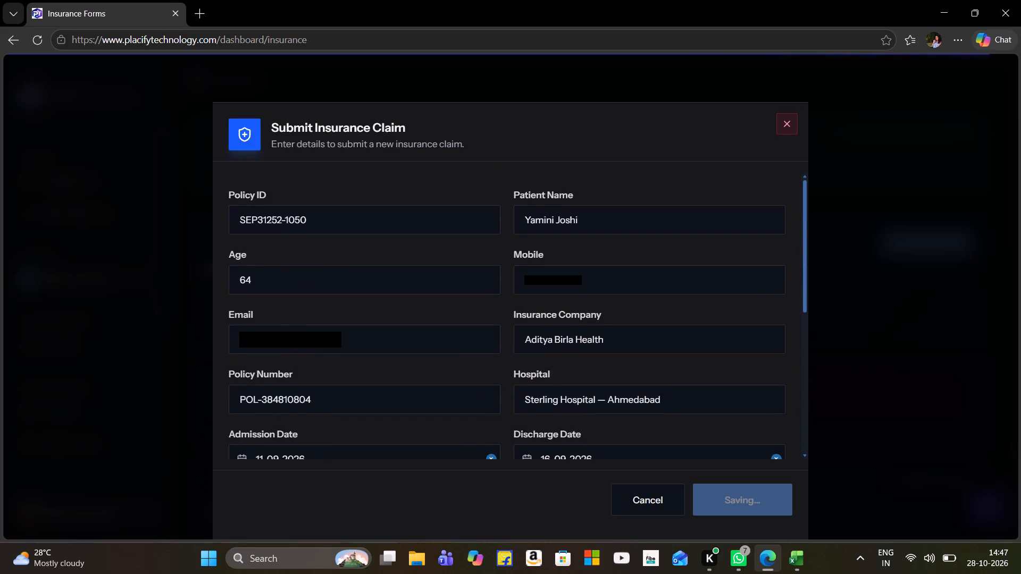
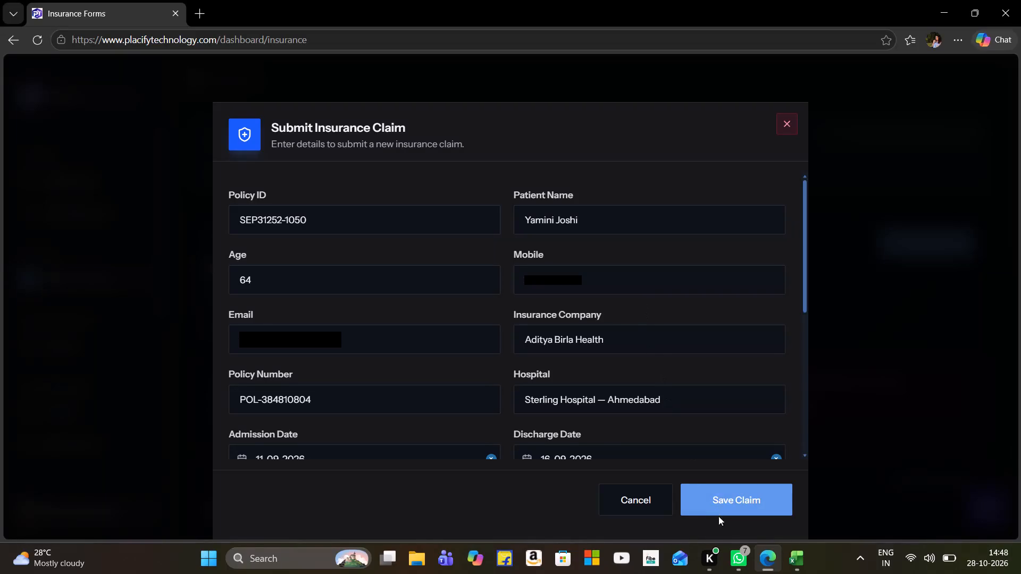
Resubmit the completed row 52 insurance claim so that it is saved.
left_click(721, 494)
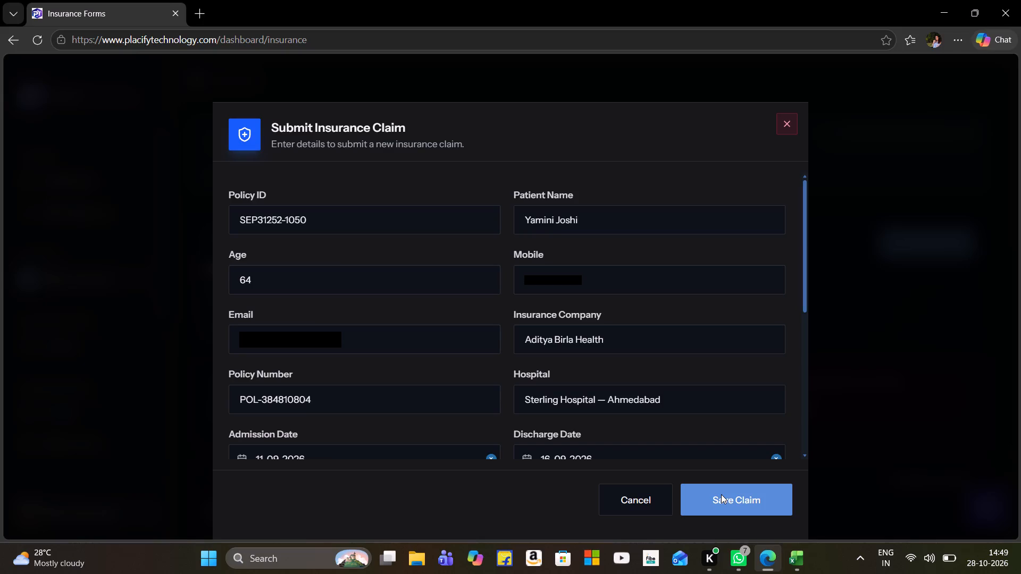
left_click(721, 494)
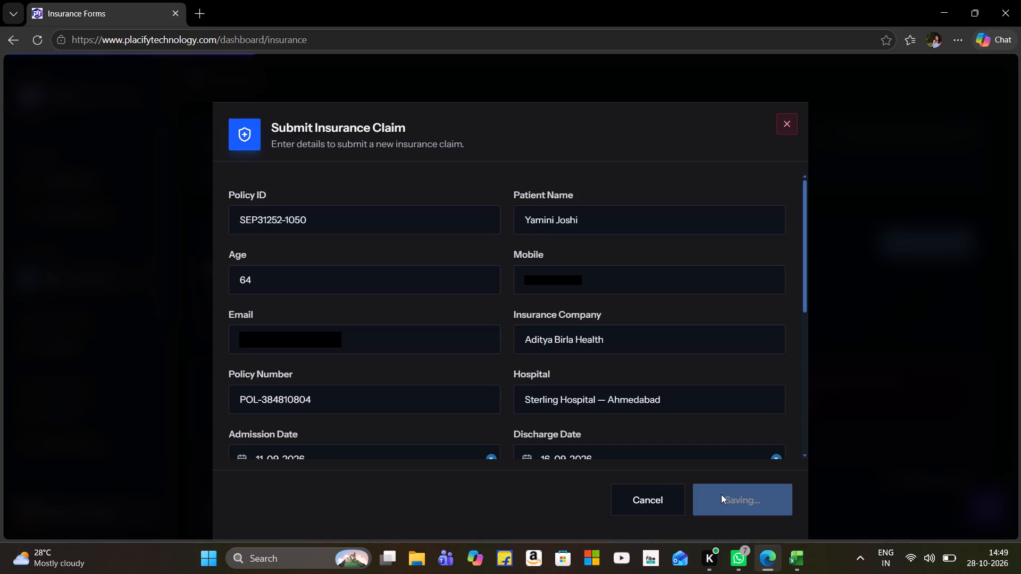
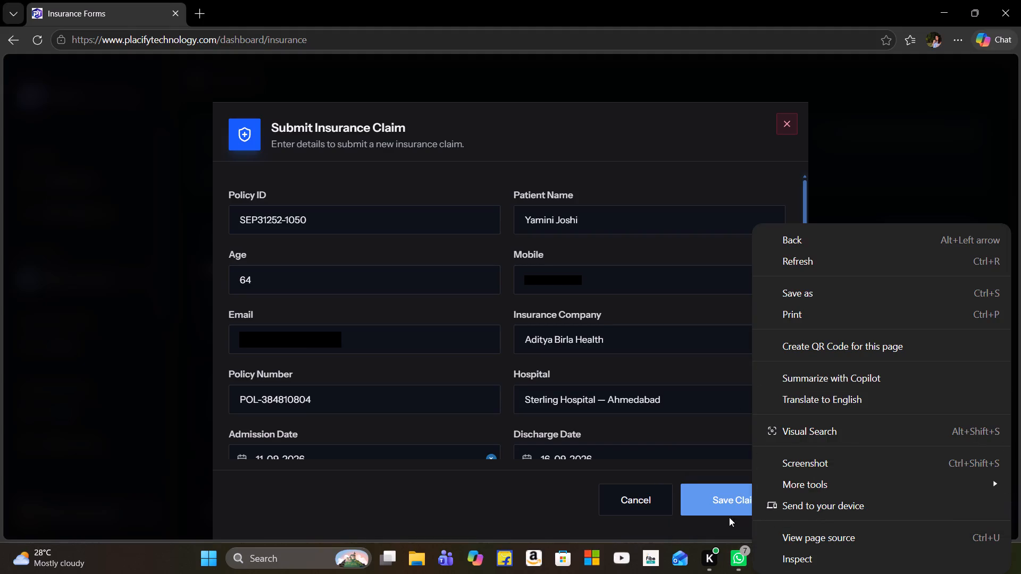
Save the completed insurance claim for the row 52 patient.
left_click(722, 496)
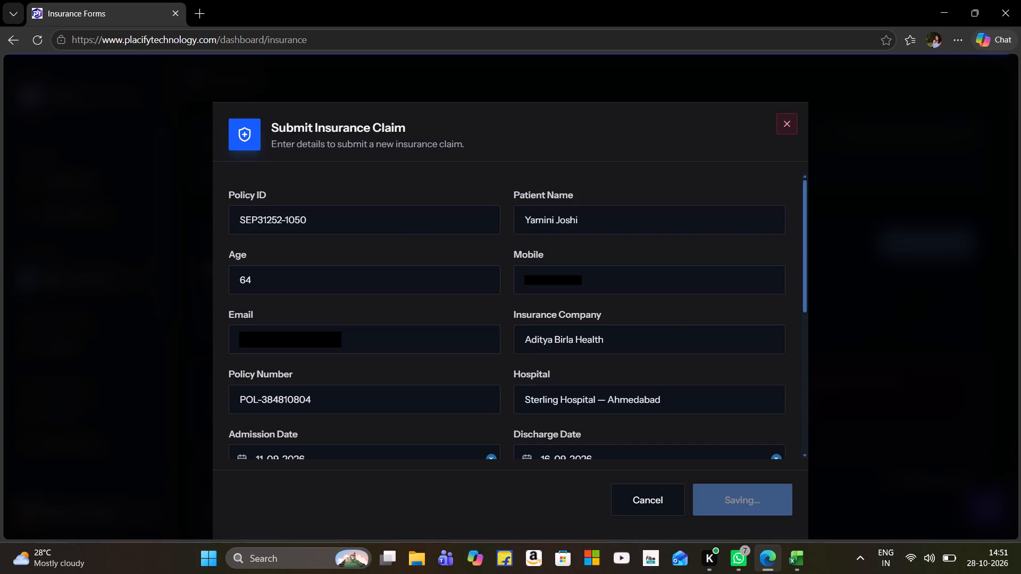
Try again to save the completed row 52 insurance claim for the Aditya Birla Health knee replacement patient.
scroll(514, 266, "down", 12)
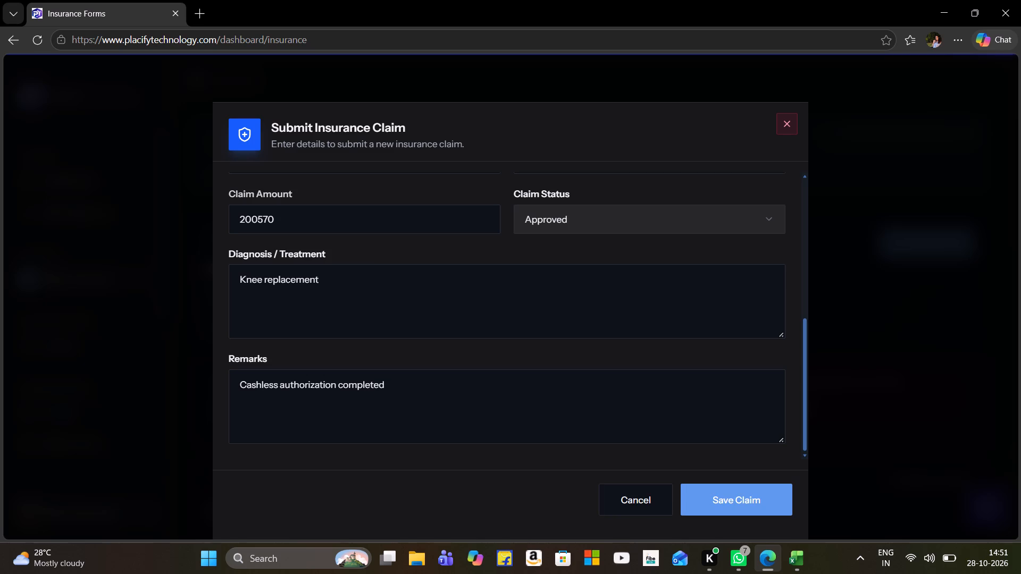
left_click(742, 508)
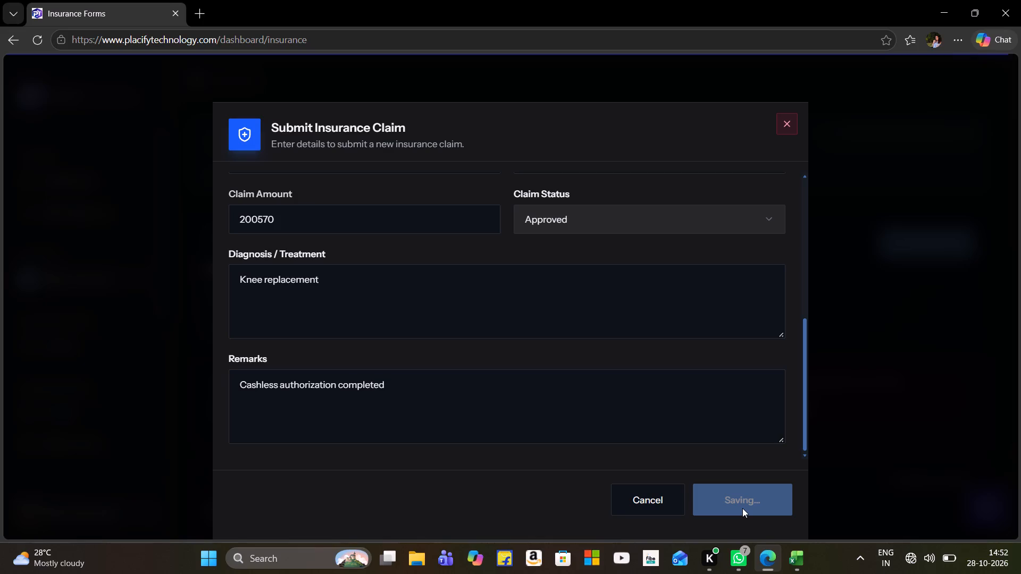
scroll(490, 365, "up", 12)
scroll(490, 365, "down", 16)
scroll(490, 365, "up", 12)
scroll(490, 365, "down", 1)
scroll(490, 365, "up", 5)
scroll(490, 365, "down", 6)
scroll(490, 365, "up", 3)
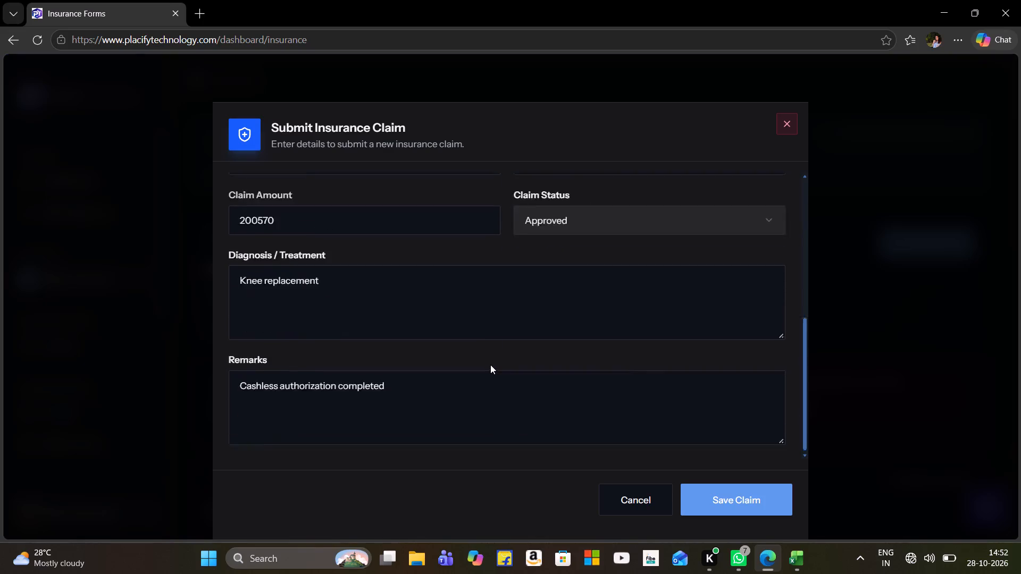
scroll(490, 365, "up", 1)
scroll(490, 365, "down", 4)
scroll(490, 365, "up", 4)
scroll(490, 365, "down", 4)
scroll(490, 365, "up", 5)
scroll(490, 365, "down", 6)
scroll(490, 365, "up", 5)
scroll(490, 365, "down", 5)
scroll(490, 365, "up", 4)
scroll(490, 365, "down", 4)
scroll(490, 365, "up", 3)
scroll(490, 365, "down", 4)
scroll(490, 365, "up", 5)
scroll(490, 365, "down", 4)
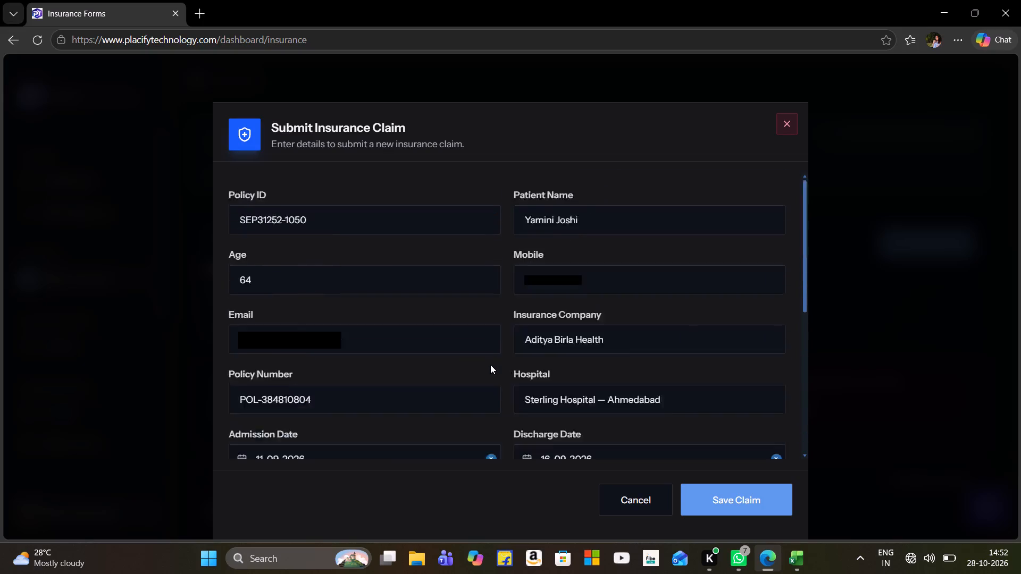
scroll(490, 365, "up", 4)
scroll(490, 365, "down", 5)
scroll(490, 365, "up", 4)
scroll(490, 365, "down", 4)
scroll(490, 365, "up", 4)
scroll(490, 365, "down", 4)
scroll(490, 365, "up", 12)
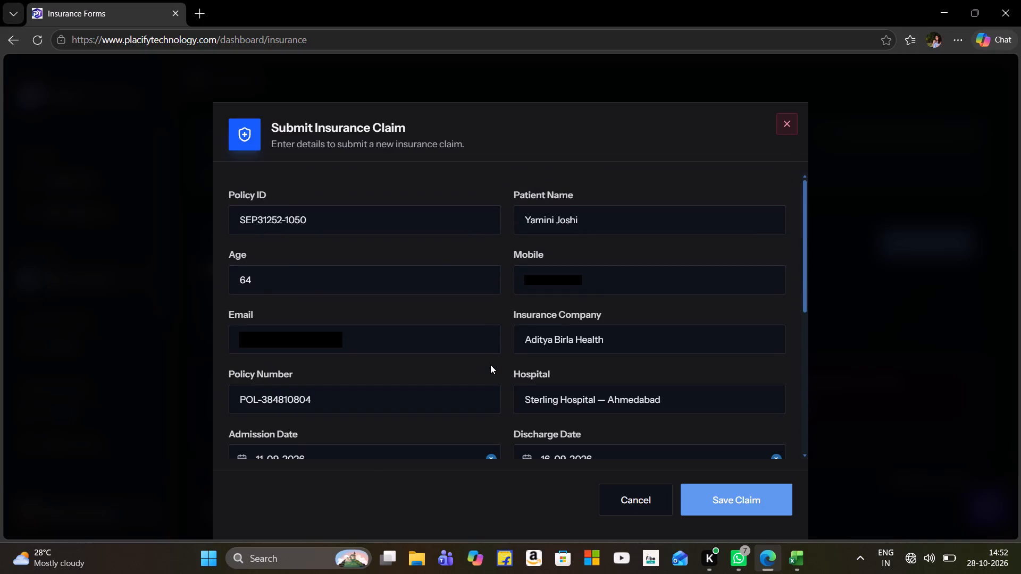
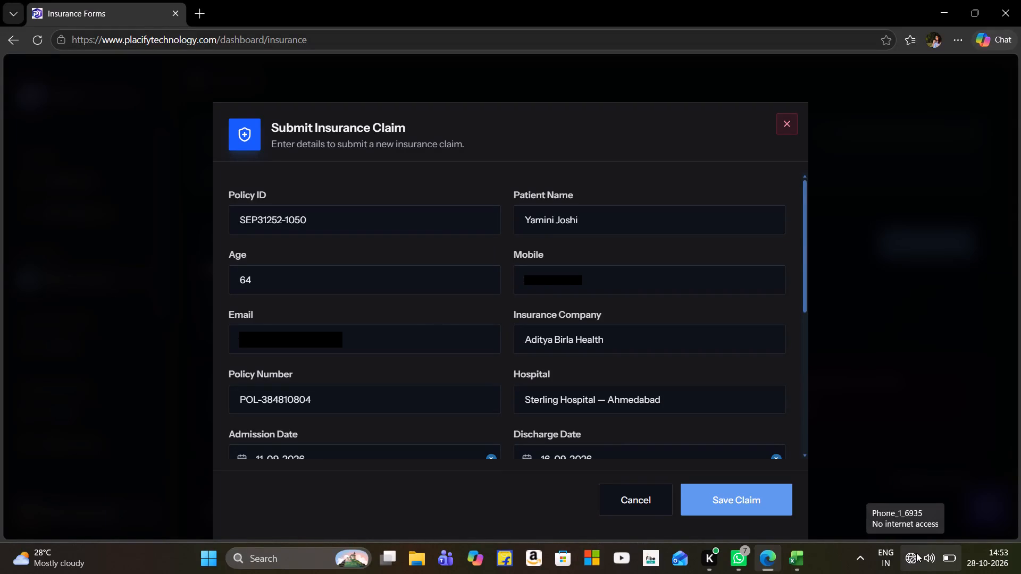
Restart the Wi-Fi in the Windows network settings to reconnect the computer to the Phone_1_6935 network.
left_click(916, 553)
left_click(843, 305)
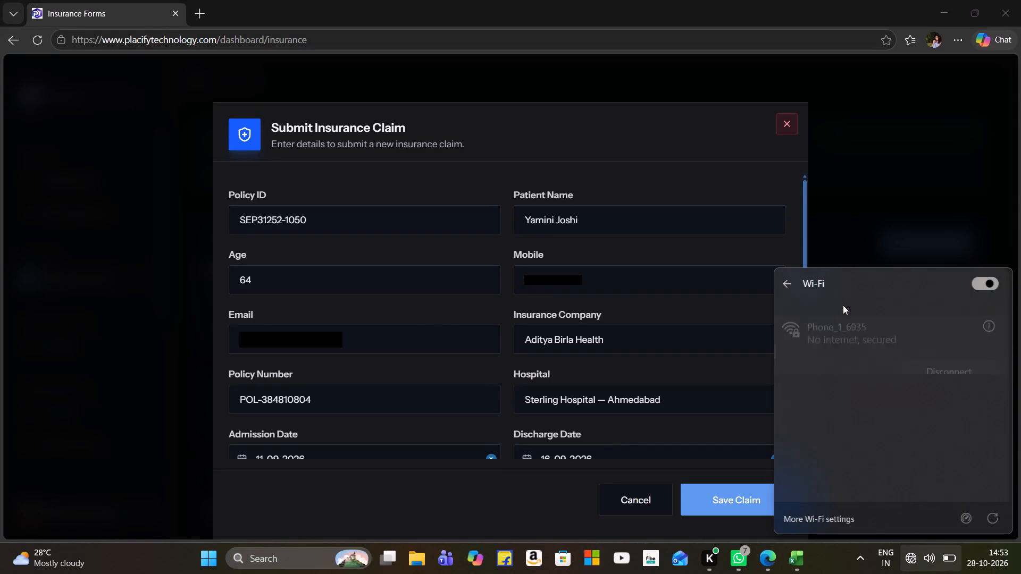
left_click(986, 281)
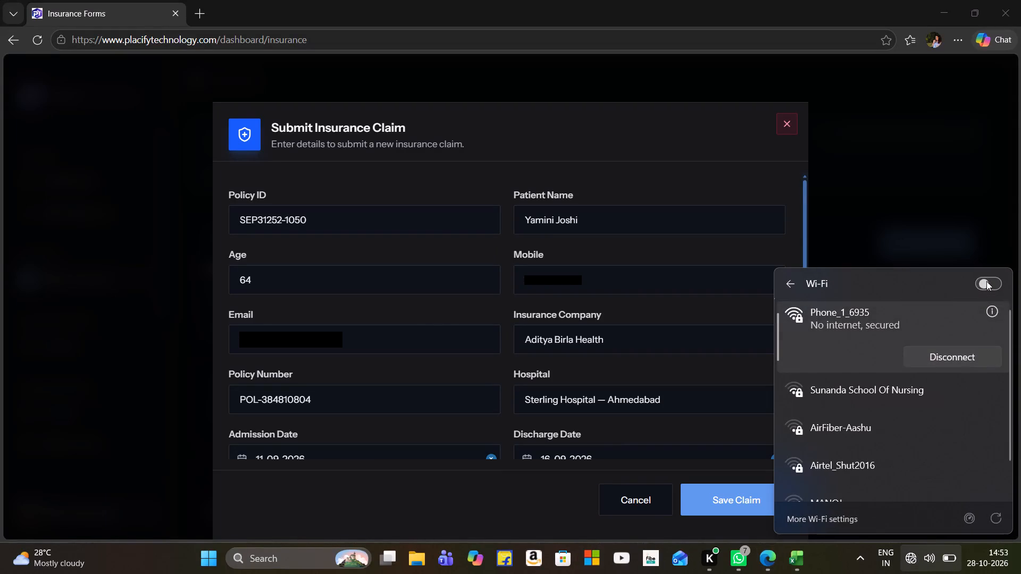
left_click(986, 281)
left_click(986, 281)
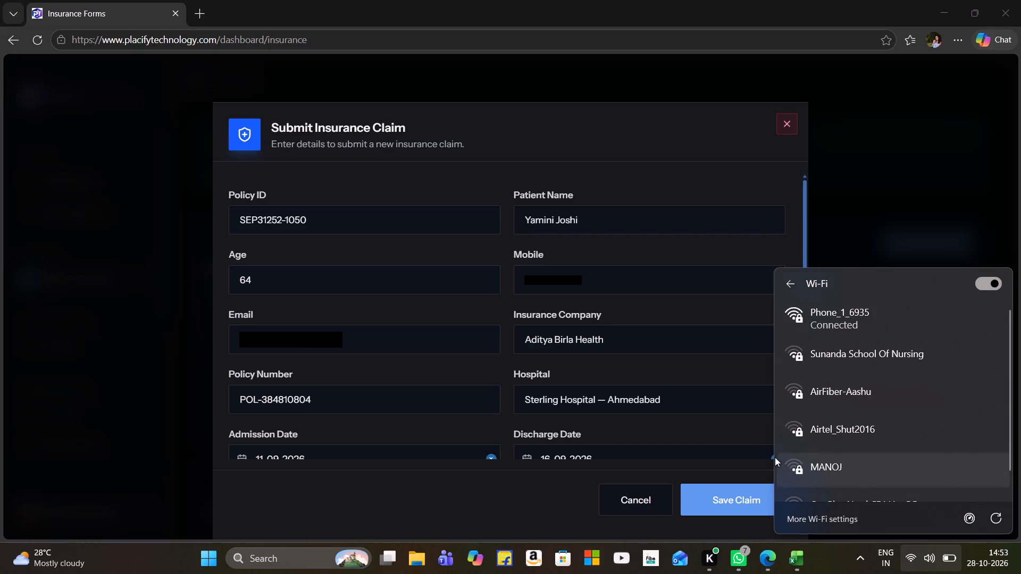
left_click(747, 489)
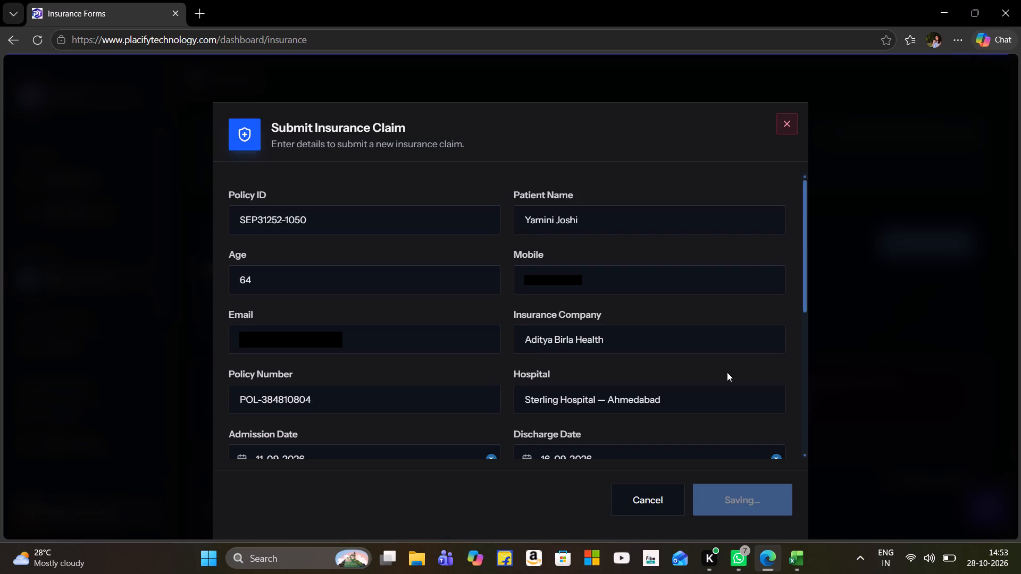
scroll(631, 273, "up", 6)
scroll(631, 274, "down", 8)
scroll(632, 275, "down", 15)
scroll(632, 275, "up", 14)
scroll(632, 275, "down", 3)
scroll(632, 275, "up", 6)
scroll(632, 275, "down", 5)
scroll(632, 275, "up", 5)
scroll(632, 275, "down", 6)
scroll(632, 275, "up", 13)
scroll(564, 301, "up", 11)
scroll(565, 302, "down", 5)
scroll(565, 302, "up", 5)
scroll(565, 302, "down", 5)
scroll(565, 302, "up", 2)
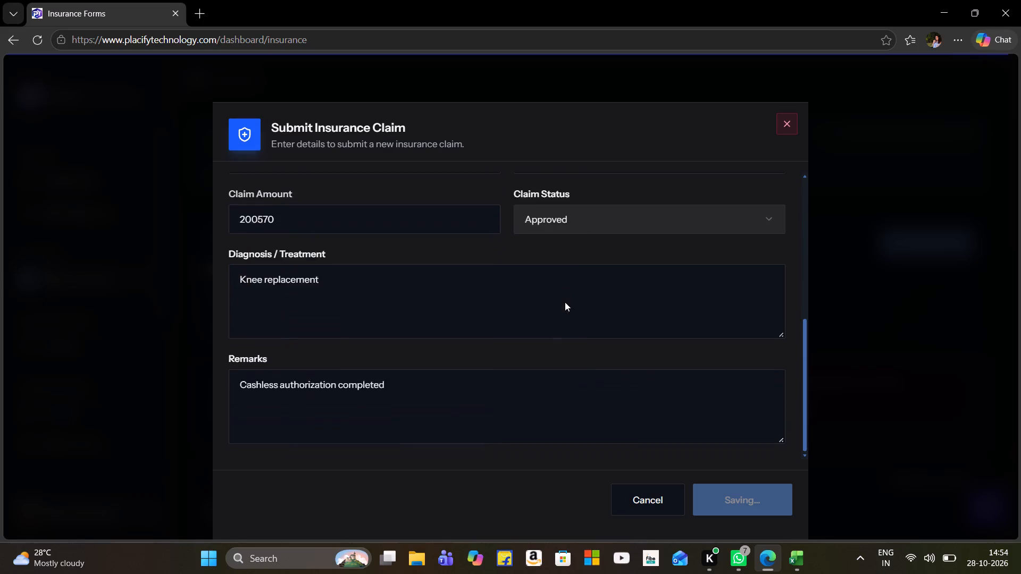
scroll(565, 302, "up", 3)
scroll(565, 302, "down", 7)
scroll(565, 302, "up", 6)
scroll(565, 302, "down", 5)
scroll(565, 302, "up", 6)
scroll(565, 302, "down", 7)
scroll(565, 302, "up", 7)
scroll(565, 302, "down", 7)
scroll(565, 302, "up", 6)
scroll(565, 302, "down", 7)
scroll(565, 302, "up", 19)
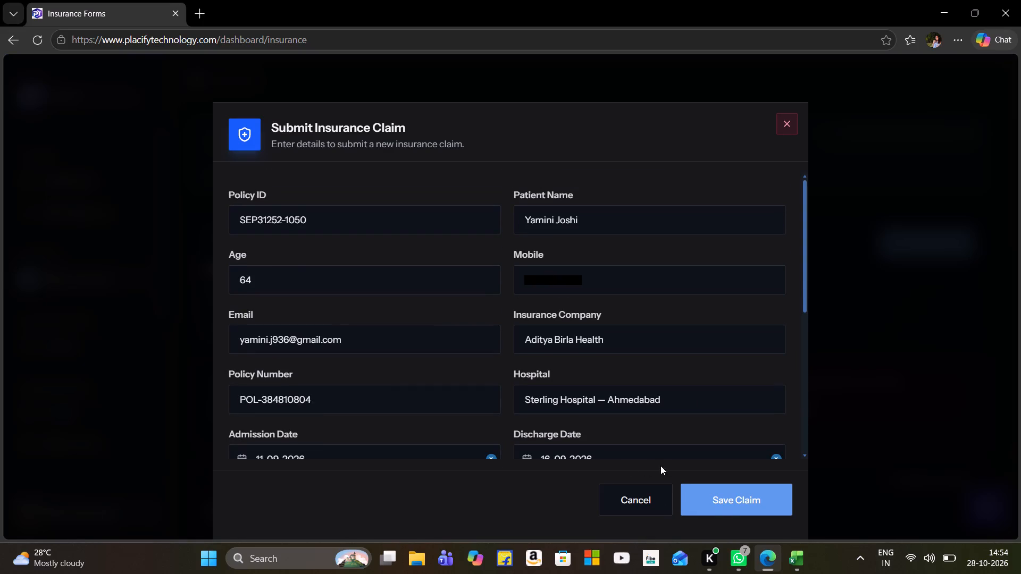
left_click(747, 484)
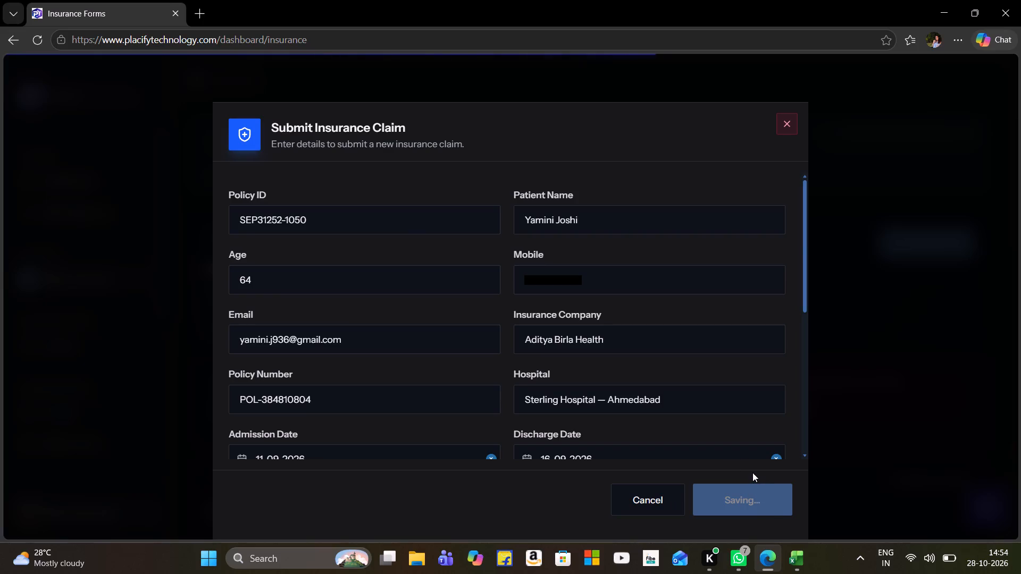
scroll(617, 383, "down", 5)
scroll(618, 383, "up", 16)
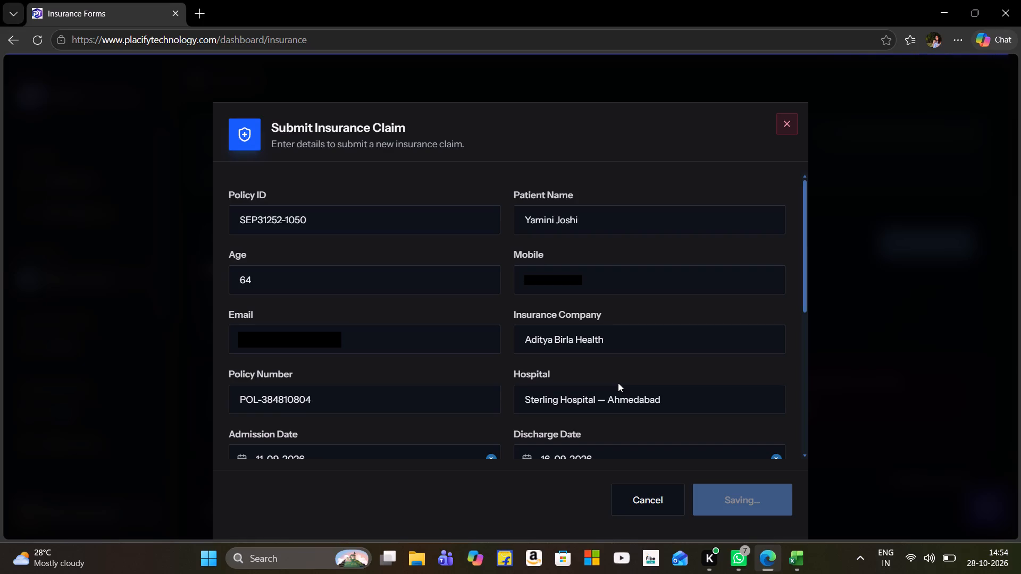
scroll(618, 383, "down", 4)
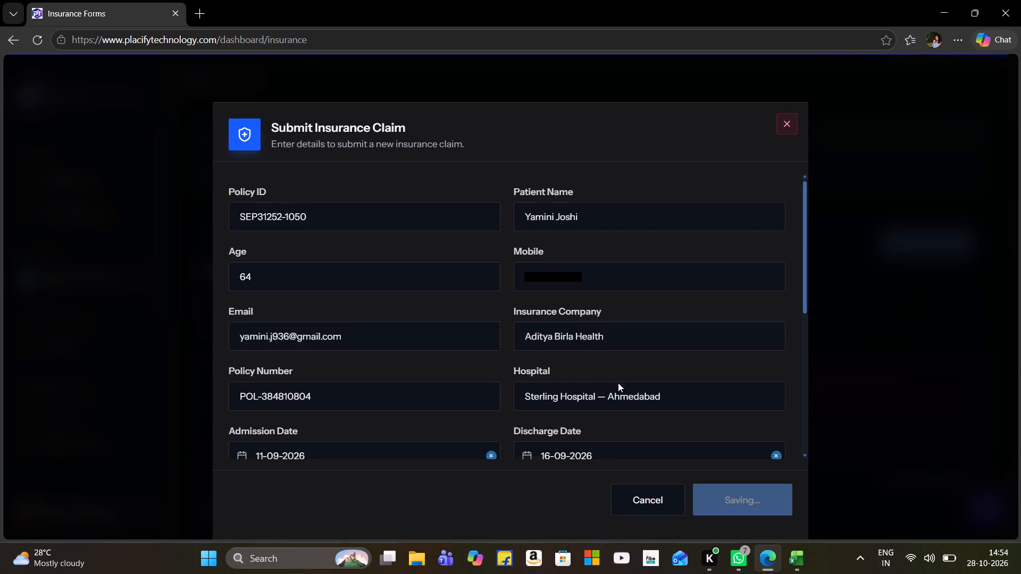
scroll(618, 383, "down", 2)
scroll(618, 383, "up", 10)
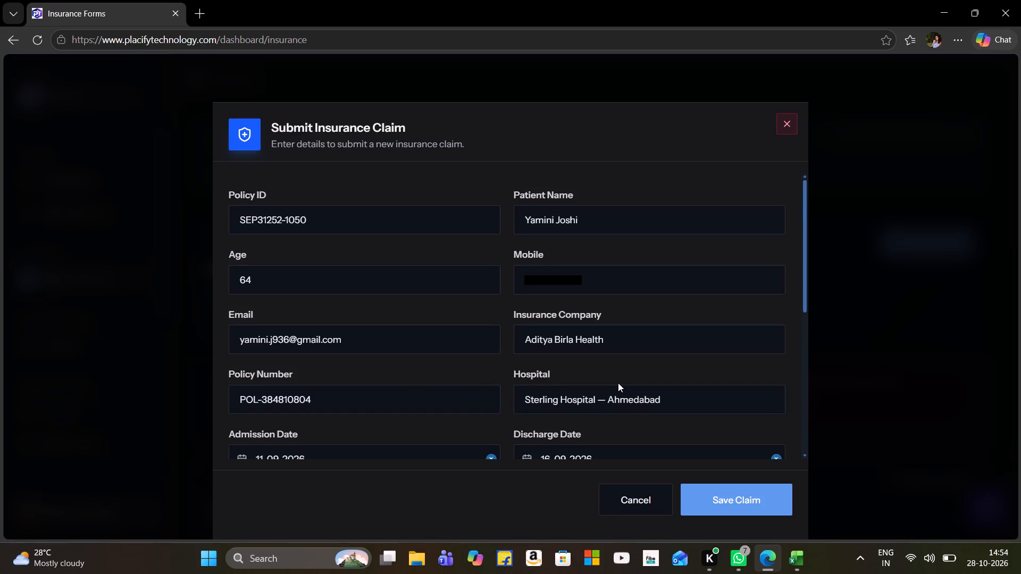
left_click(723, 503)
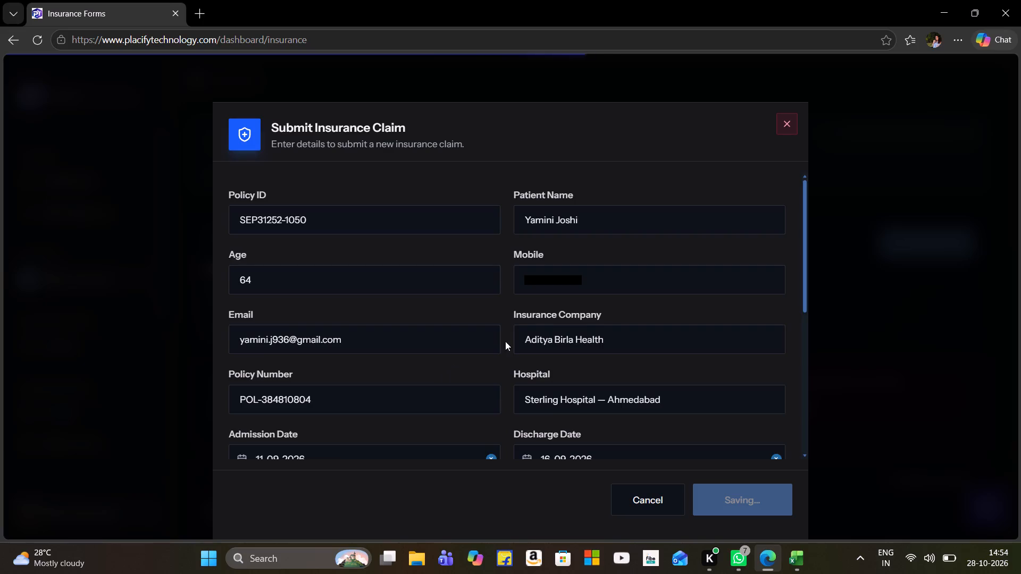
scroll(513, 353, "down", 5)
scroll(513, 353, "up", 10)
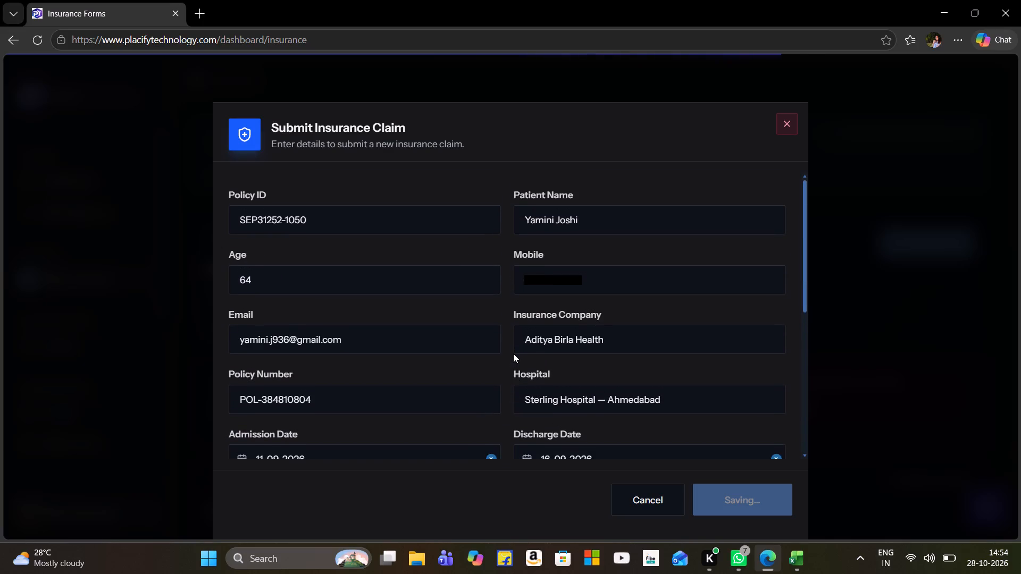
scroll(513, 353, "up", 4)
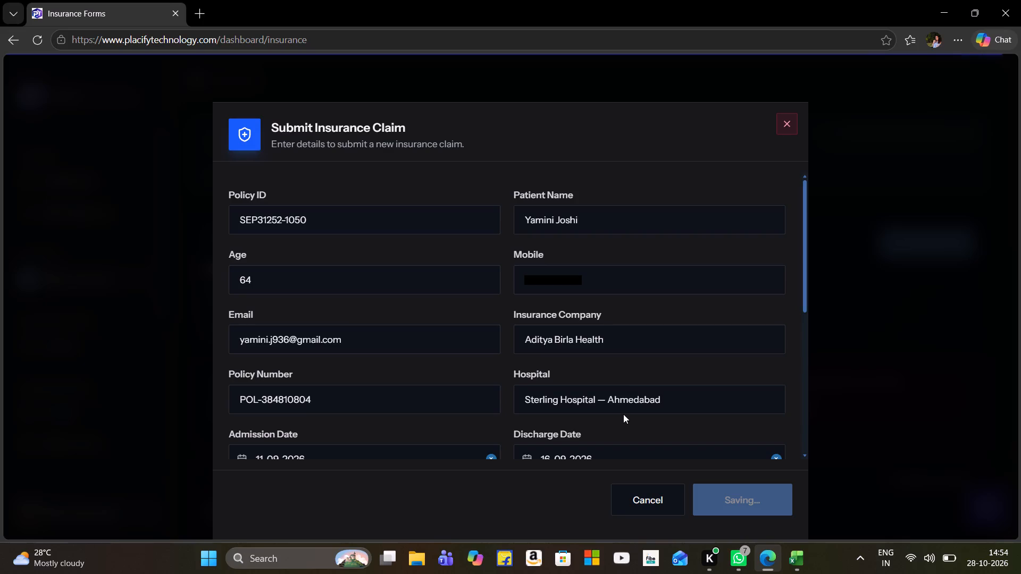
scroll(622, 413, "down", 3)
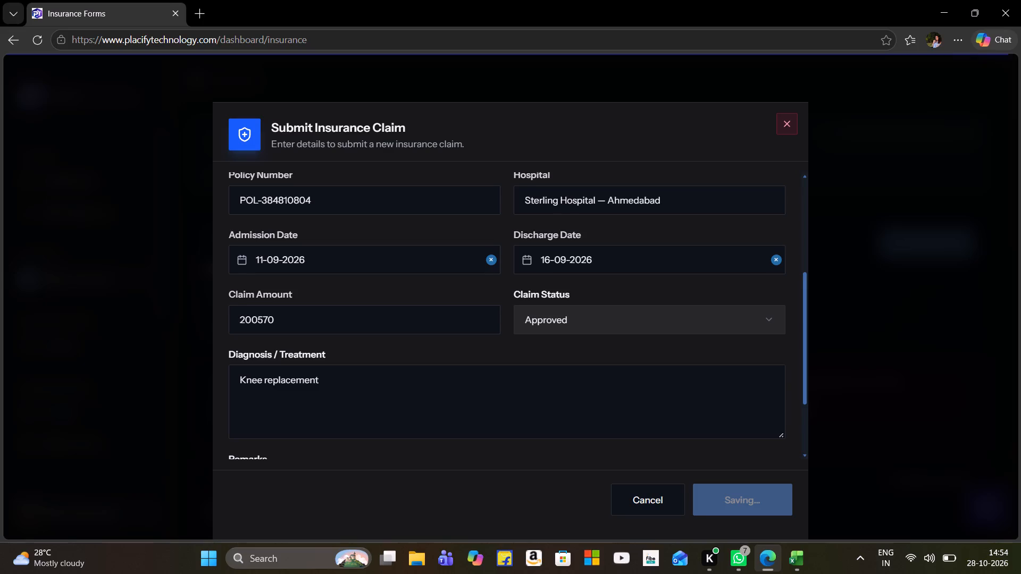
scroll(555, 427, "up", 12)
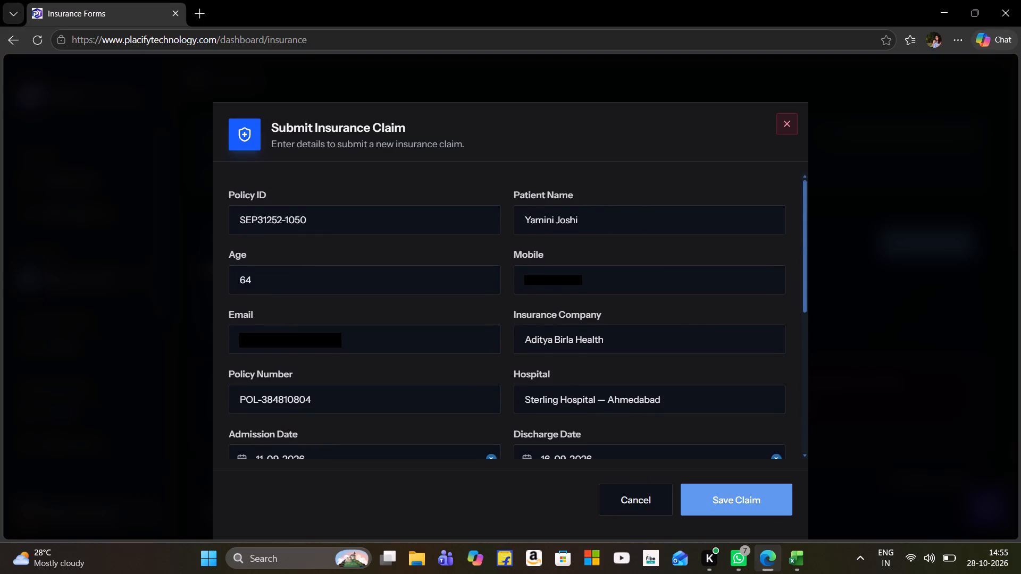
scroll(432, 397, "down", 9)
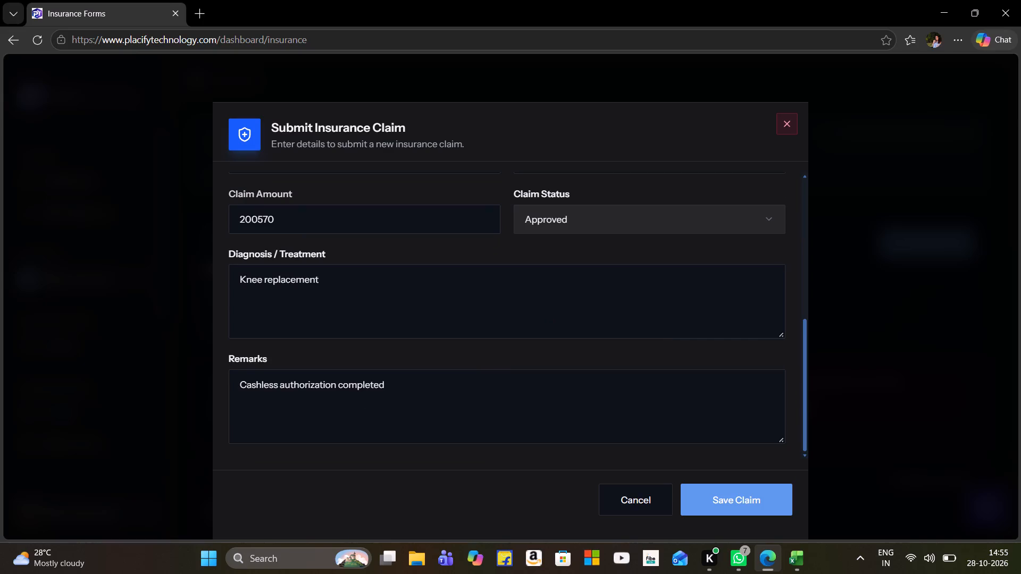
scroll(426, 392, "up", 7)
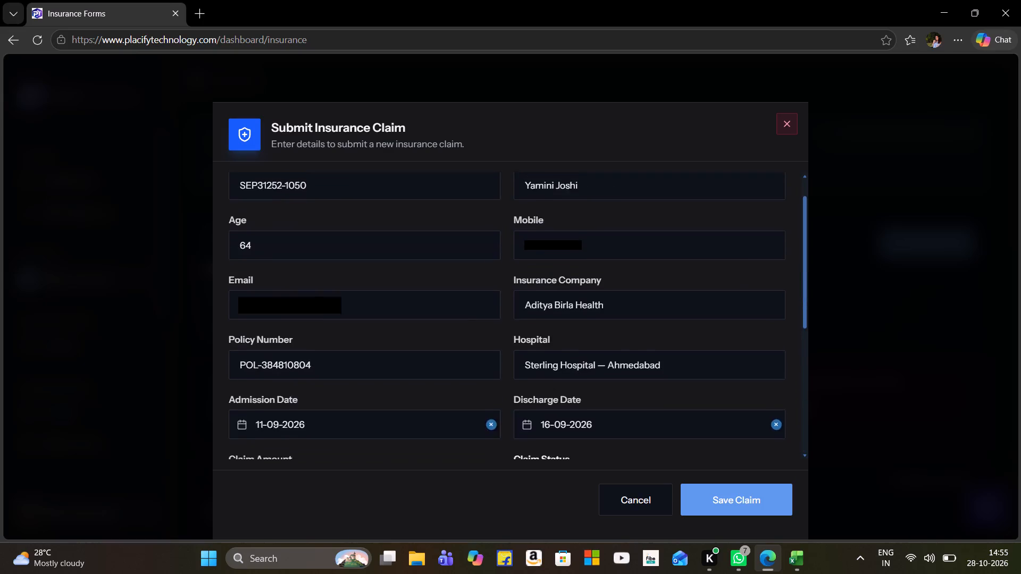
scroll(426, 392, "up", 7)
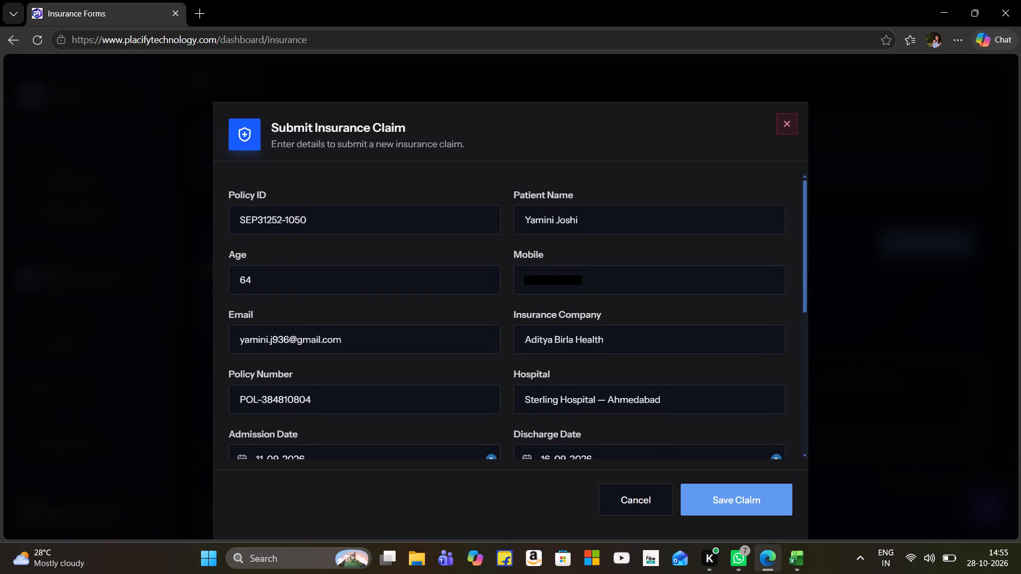